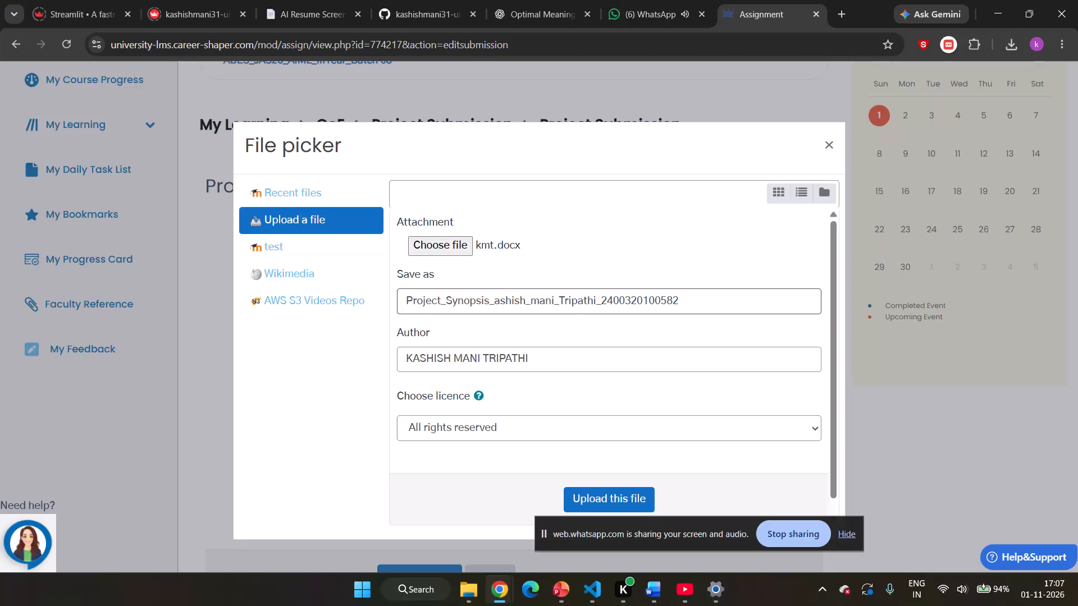
Correct the capitalisation of the learner's first and middle names in the save-as name and upload kmt.docx to the submission.
key("k")
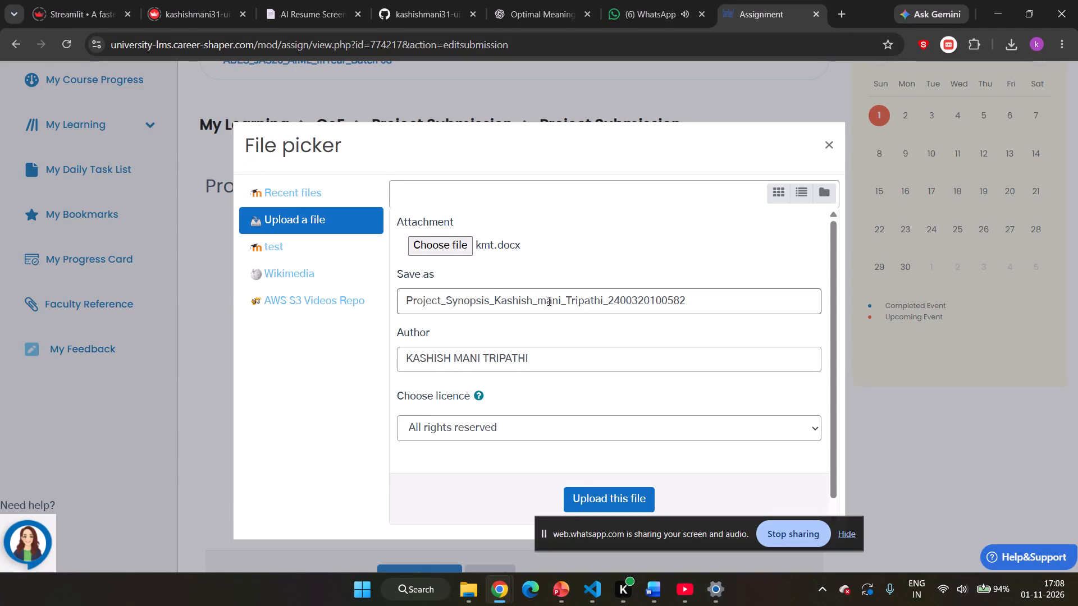
left_click(548, 301)
key("BackSpace")
key("m")
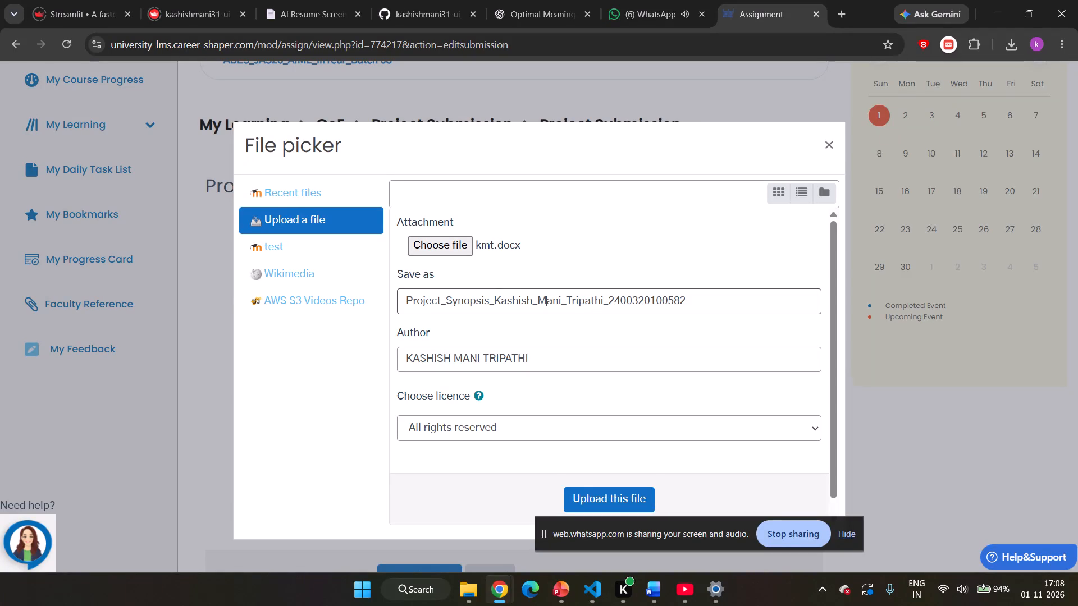
left_click(708, 308)
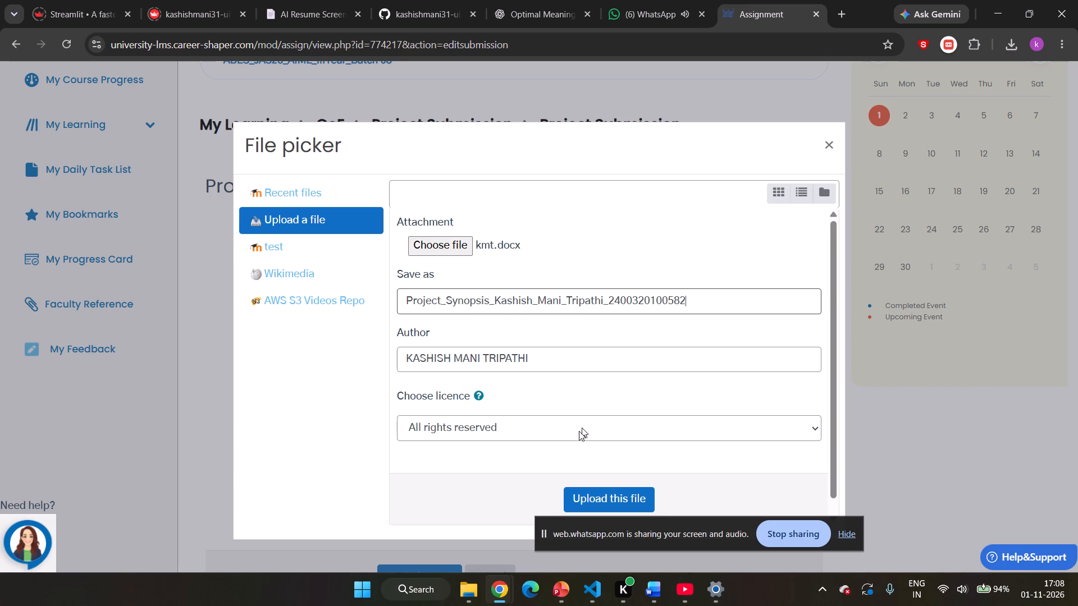
left_click(606, 495)
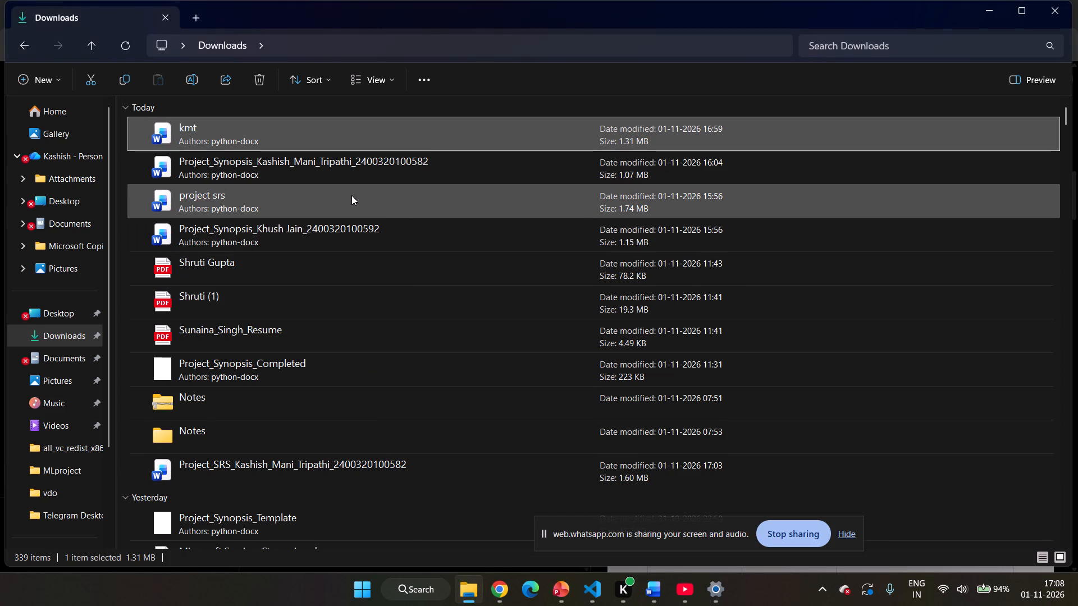
left_click(1052, 18)
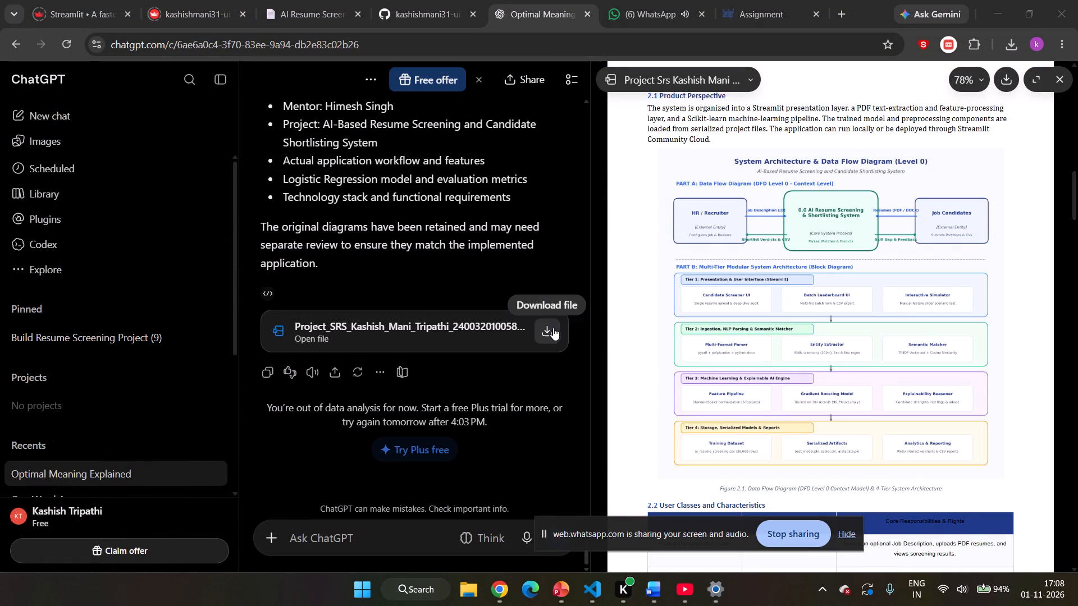
left_click(1017, 46)
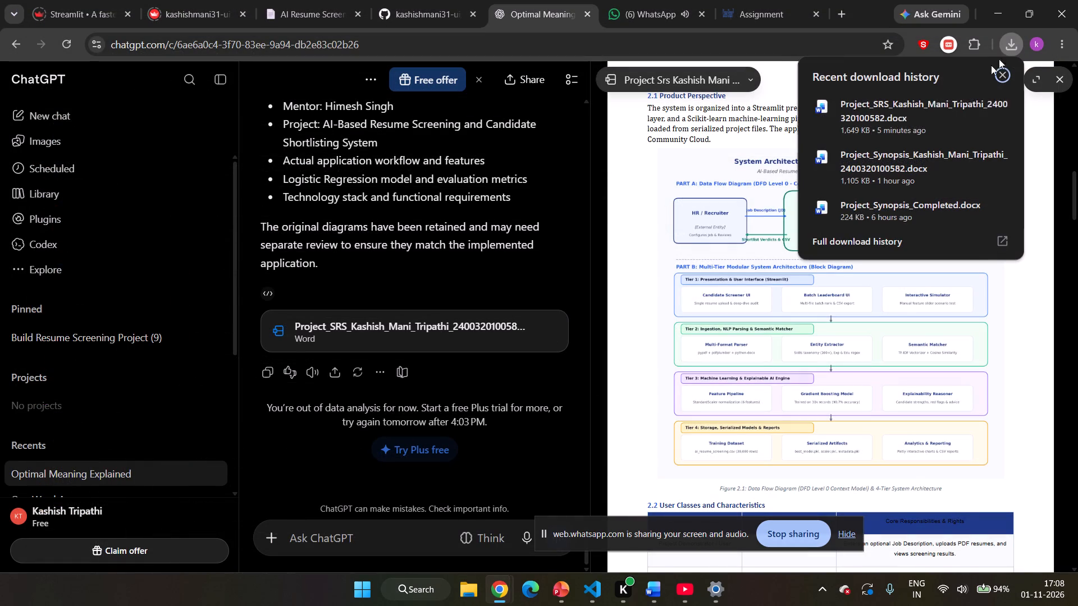
double_click(893, 112)
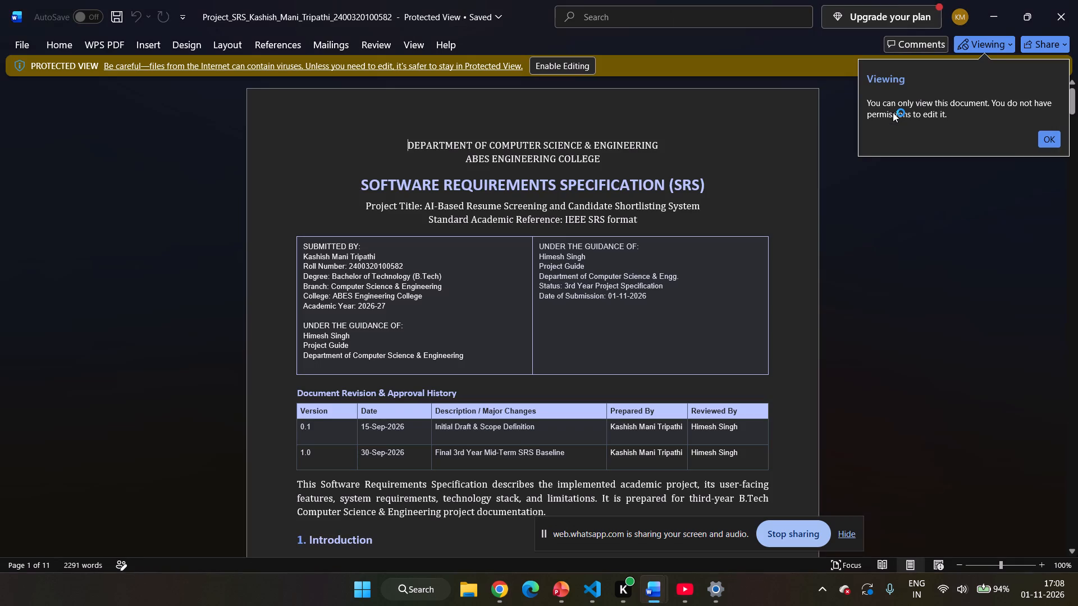
left_click(554, 62)
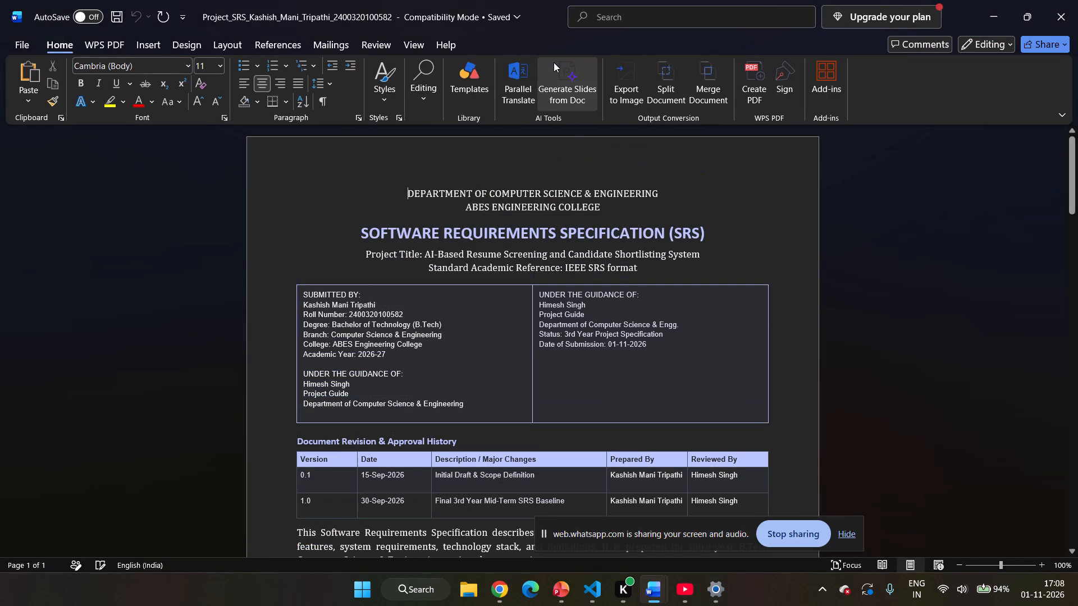
Review the SRS document from the title page through the External Interface Requirements section.
scroll(655, 355, "down", 1)
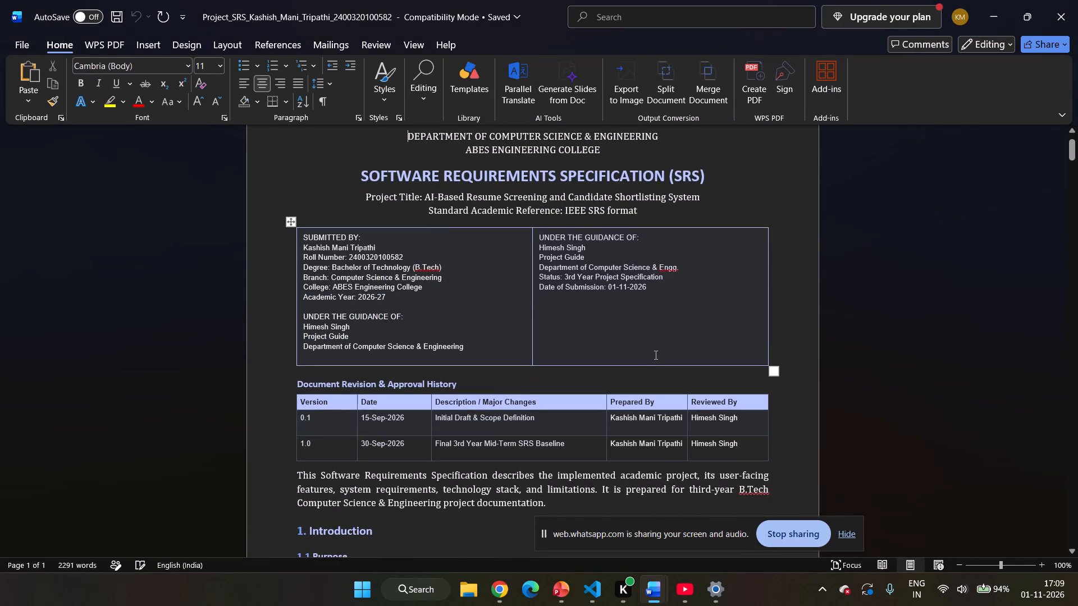
scroll(655, 355, "down", 1)
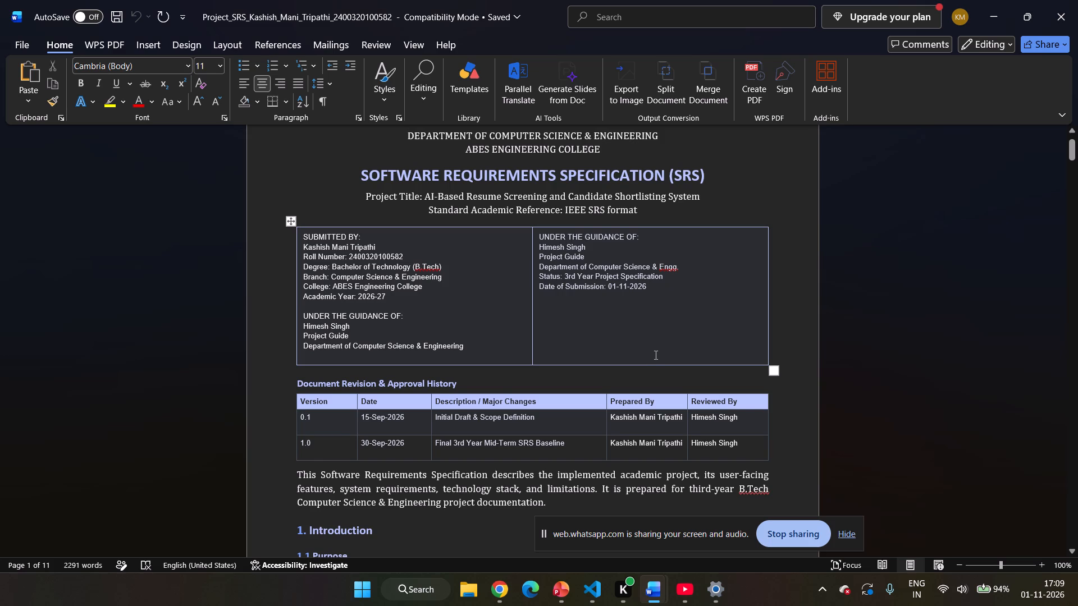
scroll(655, 355, "down", 1)
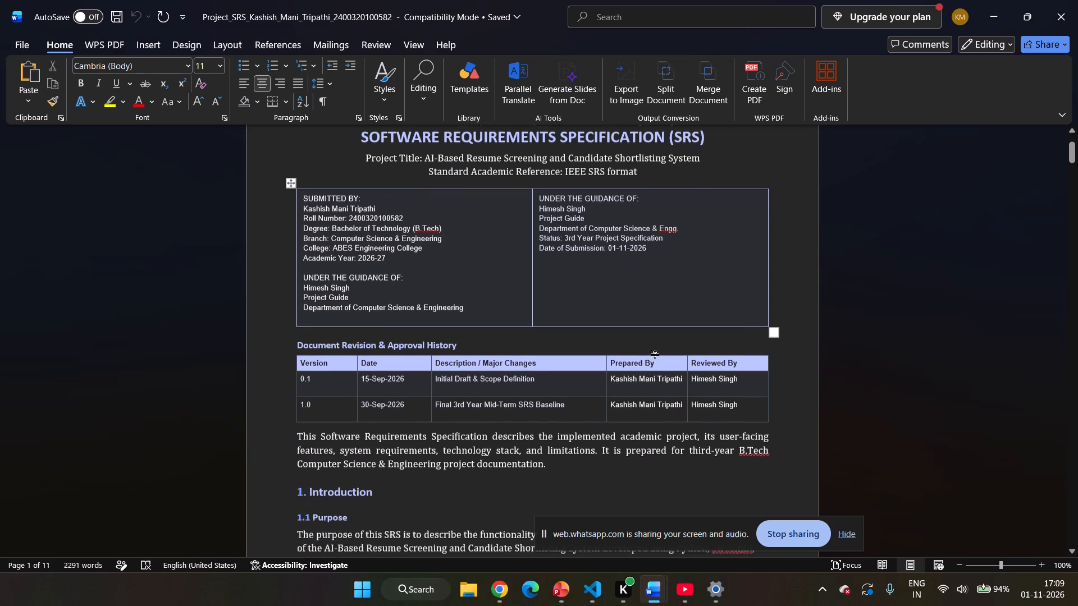
scroll(655, 355, "down", 3)
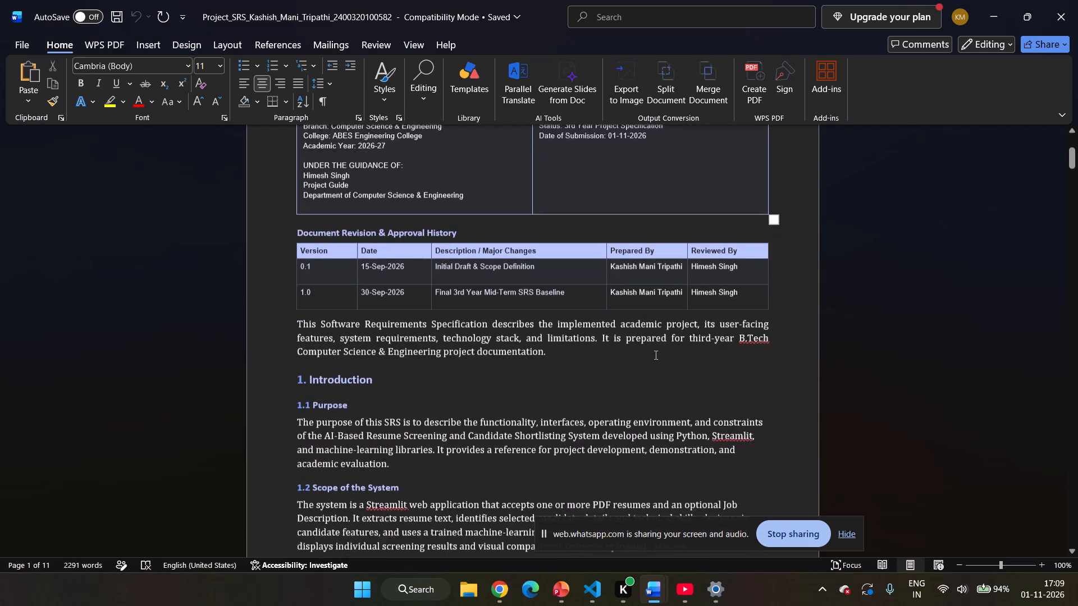
scroll(655, 355, "down", 2)
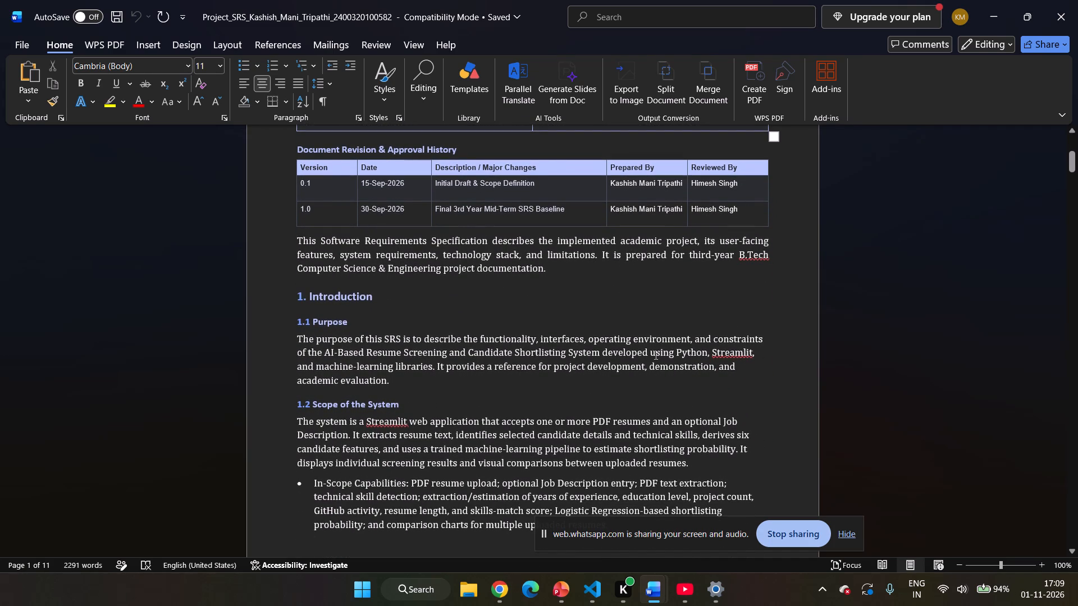
scroll(655, 355, "down", 2)
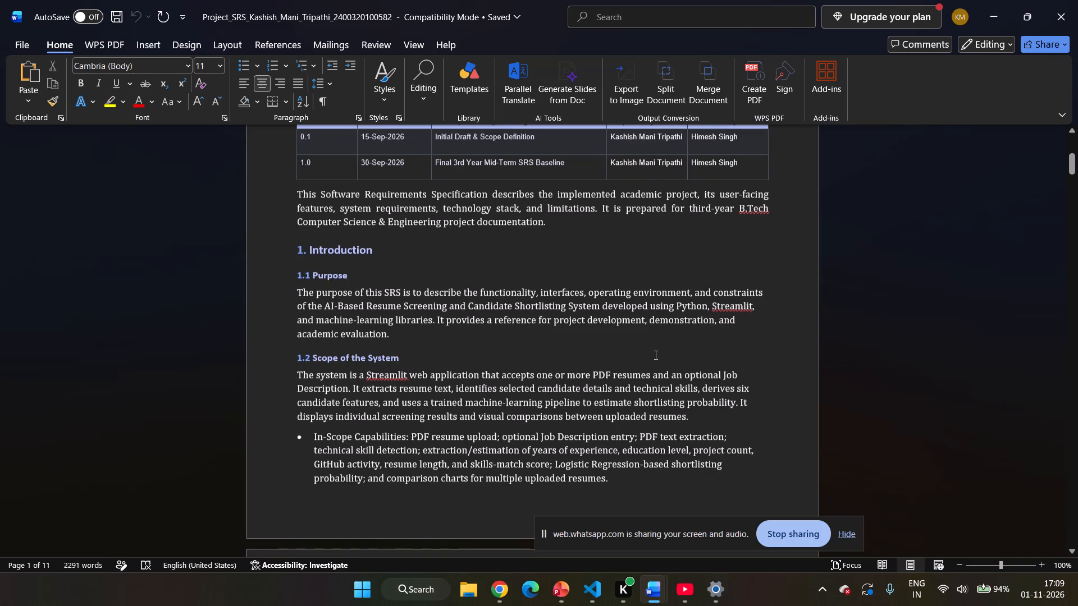
scroll(655, 355, "down", 1)
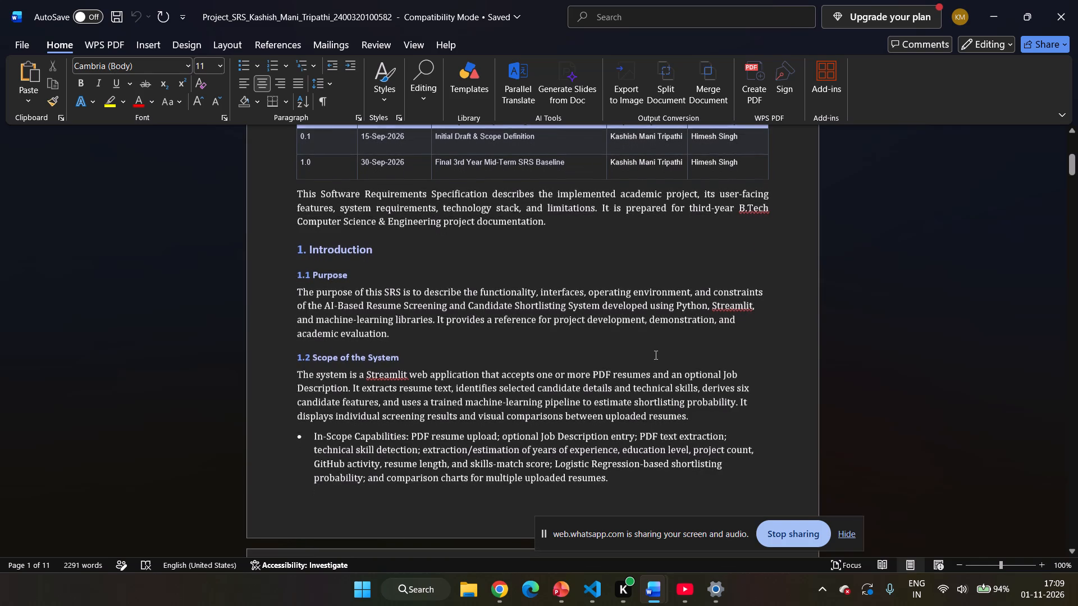
scroll(655, 355, "down", 2)
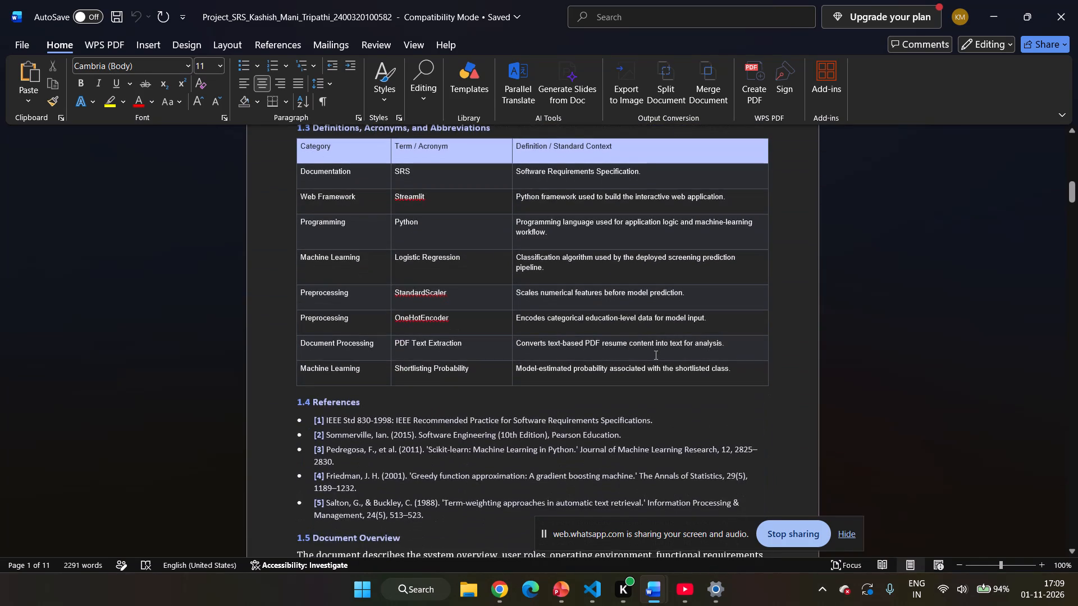
scroll(655, 355, "down", 4)
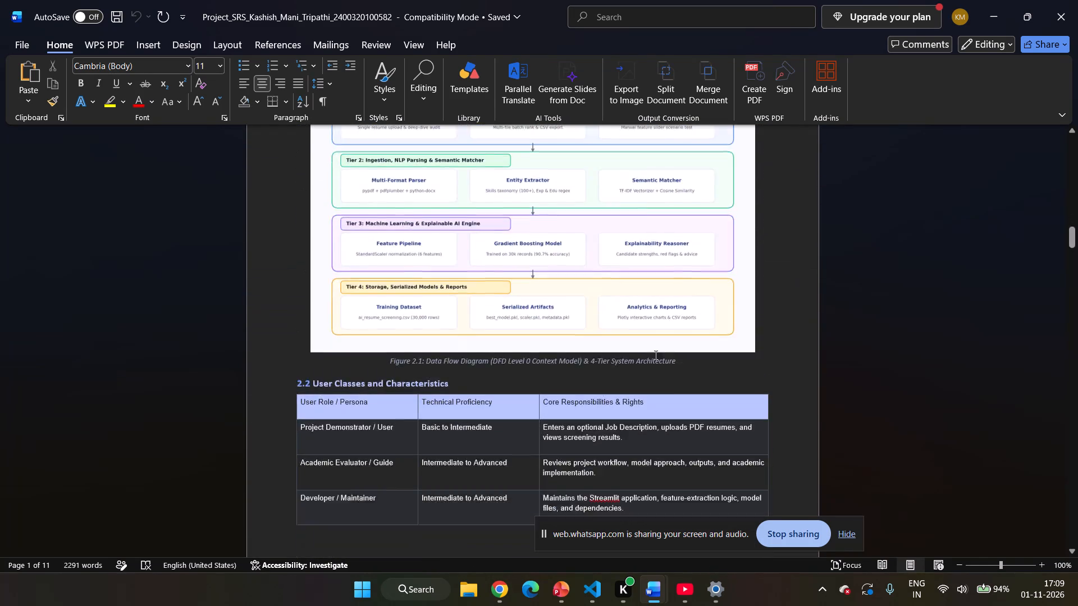
scroll(655, 355, "down", 10)
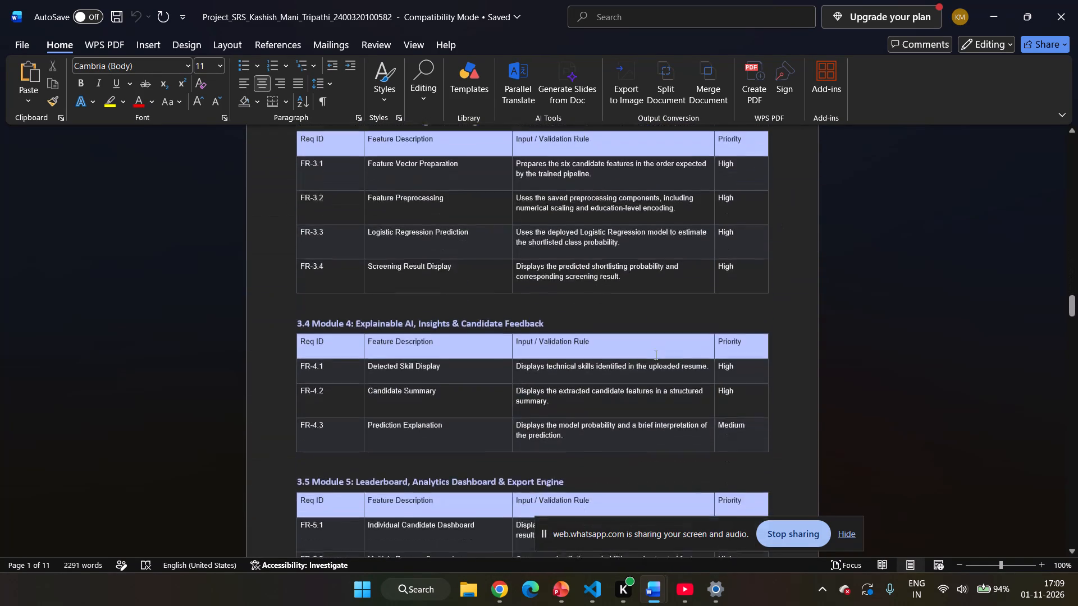
scroll(655, 355, "down", 8)
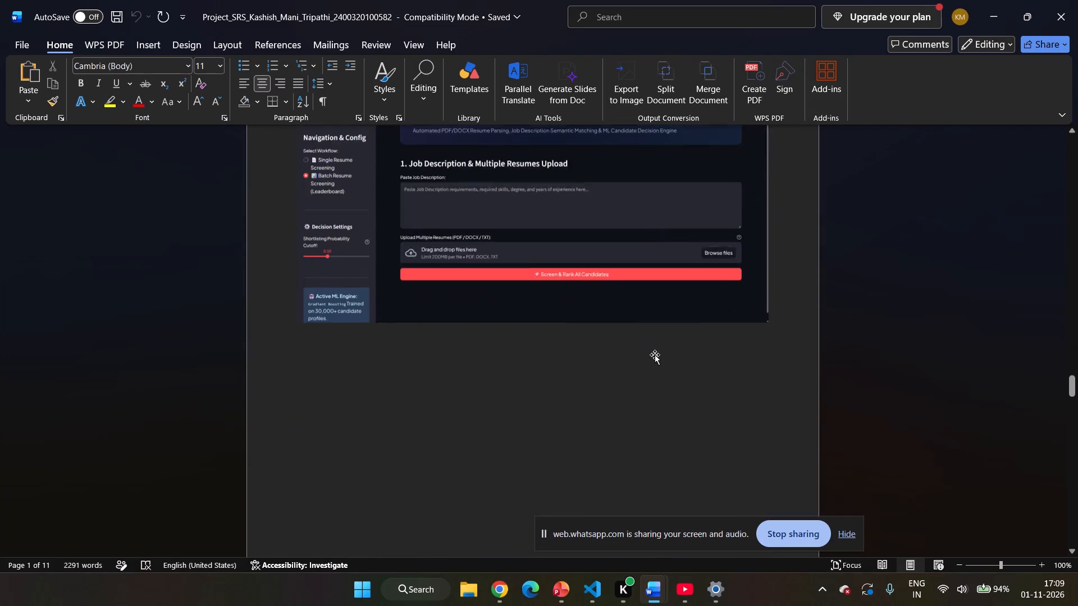
scroll(655, 355, "down", 1)
scroll(655, 355, "right", 1)
scroll(655, 355, "down", 1)
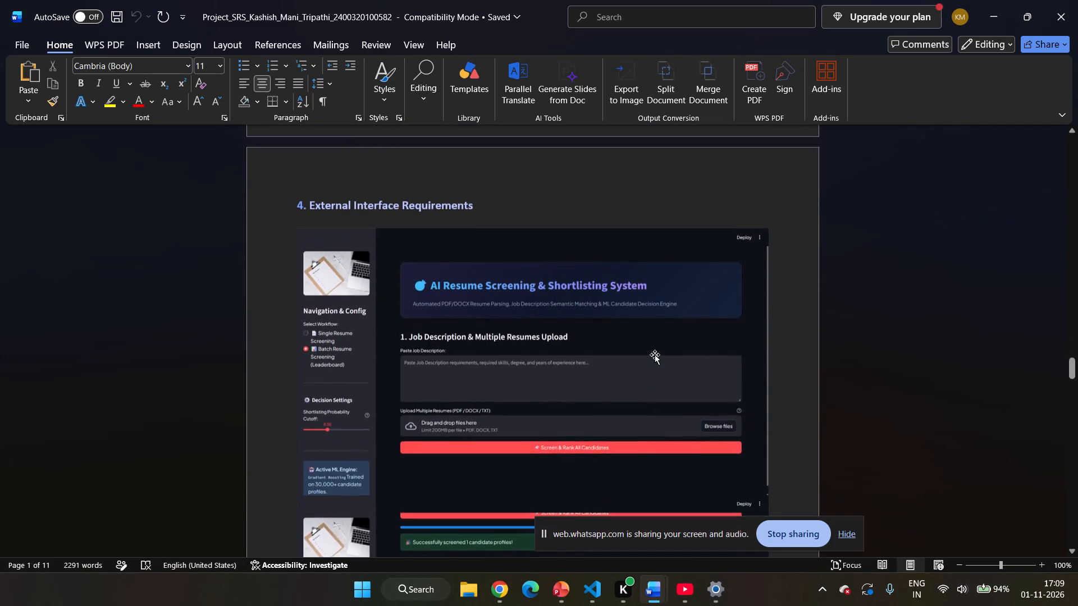
scroll(655, 355, "down", 1)
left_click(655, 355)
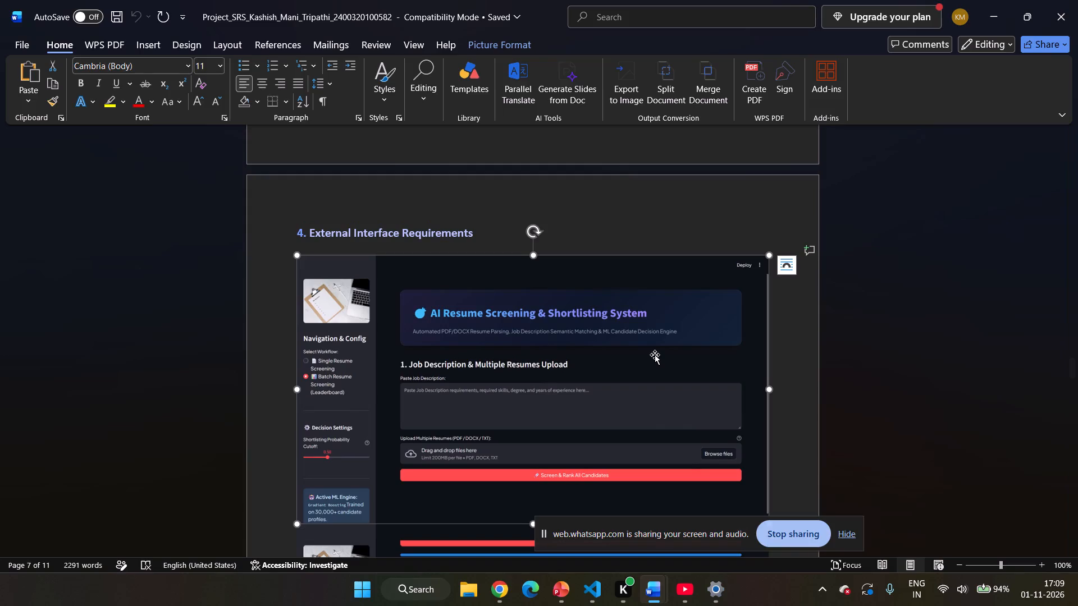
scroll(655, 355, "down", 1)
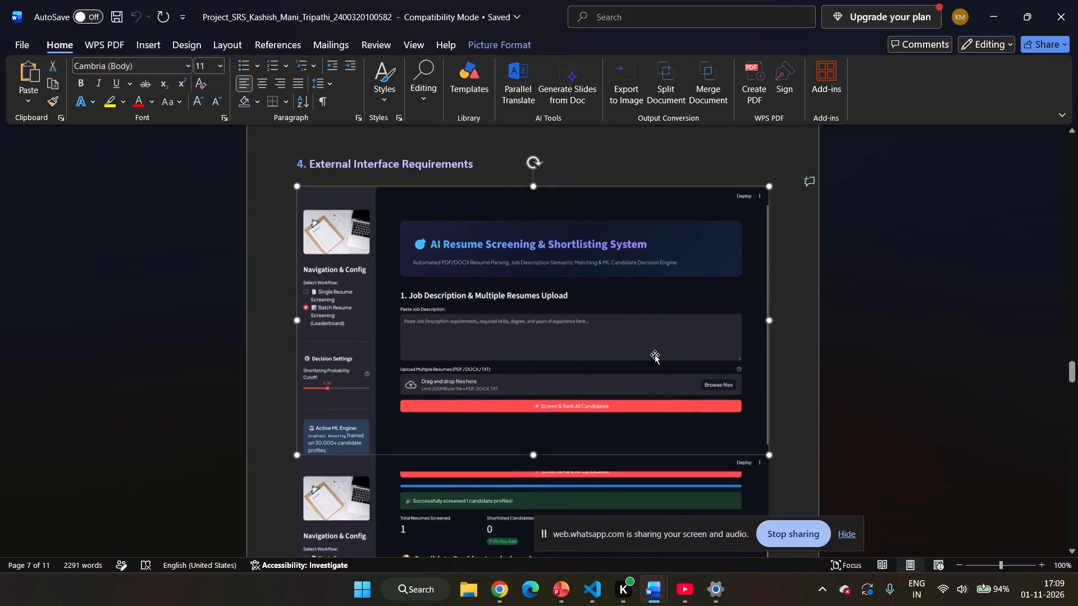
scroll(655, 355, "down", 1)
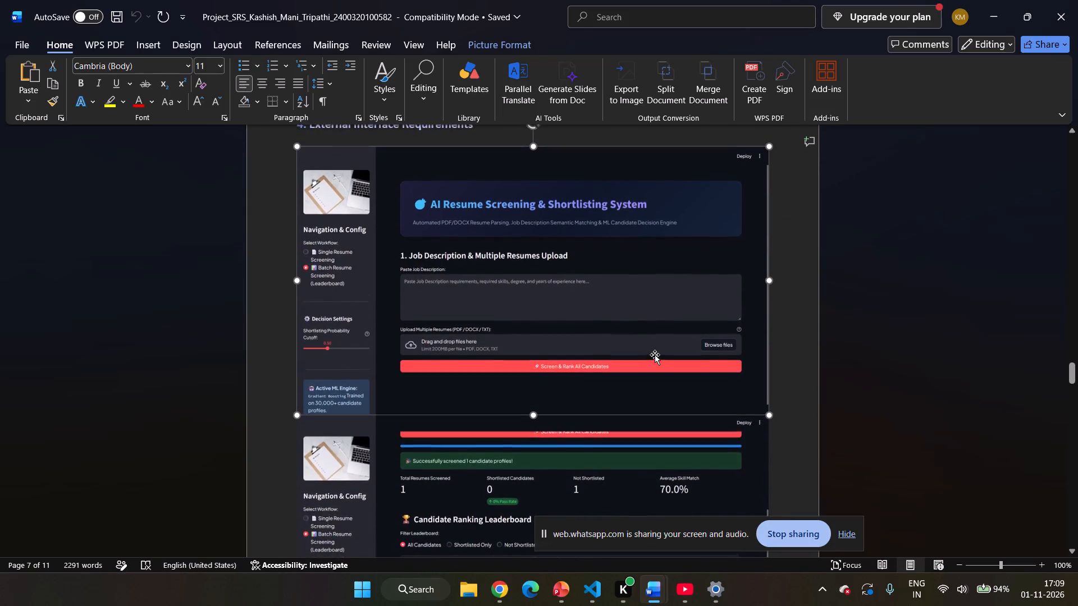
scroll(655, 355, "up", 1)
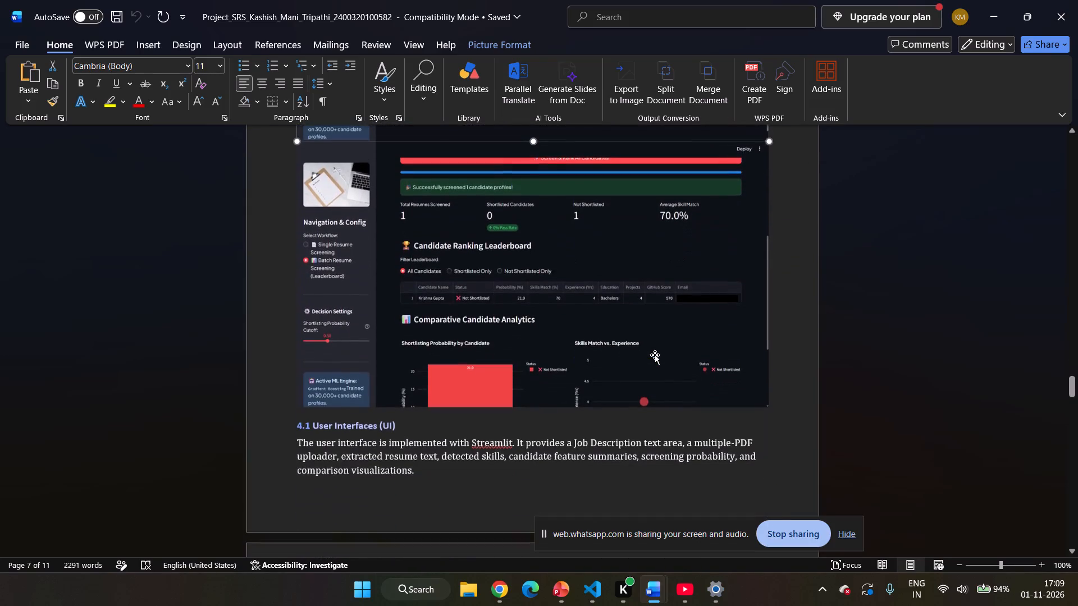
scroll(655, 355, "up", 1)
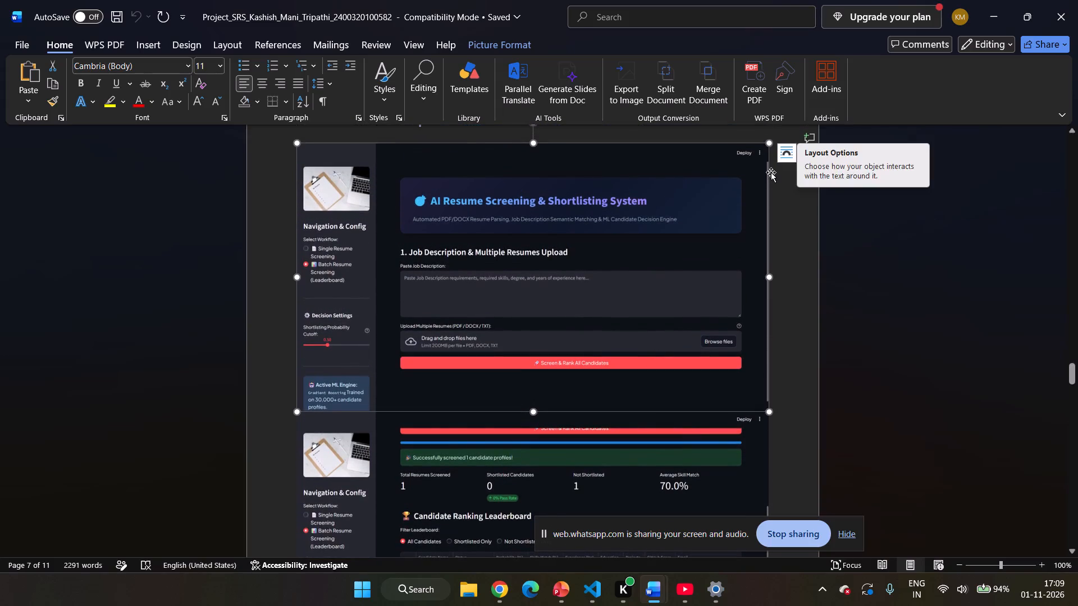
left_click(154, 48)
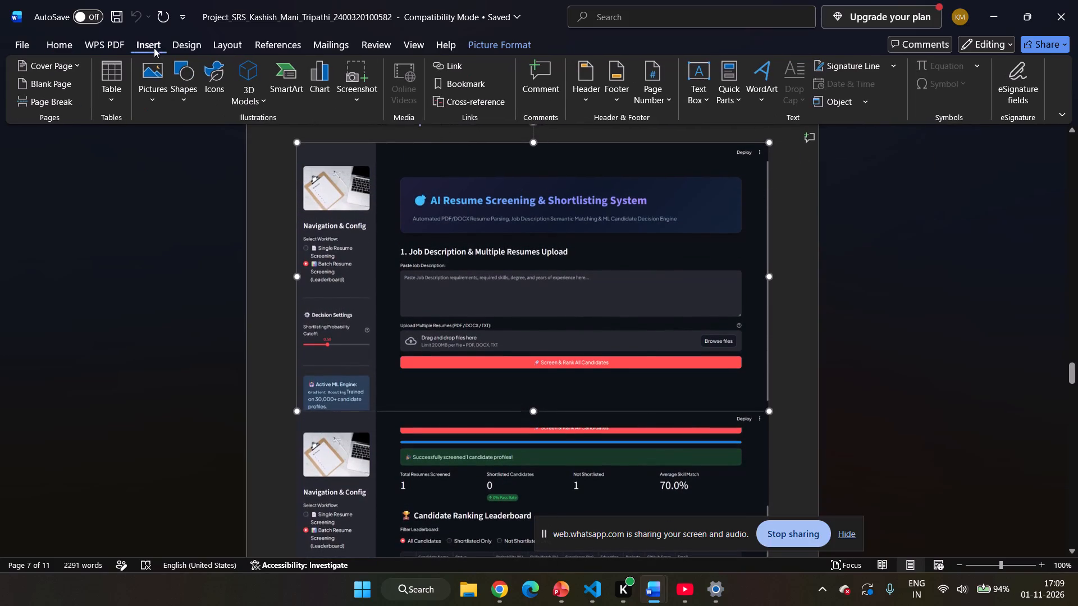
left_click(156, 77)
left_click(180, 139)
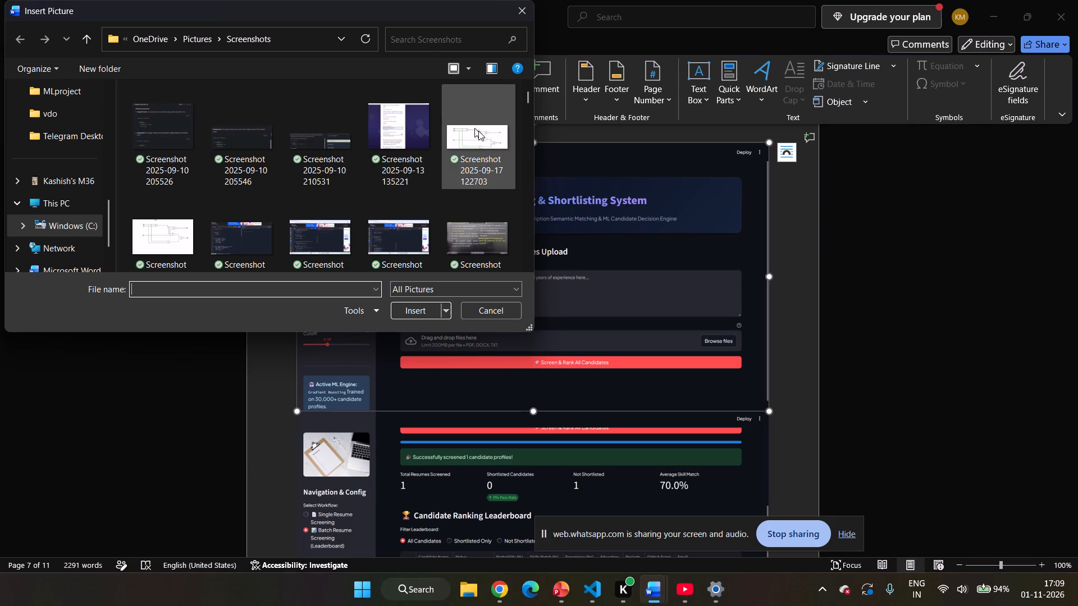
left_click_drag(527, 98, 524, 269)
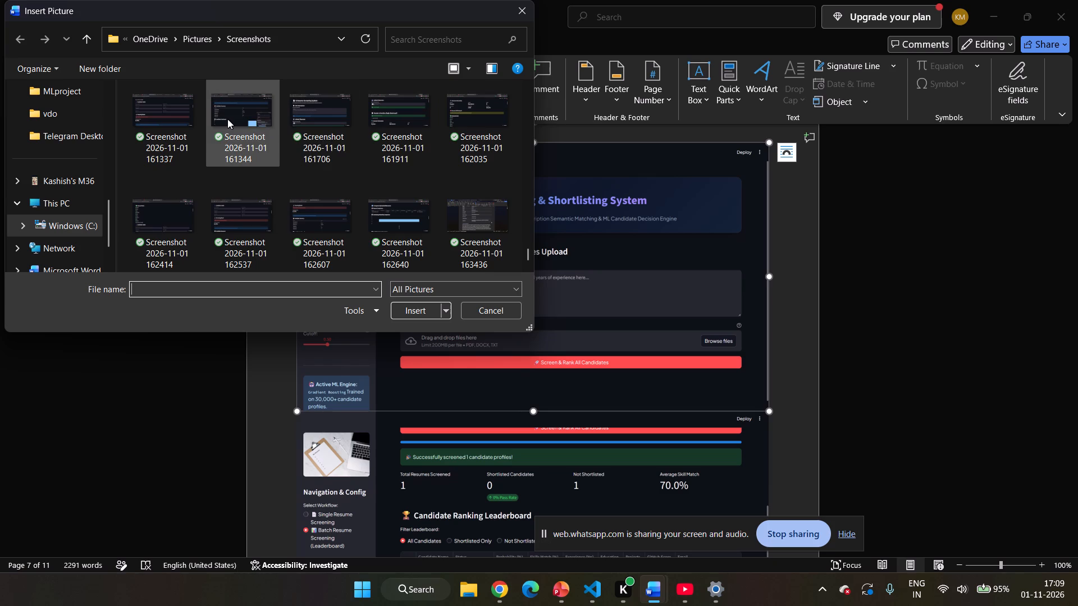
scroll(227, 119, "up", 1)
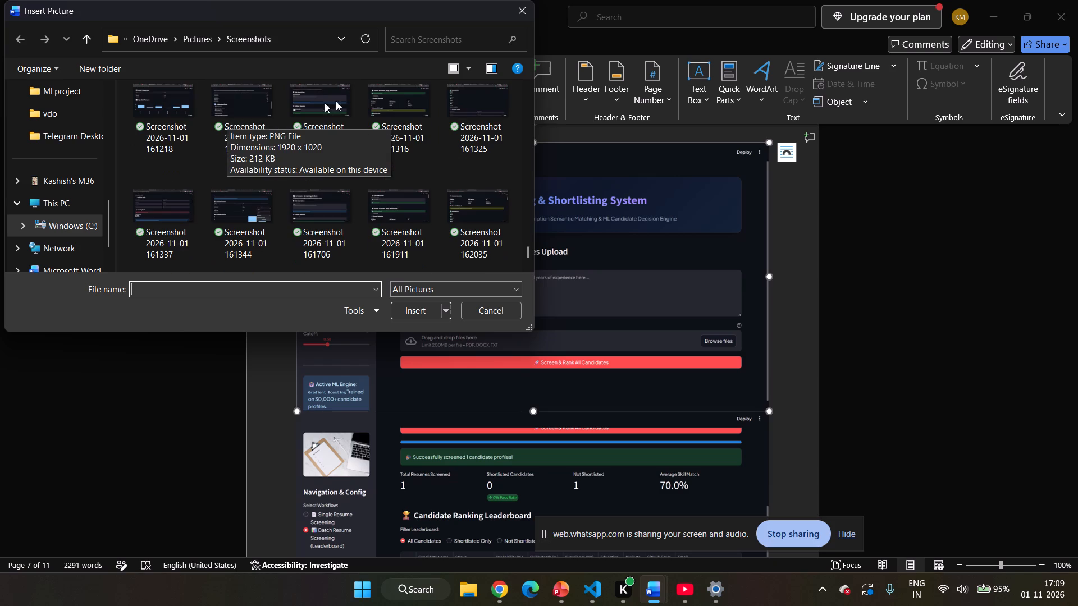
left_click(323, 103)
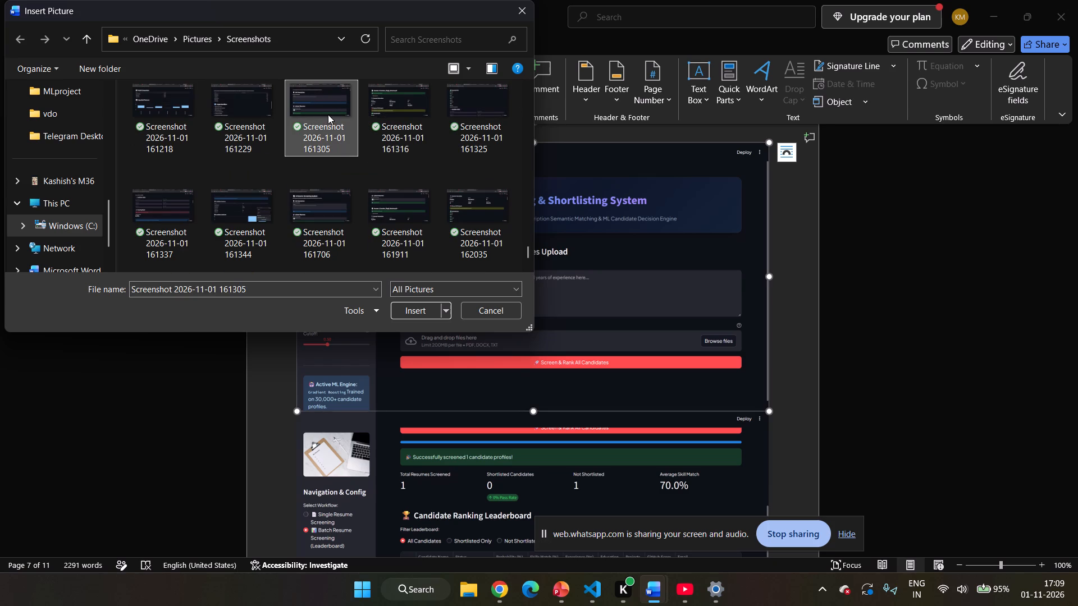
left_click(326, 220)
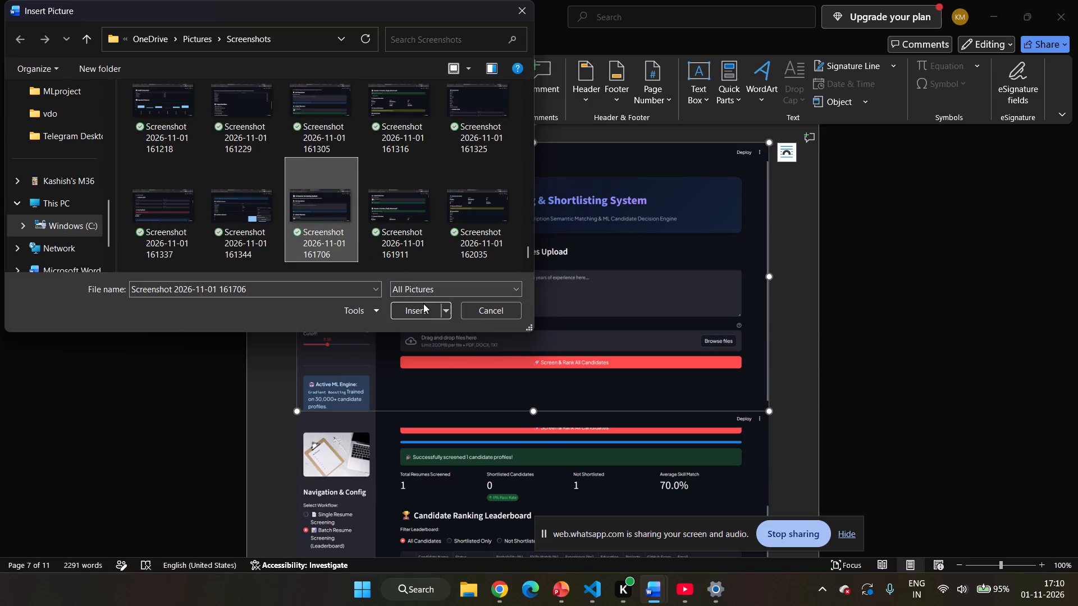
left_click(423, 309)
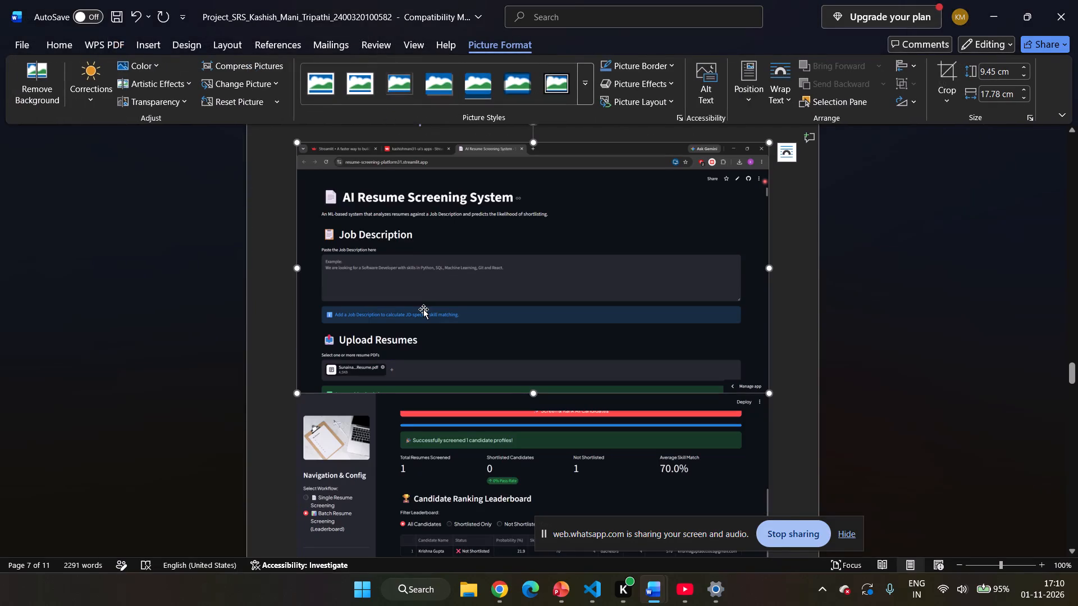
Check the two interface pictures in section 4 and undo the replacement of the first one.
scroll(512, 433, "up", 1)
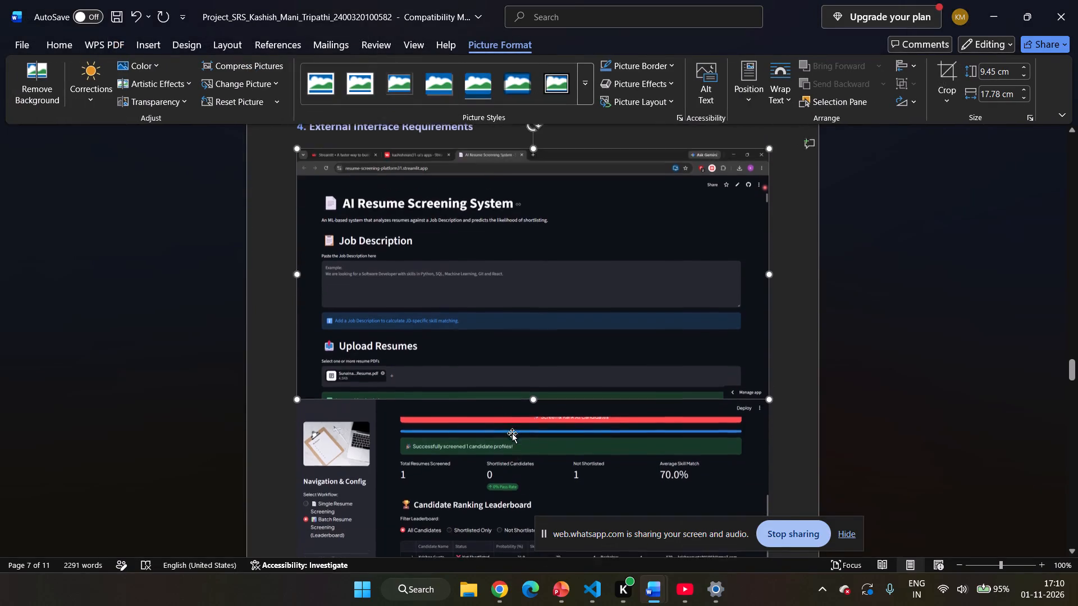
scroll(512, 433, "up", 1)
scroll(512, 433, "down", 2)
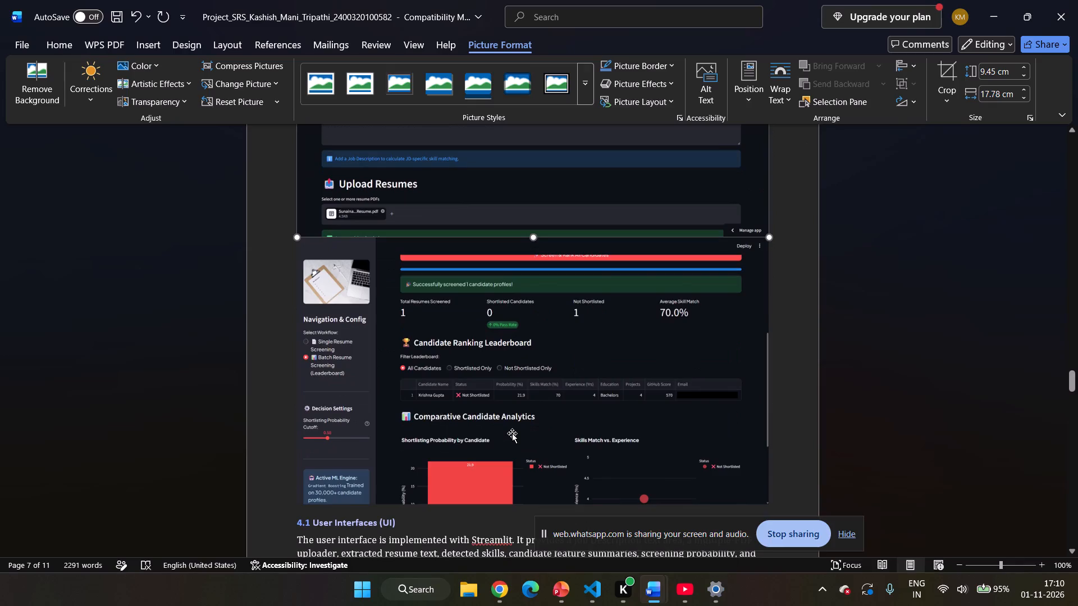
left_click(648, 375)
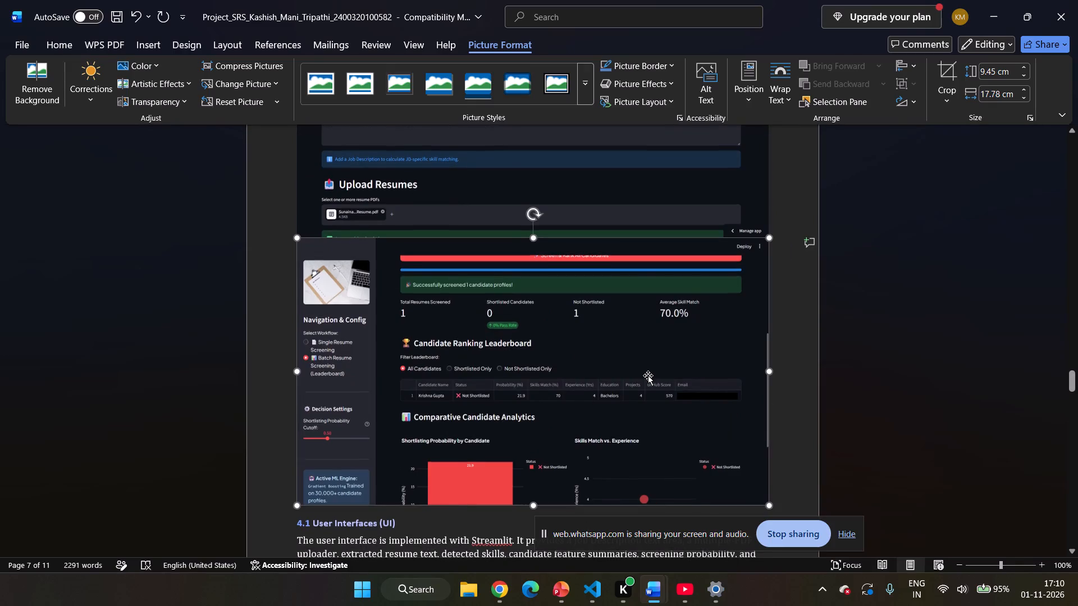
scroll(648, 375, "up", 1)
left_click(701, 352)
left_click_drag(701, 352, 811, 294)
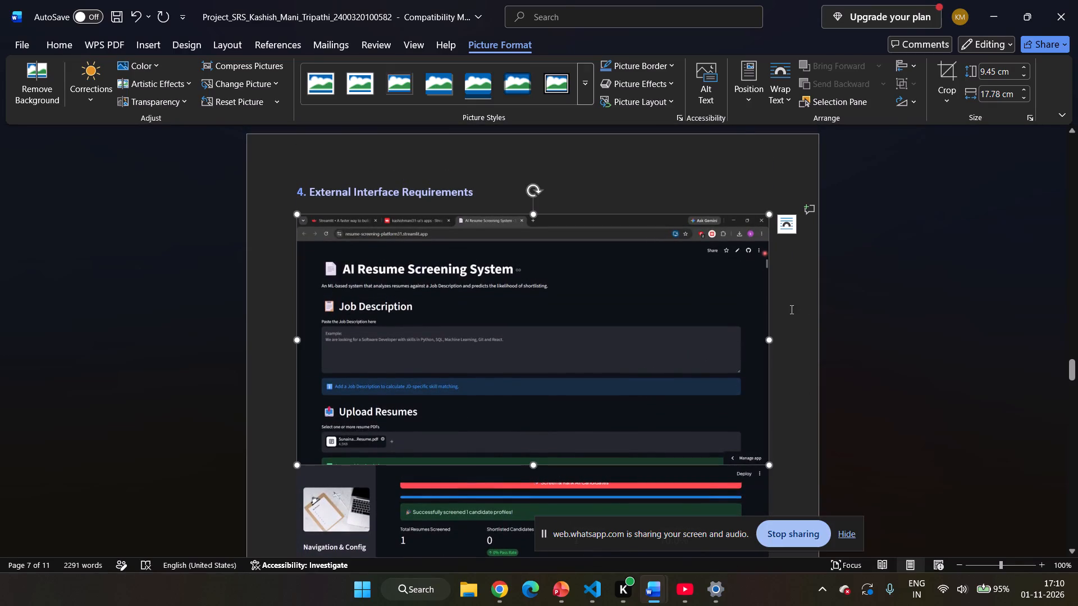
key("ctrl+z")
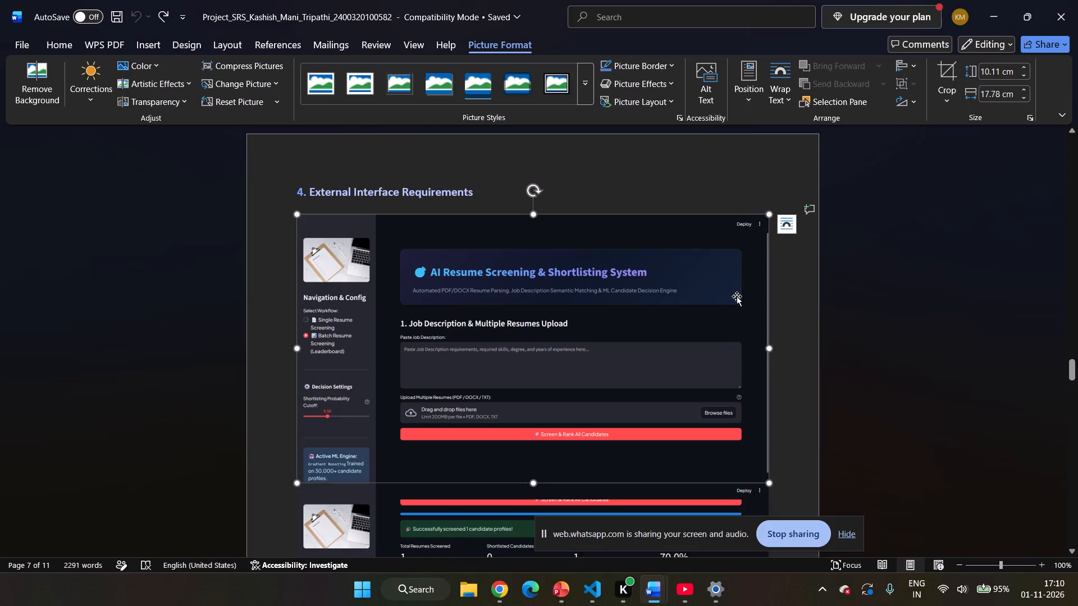
Cut the old AI Resume Screening & Shortlisting System upload-page picture from section 4.
right_click(737, 297)
left_click(819, 208)
scroll(423, 281, "up", 1)
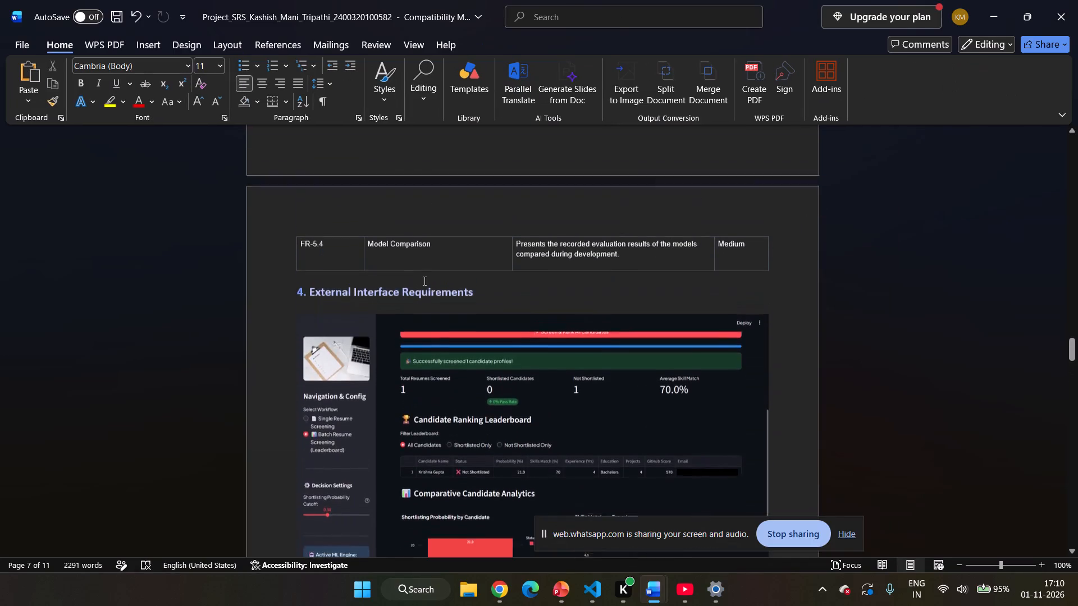
scroll(423, 281, "up", 1)
left_click(490, 313)
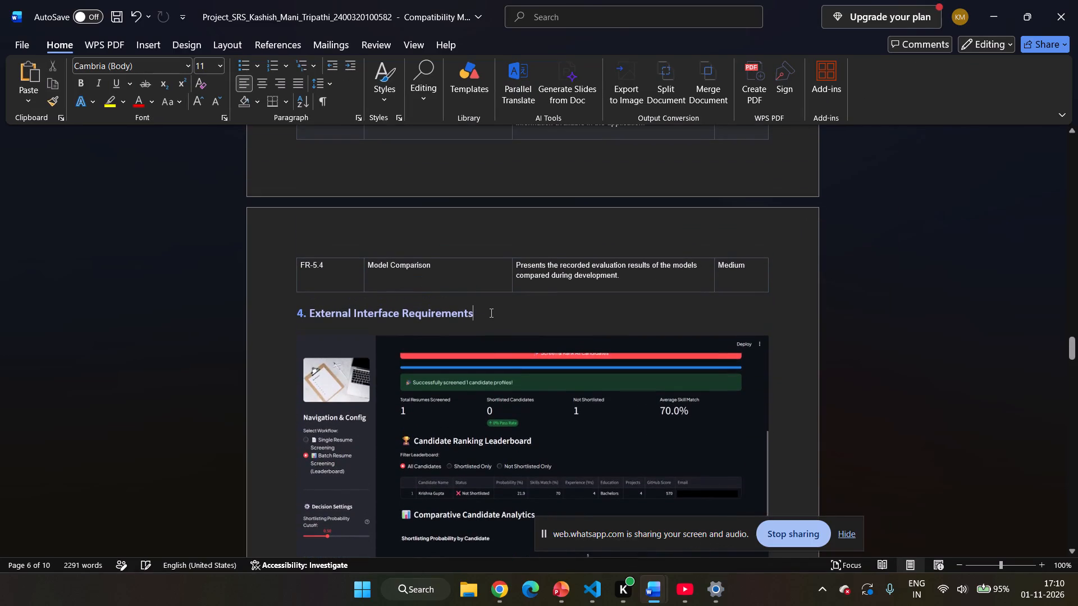
key("Return")
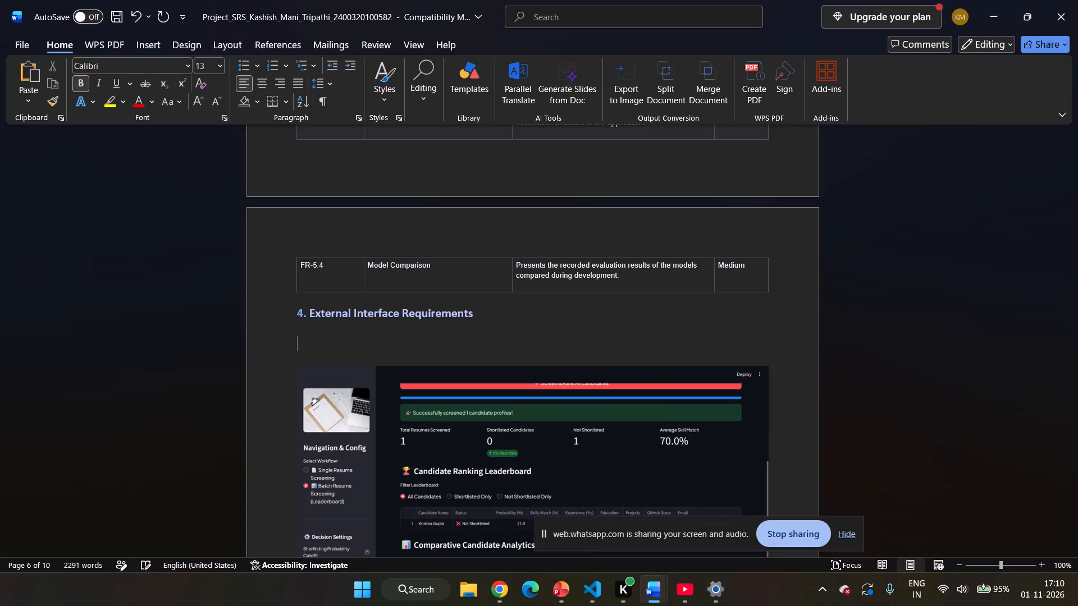
left_click(148, 42)
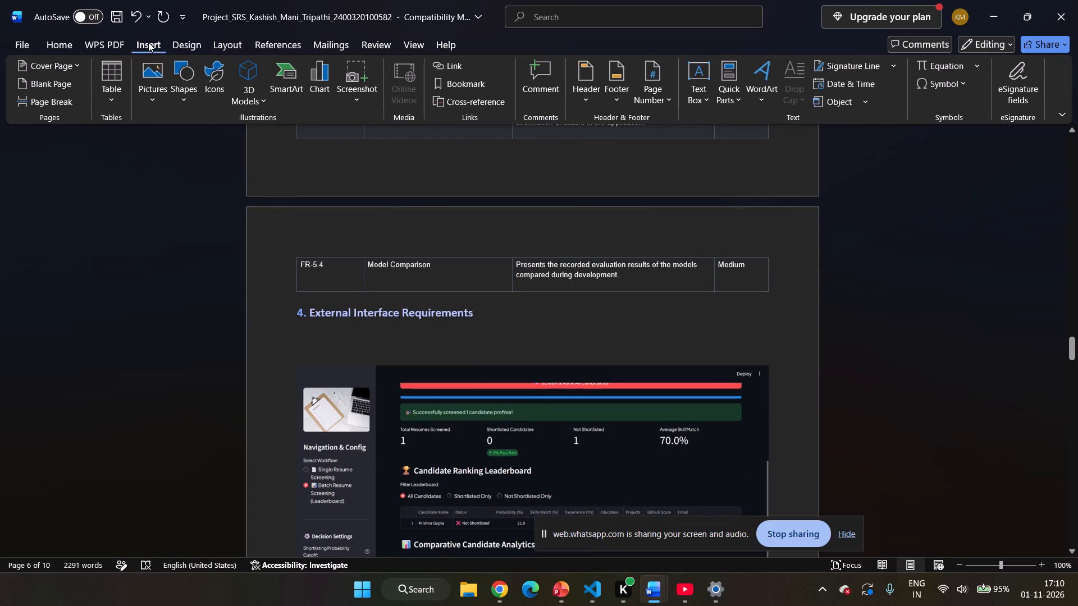
left_click(155, 81)
left_click(176, 139)
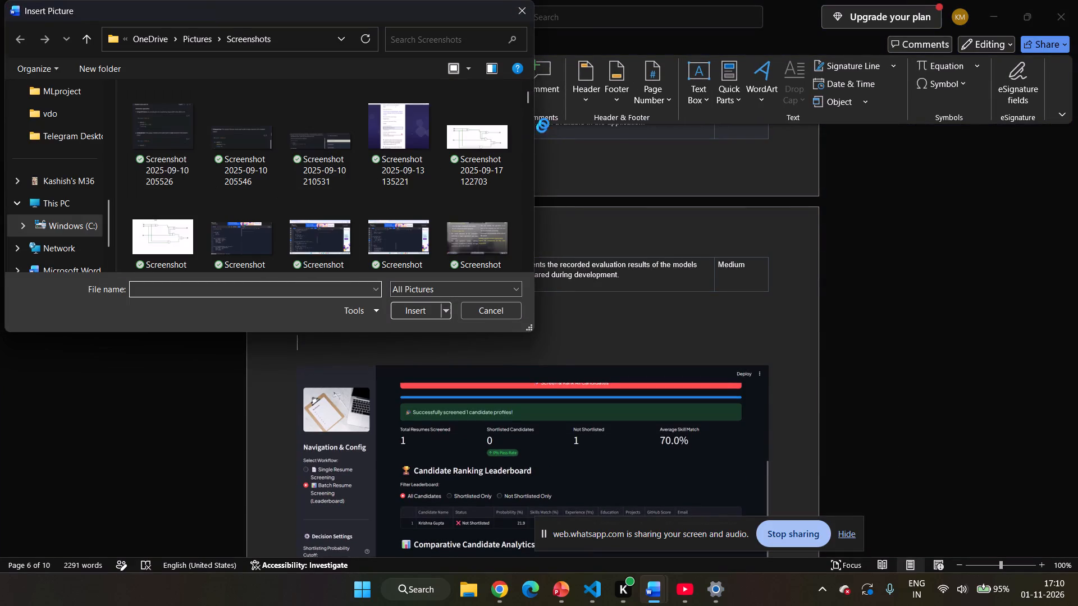
left_click_drag(525, 99, 540, 320)
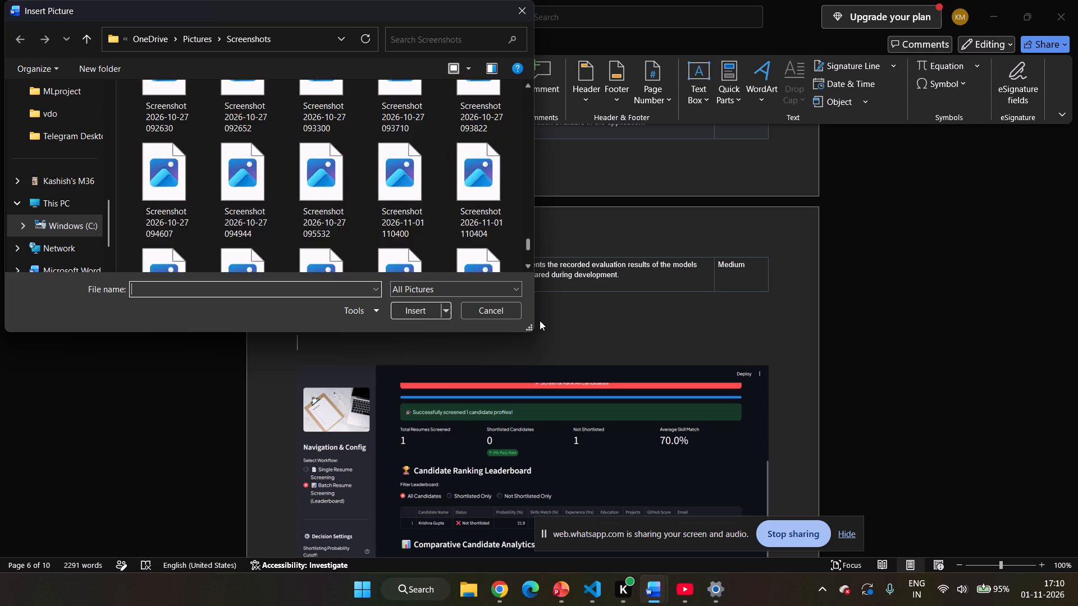
left_click_drag(540, 320, 537, 384)
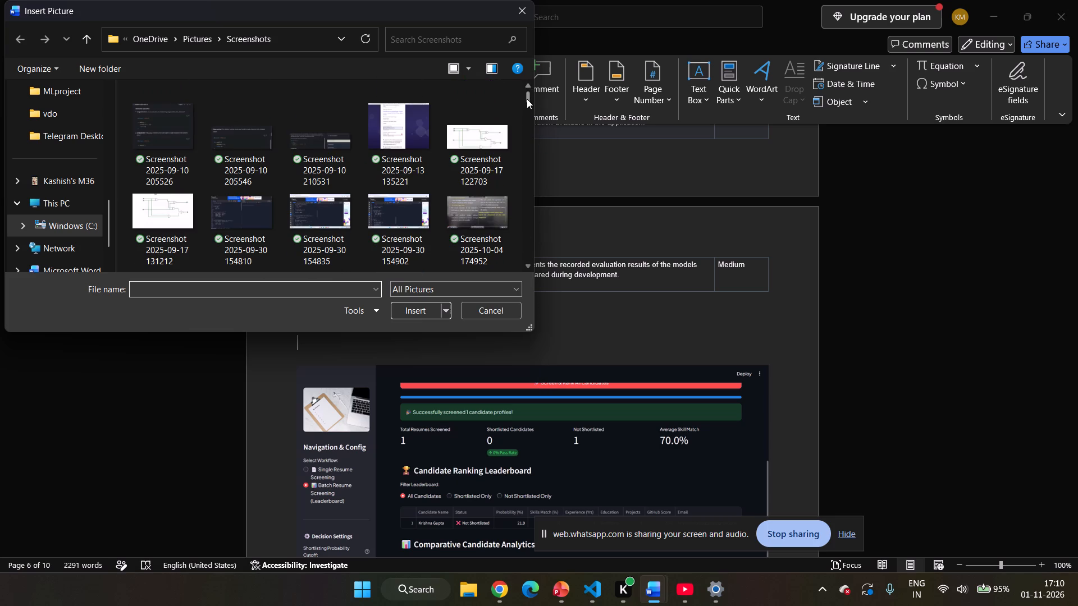
left_click_drag(527, 102, 531, 286)
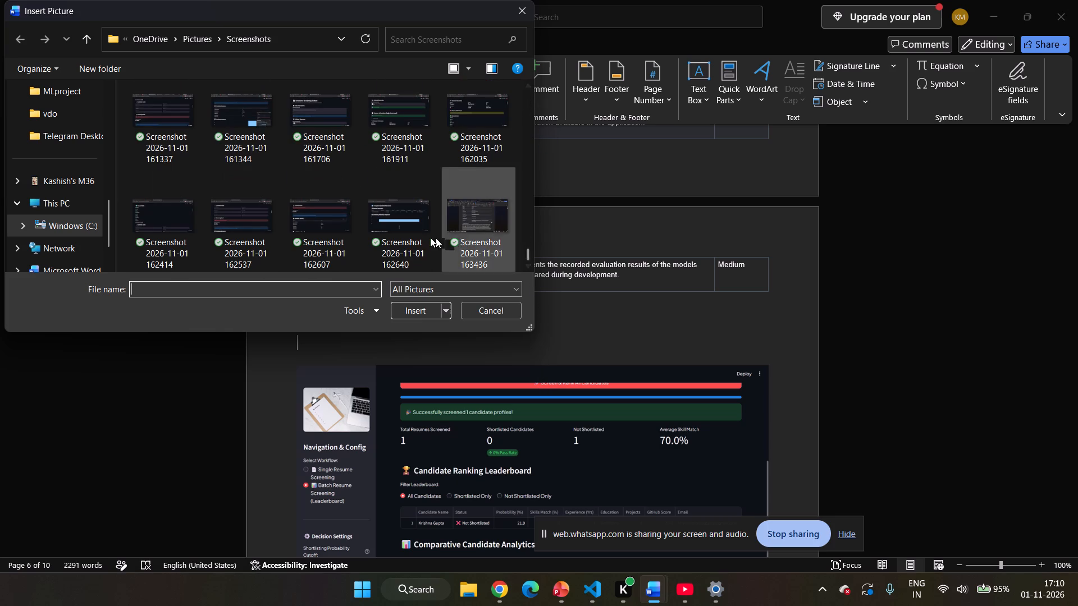
left_click(350, 154)
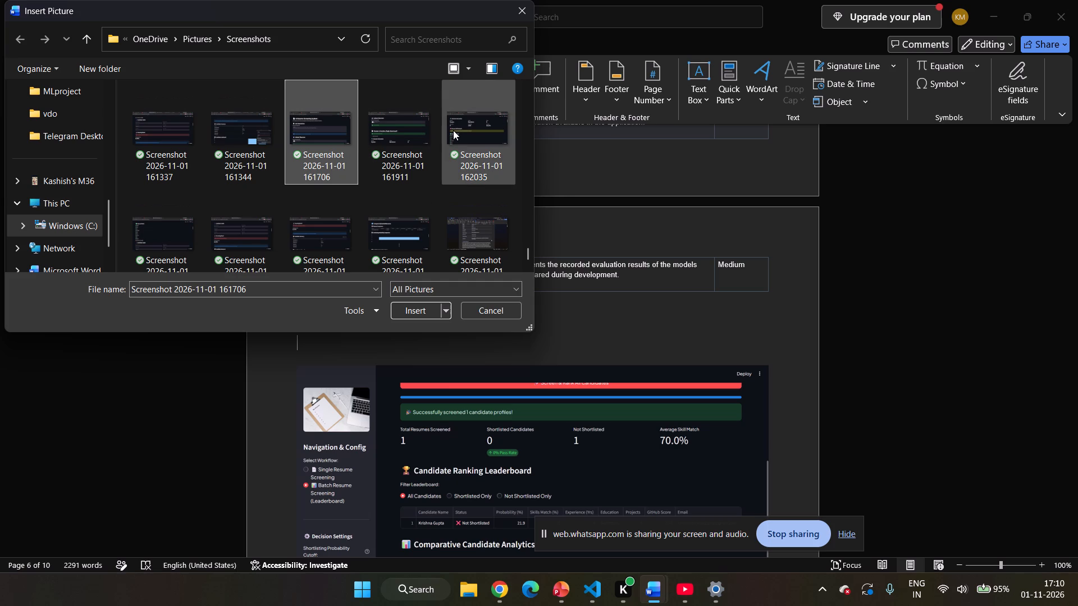
scroll(453, 130, "up", 1)
scroll(453, 130, "down", 1)
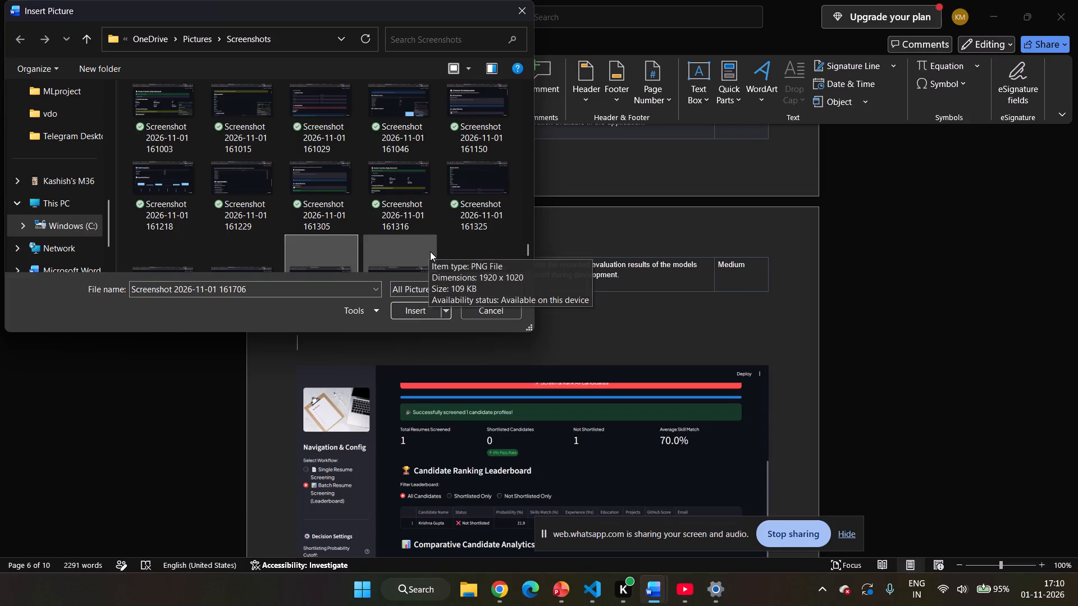
scroll(430, 251, "down", 2)
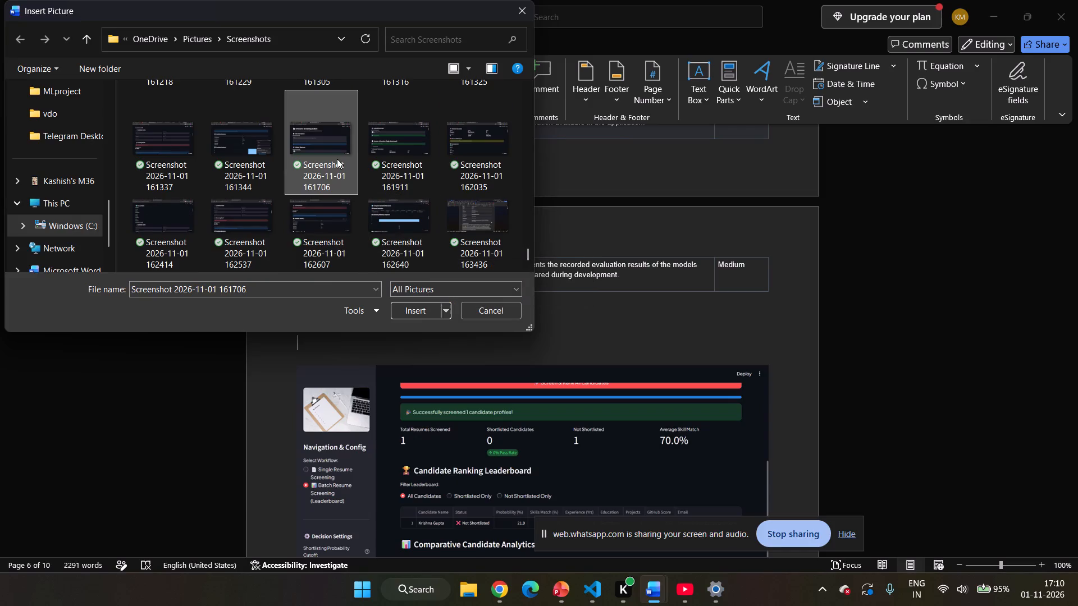
left_click(421, 309)
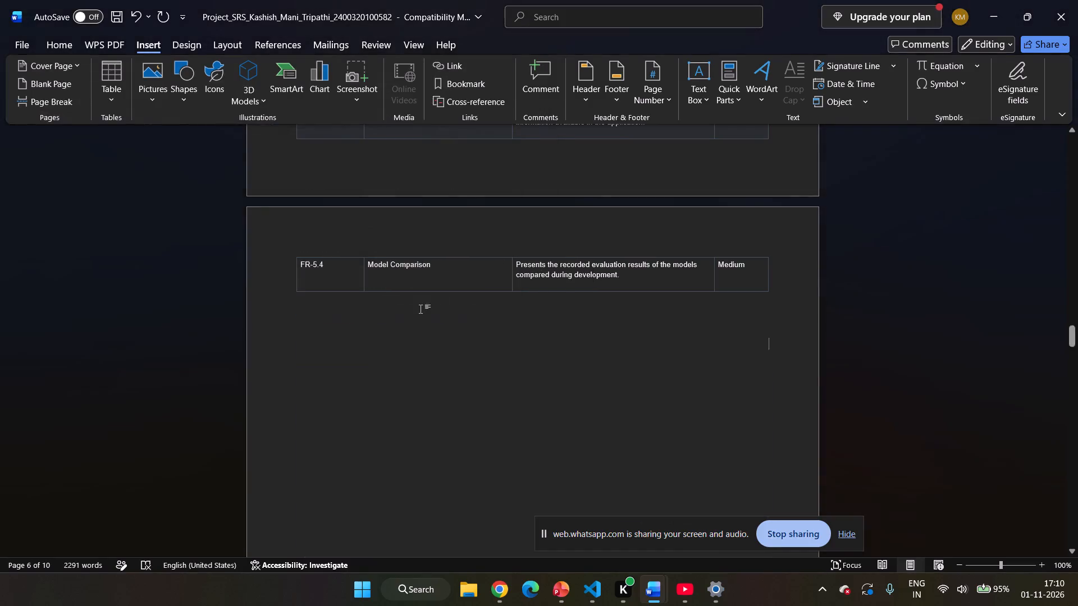
Cut the old Candidate Ranking Leaderboard picture above section 4.1 User Interfaces (UI).
scroll(421, 309, "down", 1)
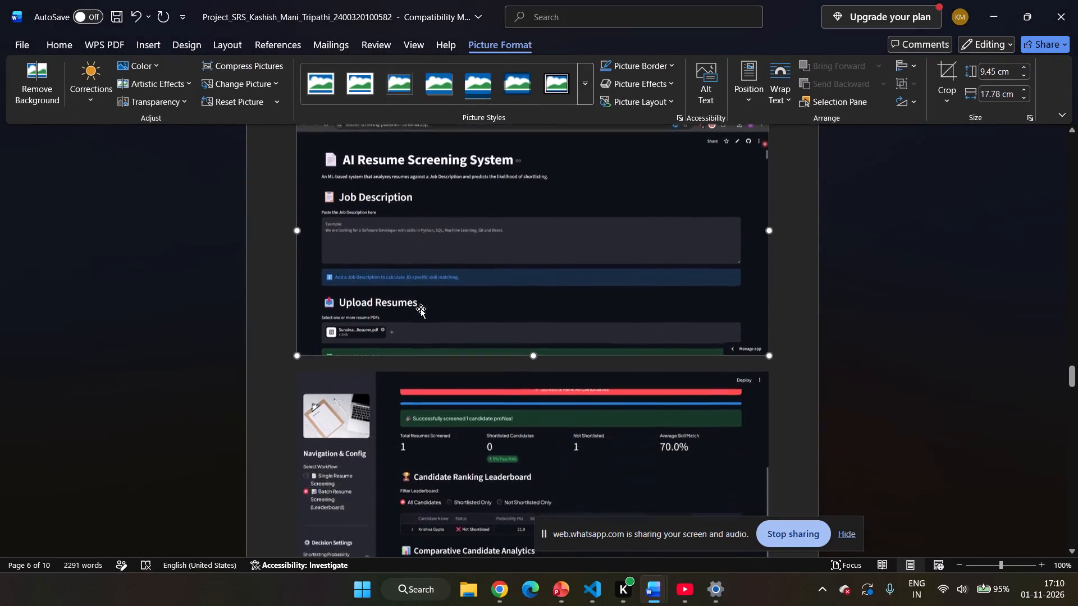
scroll(421, 309, "down", 1)
left_click(512, 389)
scroll(512, 389, "down", 1)
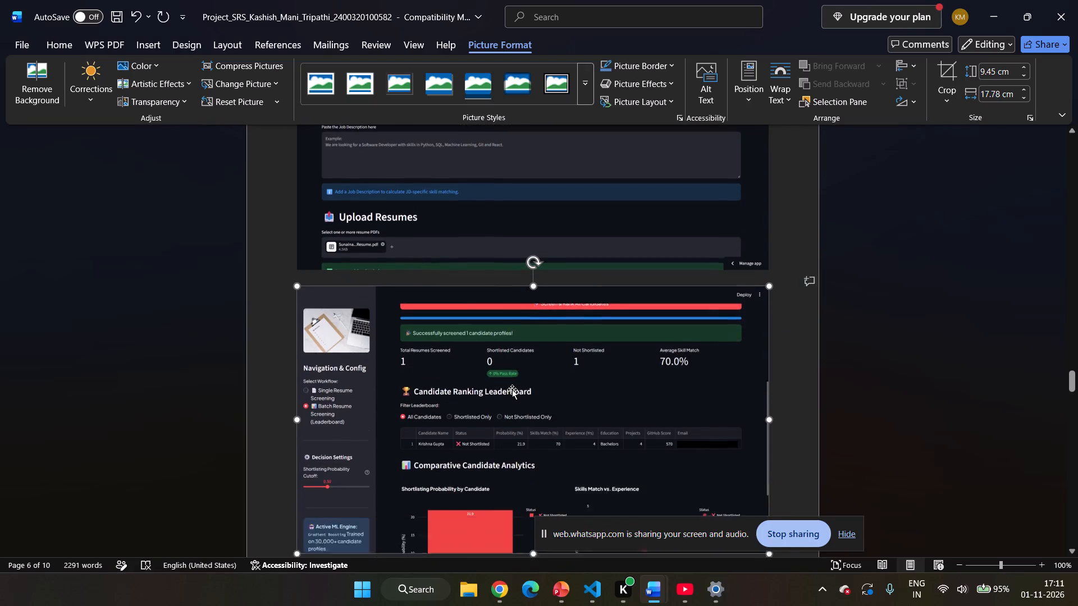
scroll(512, 389, "down", 1)
right_click(778, 265)
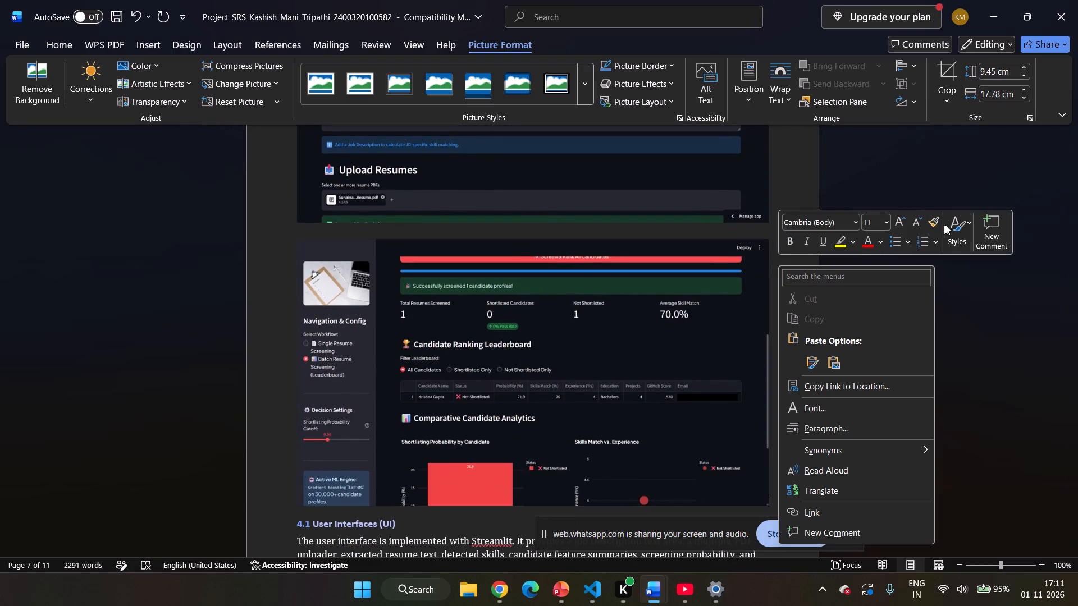
right_click(655, 363)
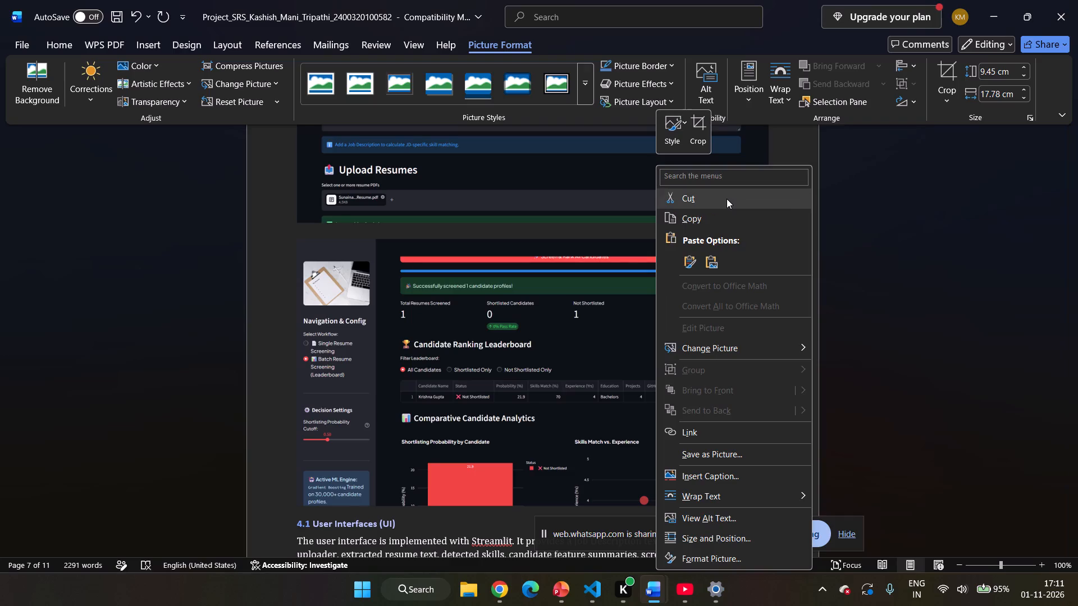
left_click(727, 199)
scroll(358, 162, "up", 1)
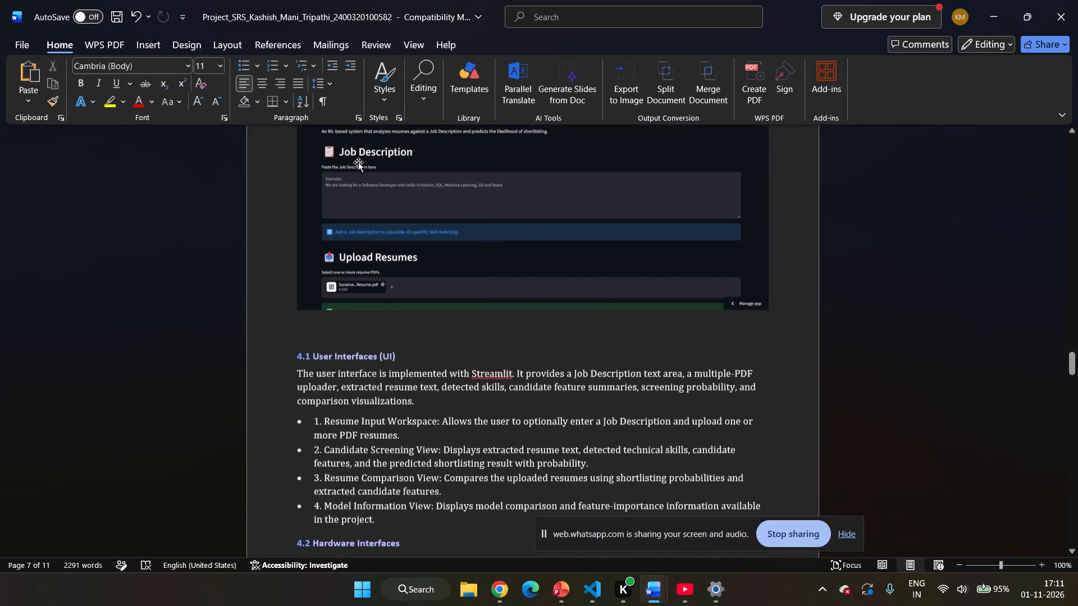
scroll(358, 162, "up", 1)
left_click(158, 43)
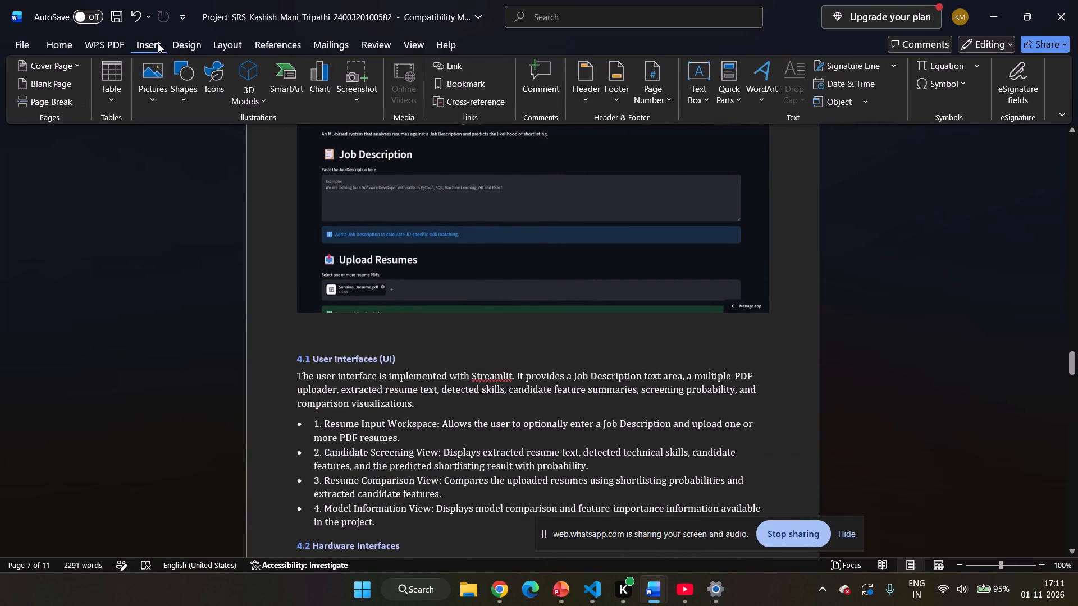
left_click(154, 76)
left_click(178, 141)
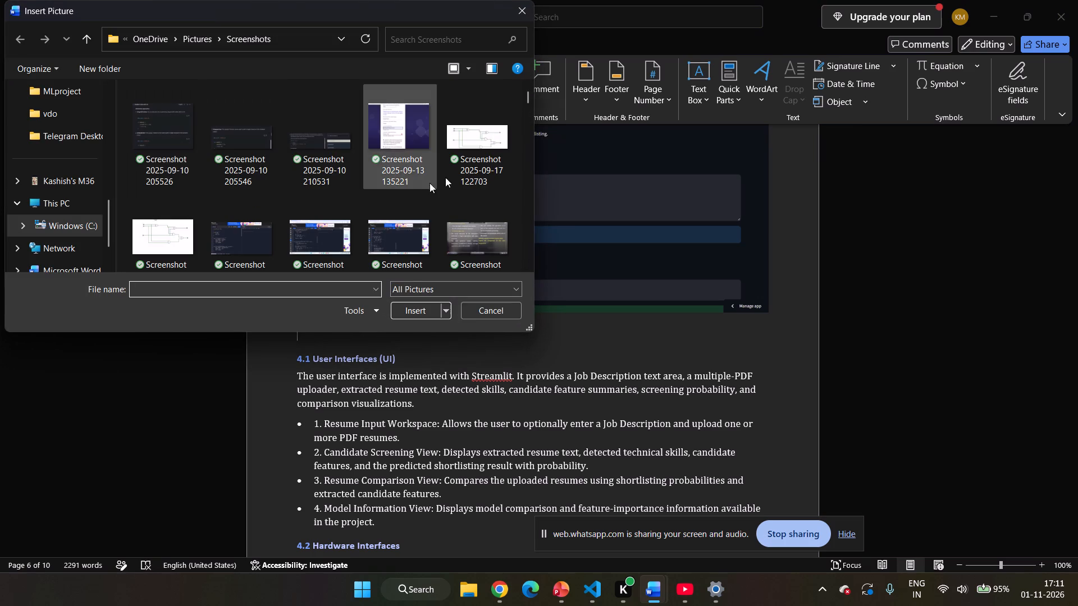
left_click_drag(528, 102, 512, 336)
left_click(528, 255)
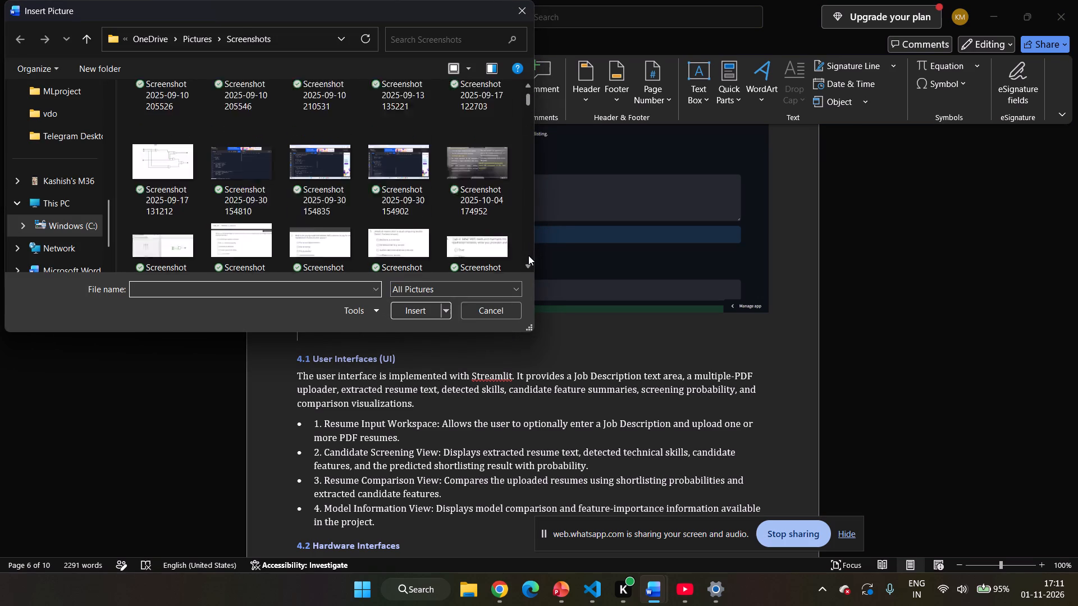
left_click_drag(526, 107, 525, 273)
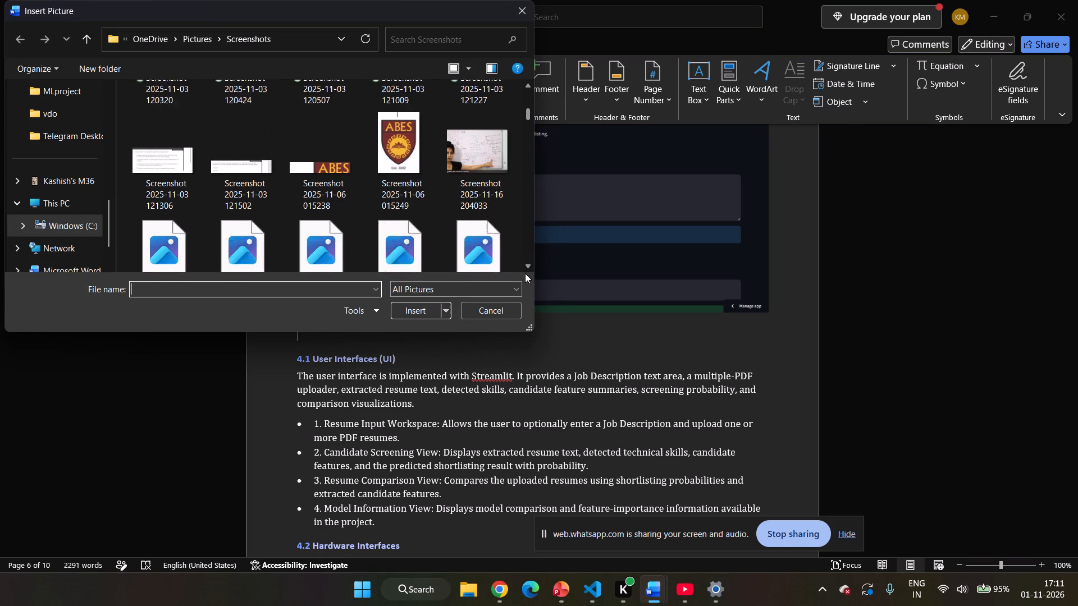
left_click_drag(525, 273, 526, 288)
left_click_drag(529, 109, 533, 287)
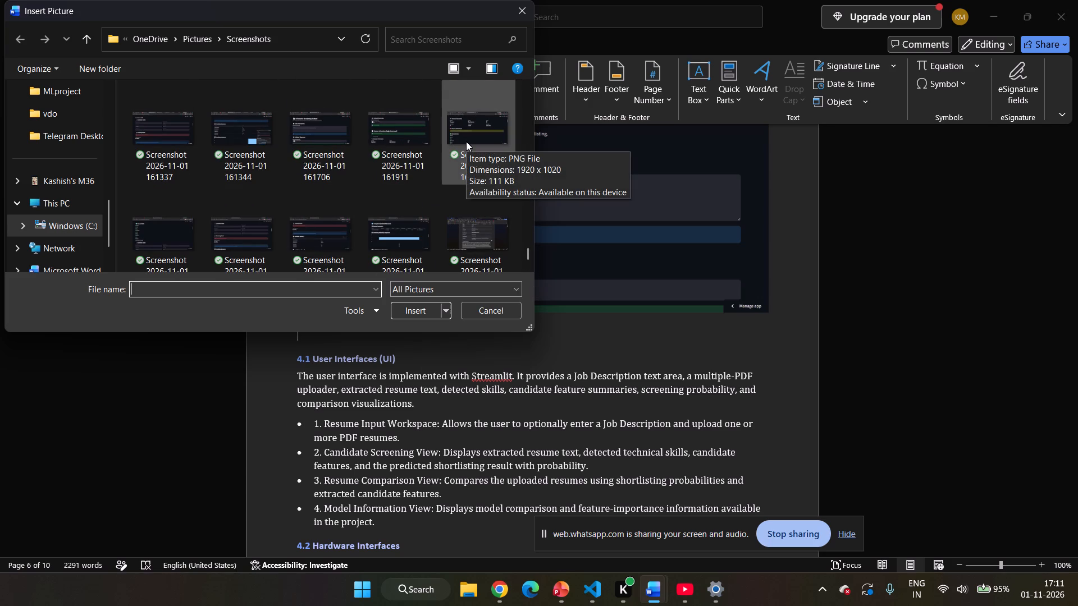
left_click(397, 139)
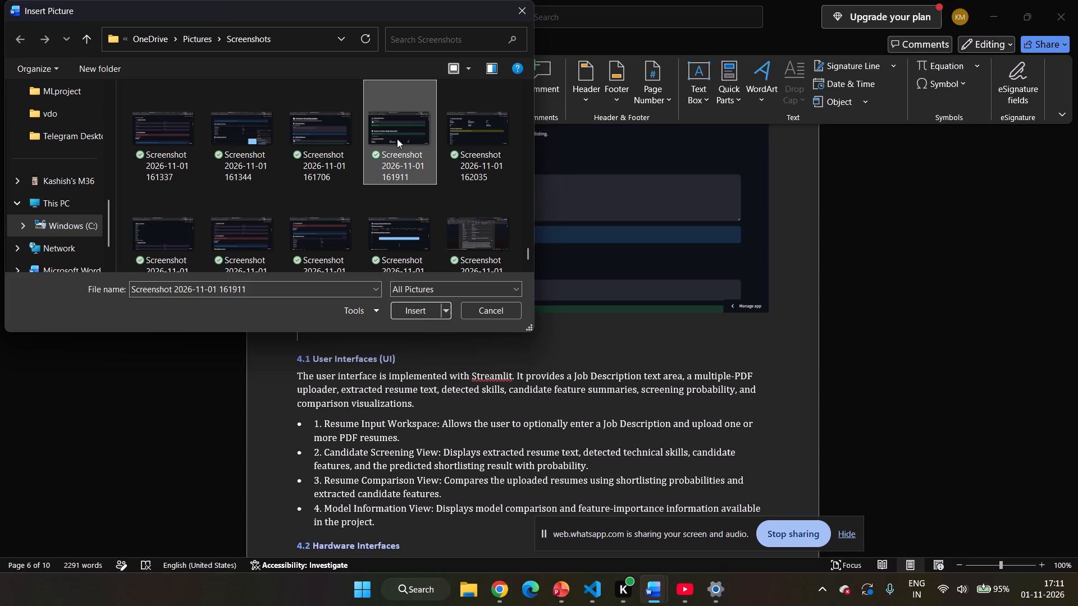
left_click(417, 314)
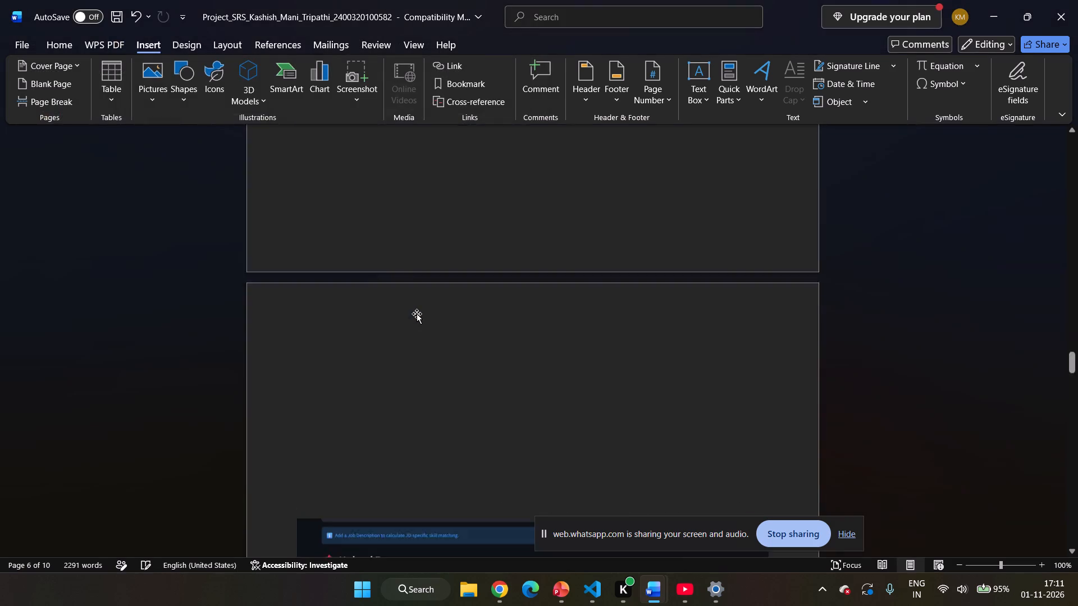
Add twelve blank lines before the 4.1 User Interfaces (UI) heading, below the Upload Resumes picture.
scroll(417, 314, "down", 1)
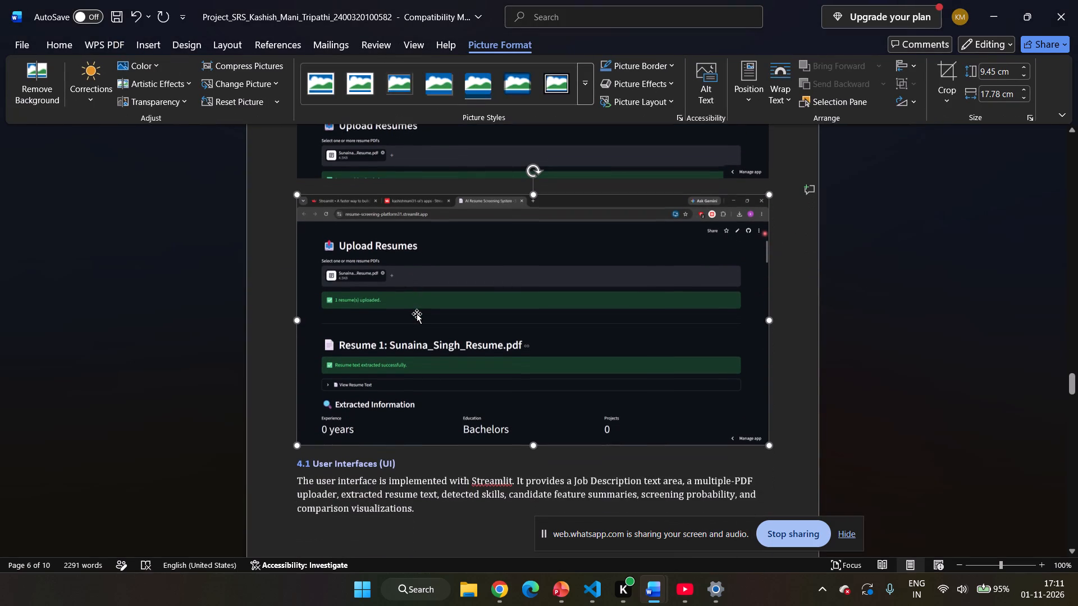
scroll(417, 314, "down", 1)
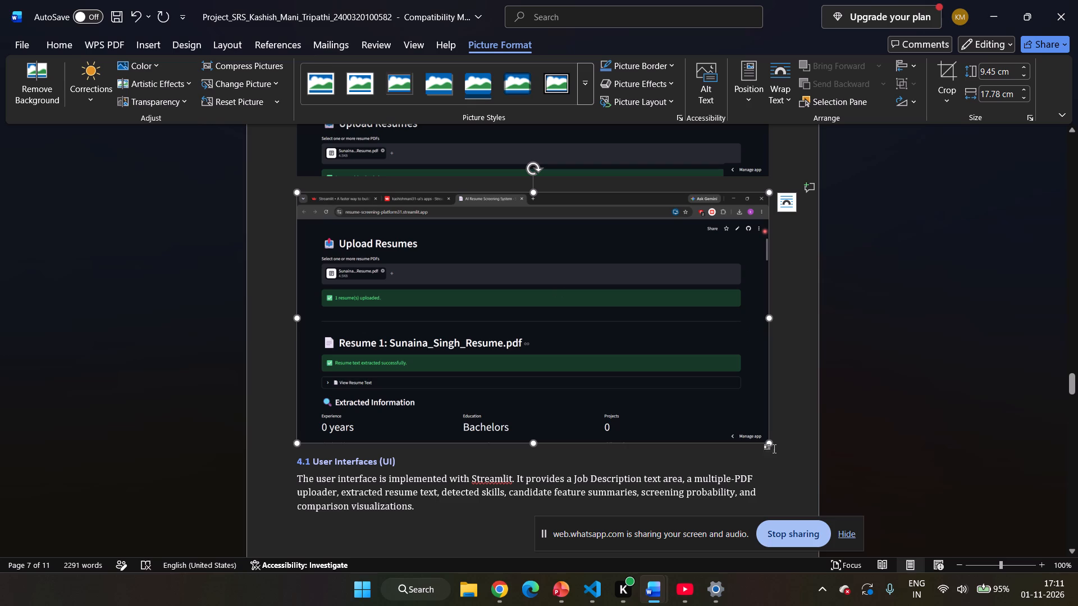
left_click(472, 452)
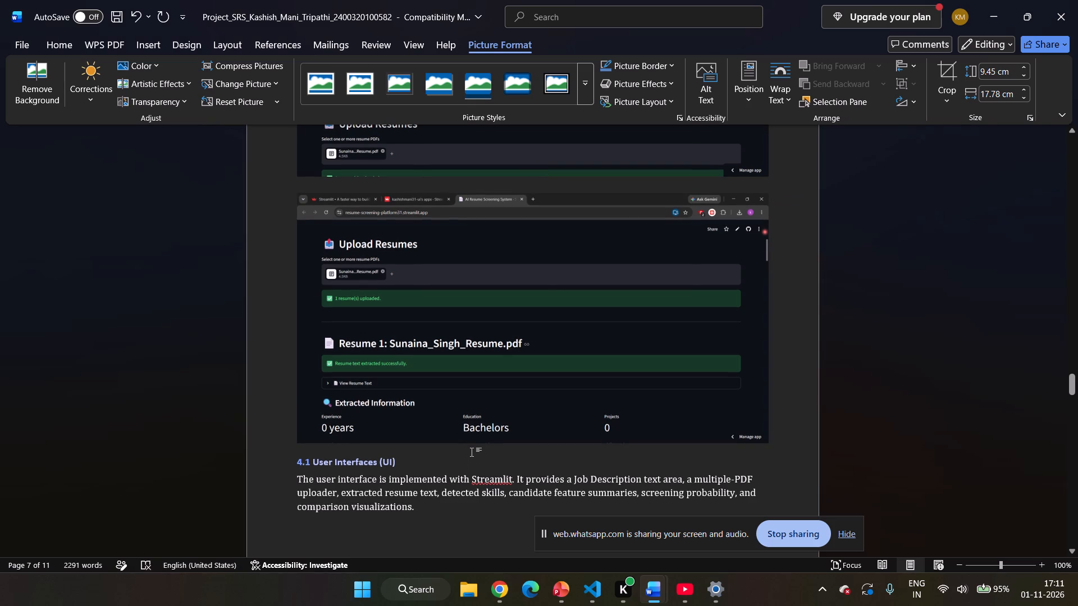
key("Left")
key("Left")
key("Left")
key("Left")
key("Left")
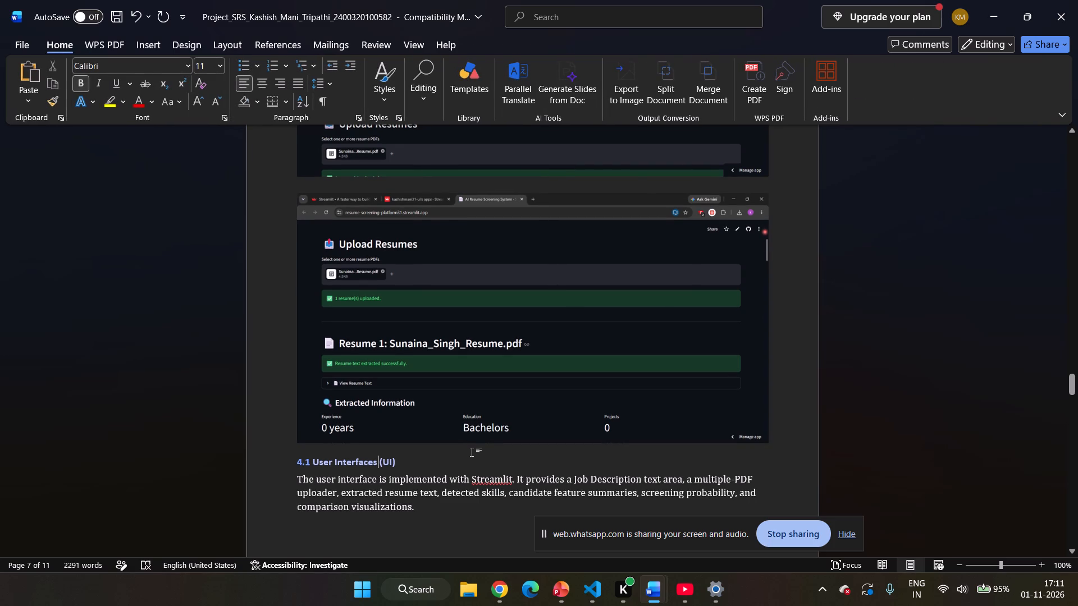
key("Left")
key("Left")
key("Left")
key("Left")
key("Left")
key("Left")
key("Left")
key("Left")
key("Left")
key("Left")
key("Left")
key("Left")
key("Left")
key("Left")
key("Left")
key("Left")
key("Left")
key("Left")
key("Left")
key("Return")
key("Return")
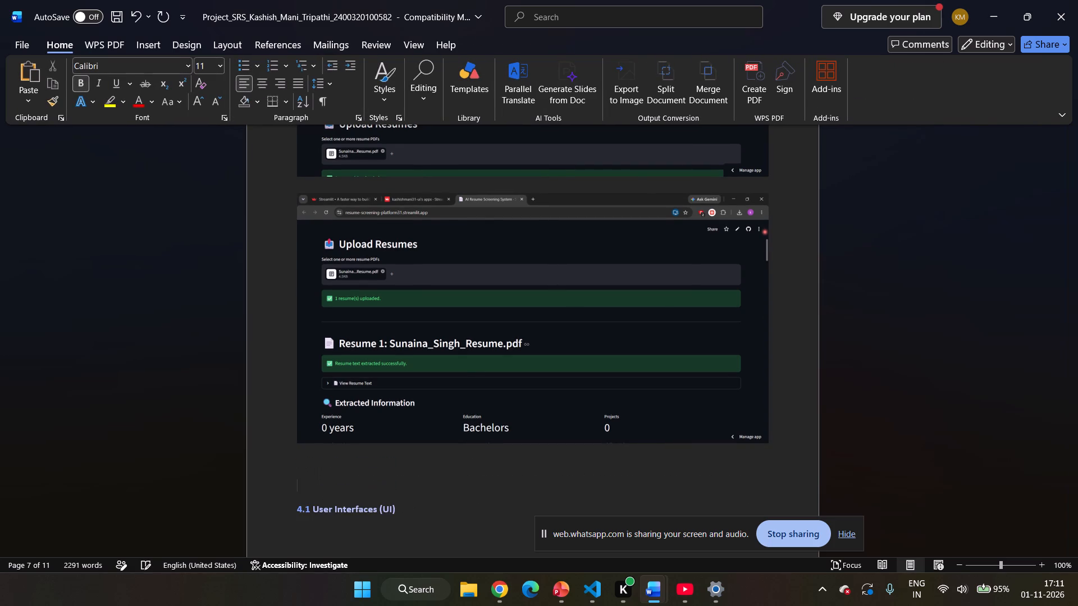
key("Return")
key("Return")
key("Return")
key("Return")
key("Return")
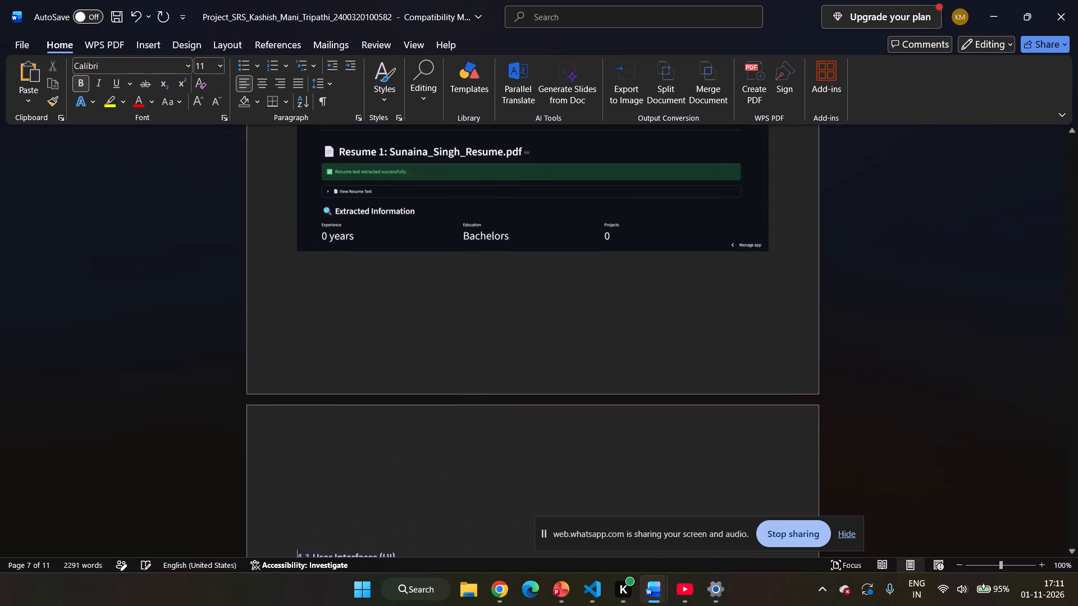
key("Return")
key("Return")
key("Return")
key("Return")
key("Return")
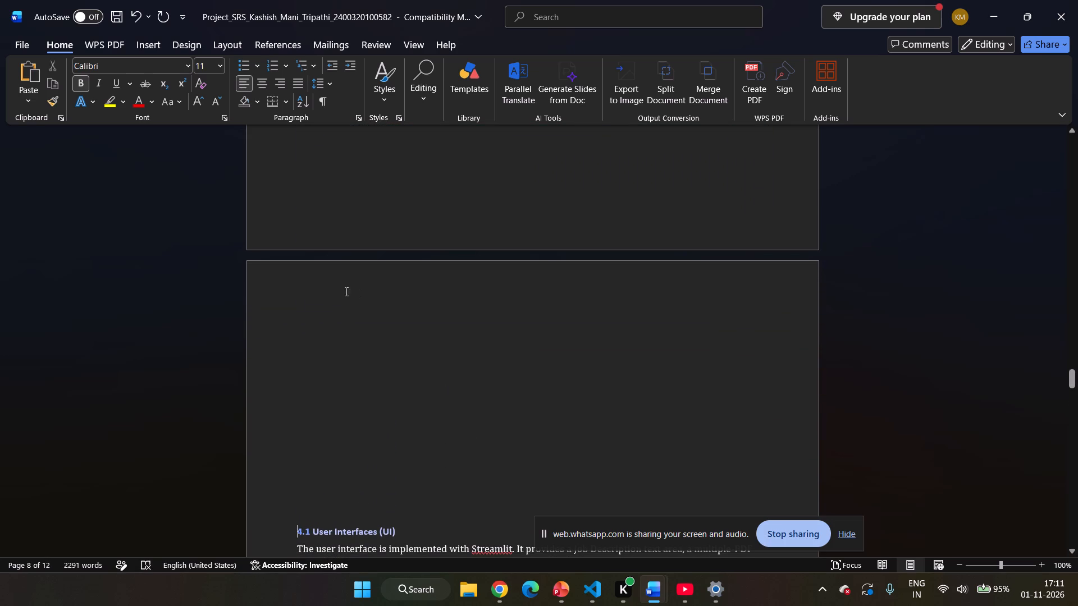
left_click(330, 287)
left_click(149, 38)
left_click_drag(133, 68, 151, 77)
left_click(151, 77)
left_click(190, 148)
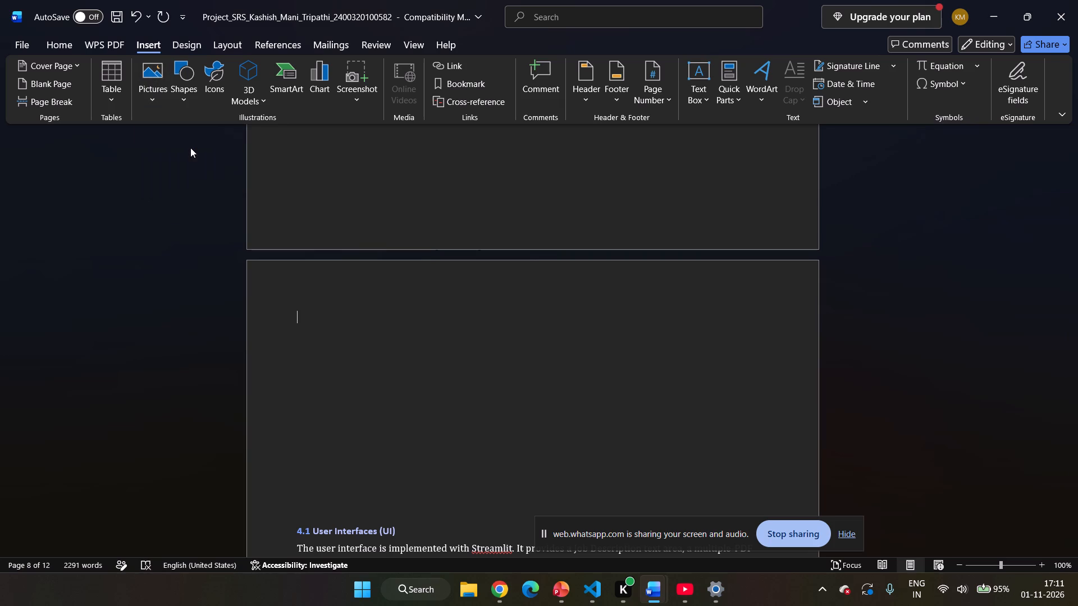
scroll(374, 204, "down", 7)
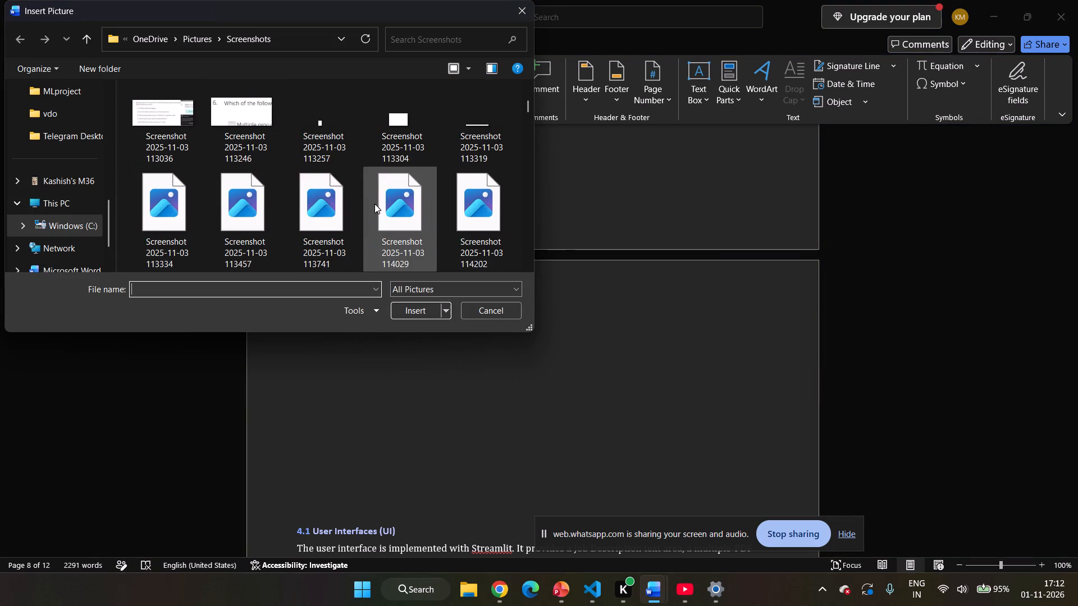
left_click_drag(528, 111, 527, 265)
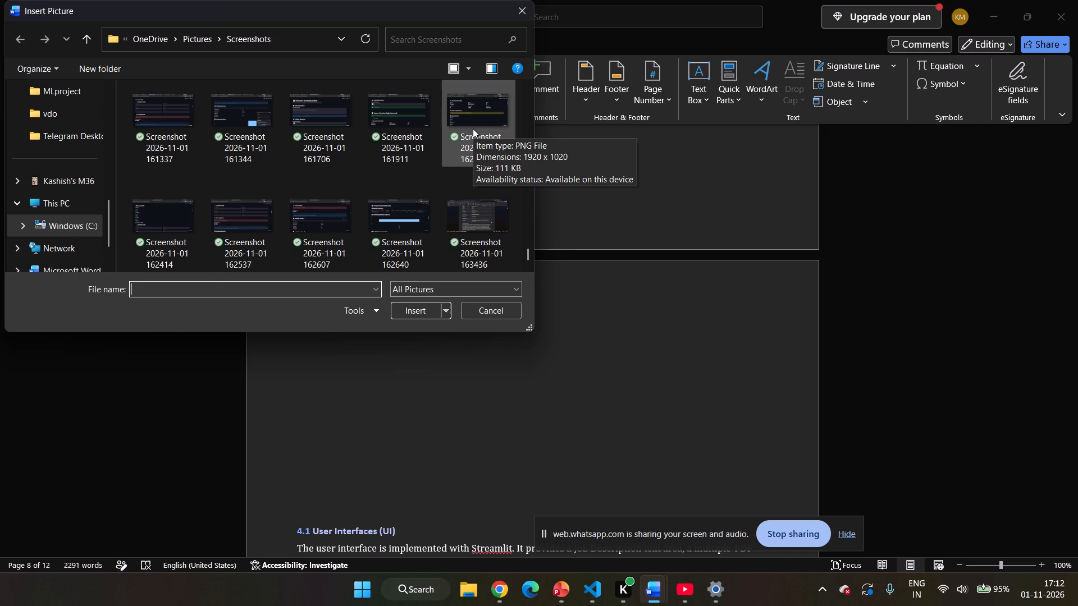
left_click(473, 128)
left_click(426, 312)
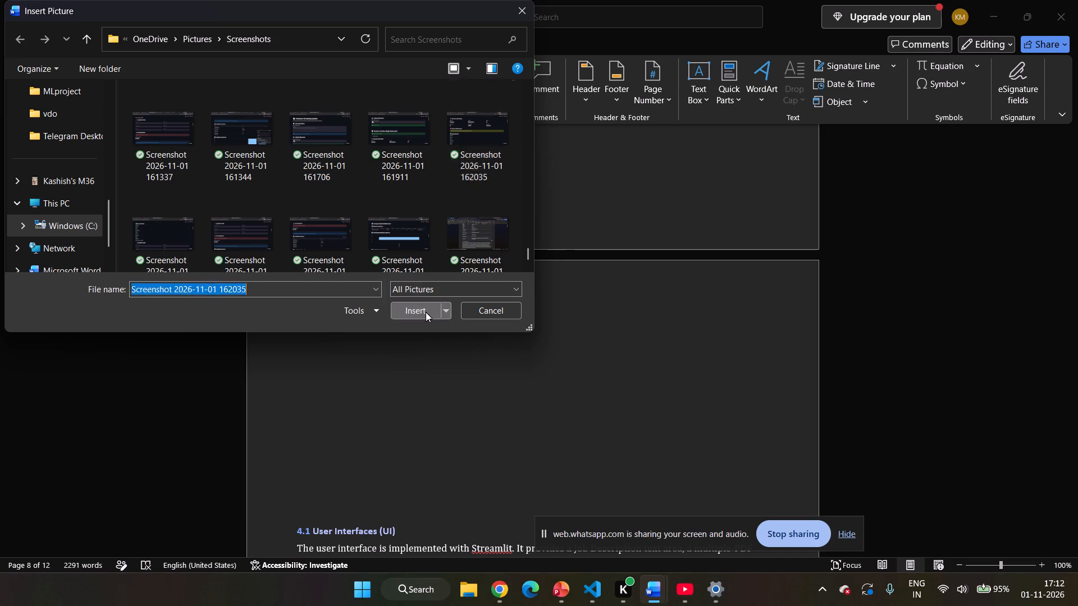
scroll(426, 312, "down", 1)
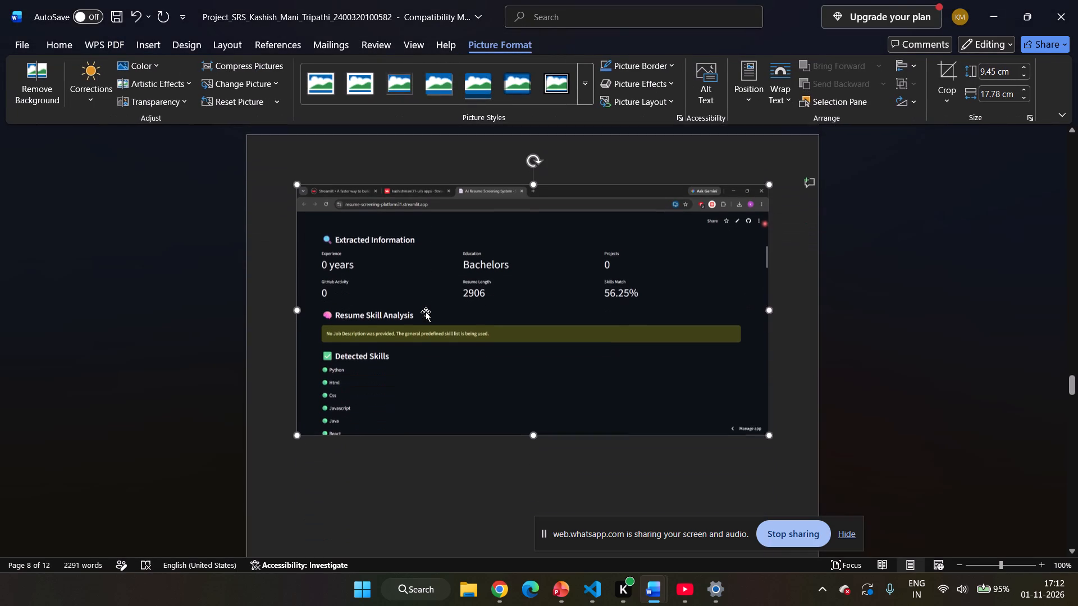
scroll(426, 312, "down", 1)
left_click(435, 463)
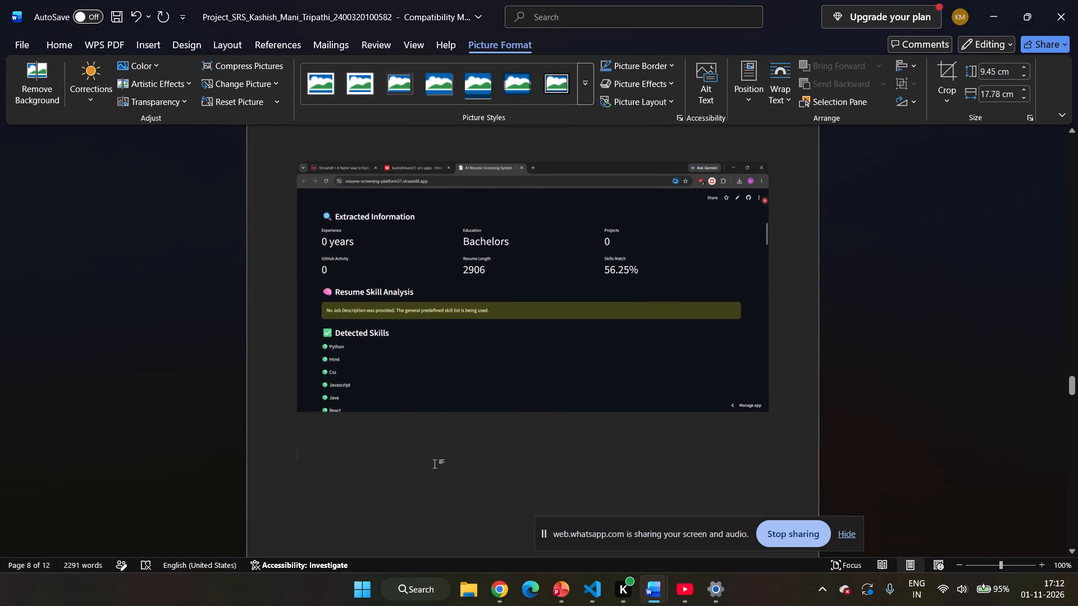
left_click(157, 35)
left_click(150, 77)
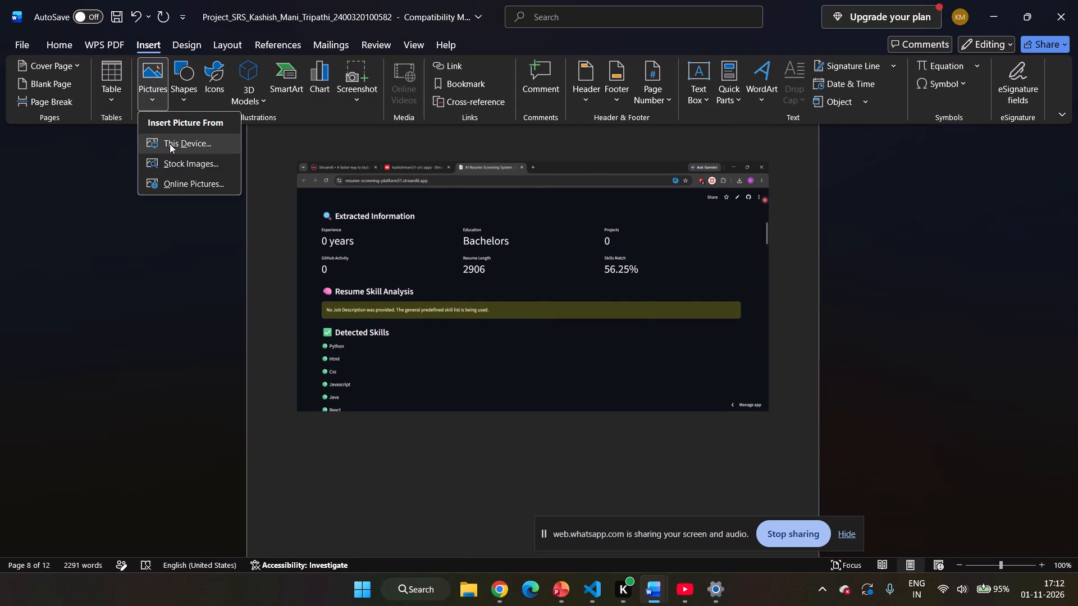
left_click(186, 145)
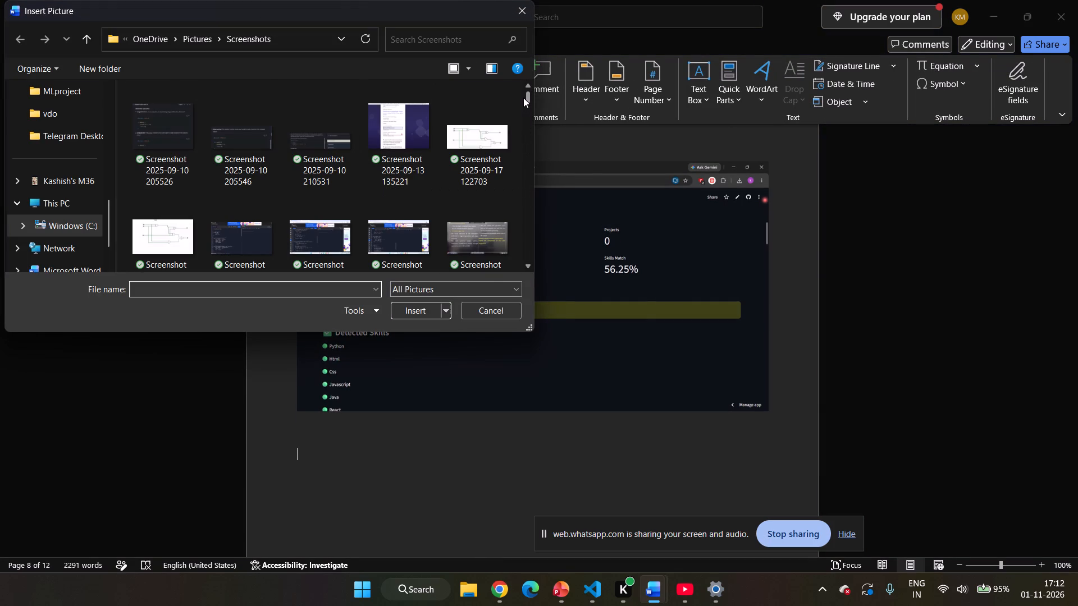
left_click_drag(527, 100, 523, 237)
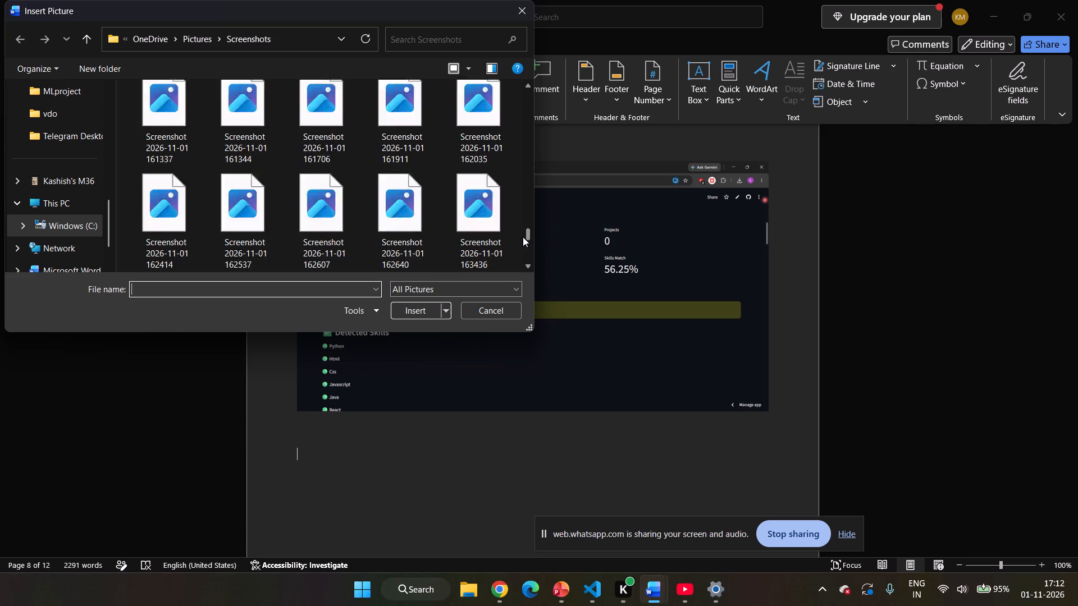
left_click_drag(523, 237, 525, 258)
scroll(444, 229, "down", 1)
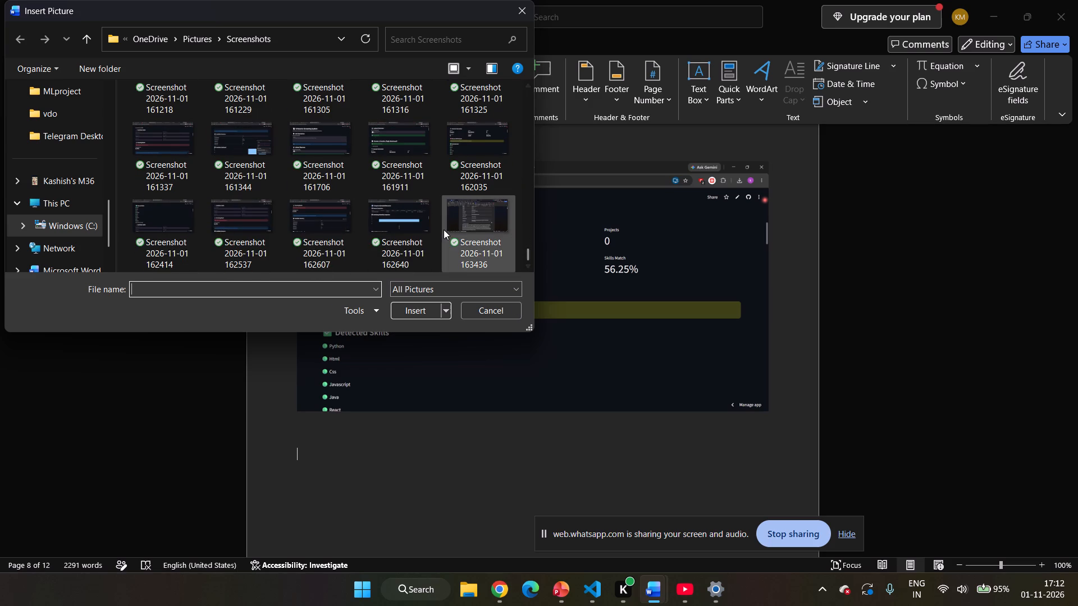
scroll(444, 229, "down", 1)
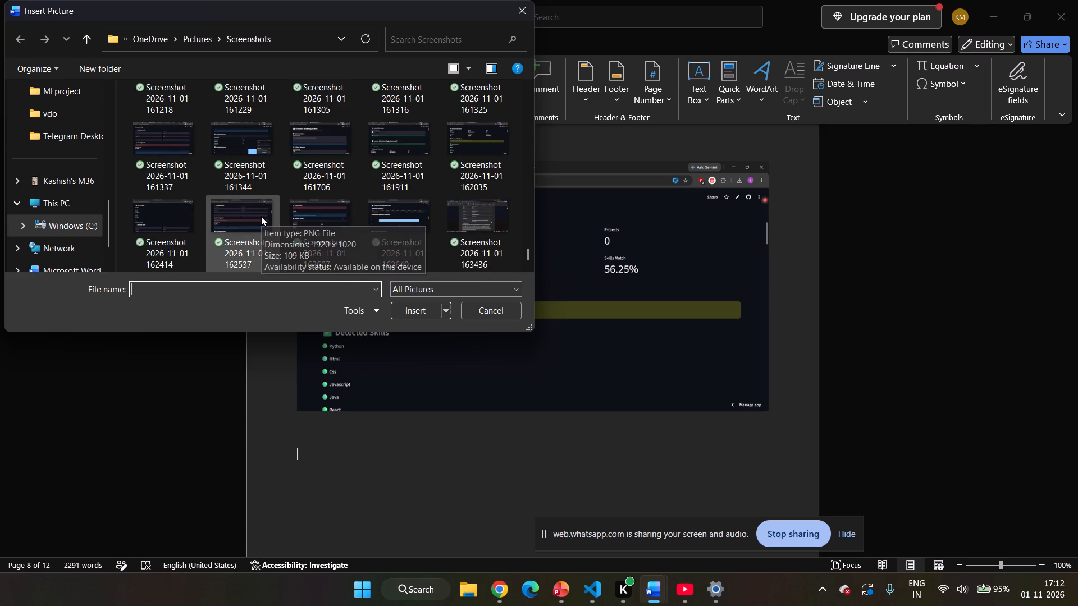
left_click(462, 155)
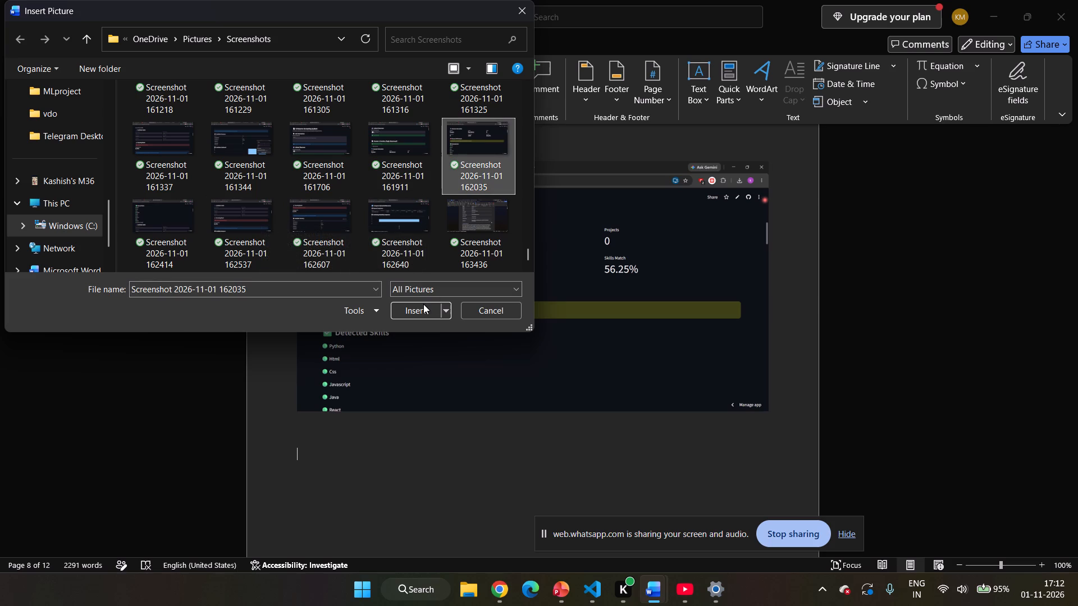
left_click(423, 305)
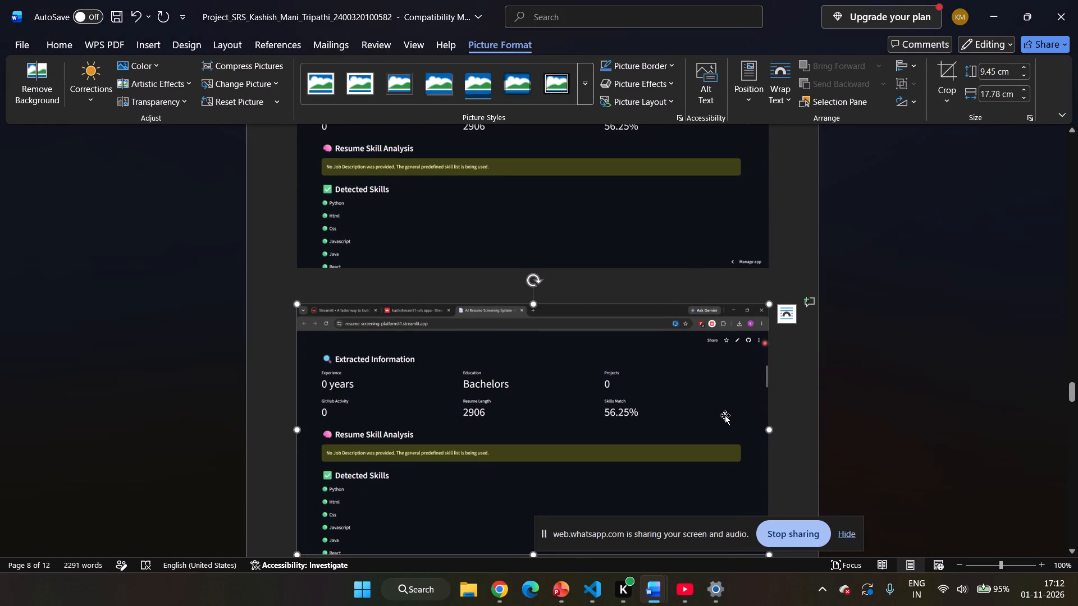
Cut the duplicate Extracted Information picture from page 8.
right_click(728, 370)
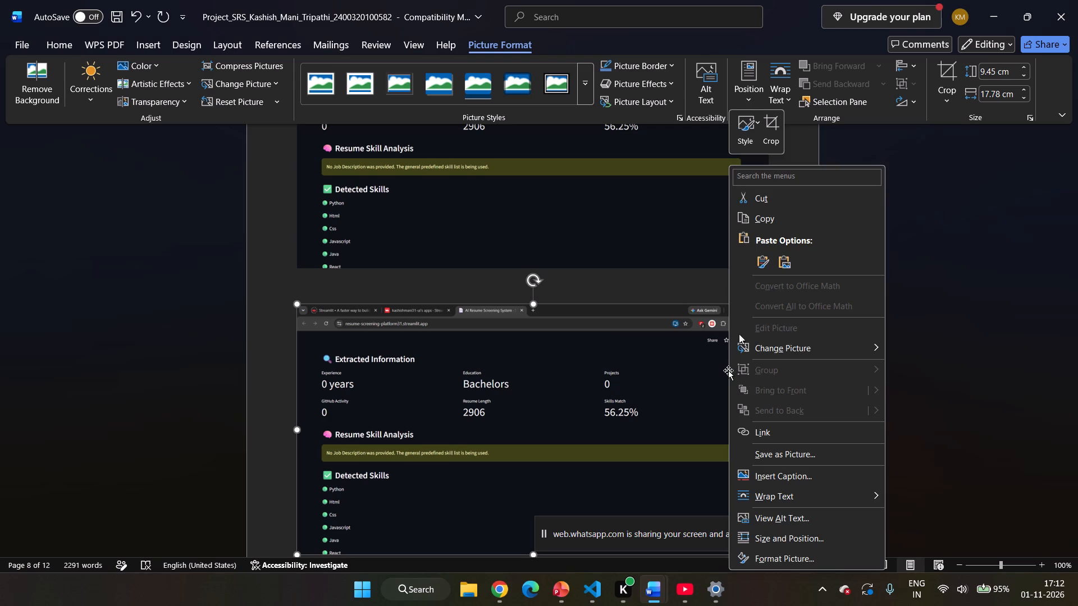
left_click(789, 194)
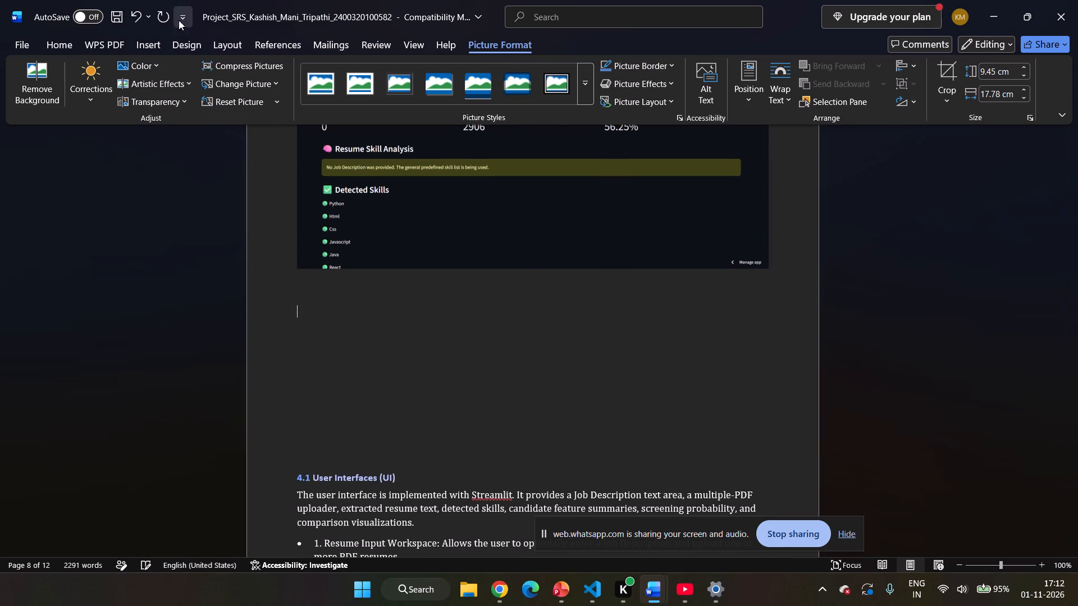
Start inserting another picture below the remaining Extracted Information picture and browse the Screenshots folder to the 2026-11-01 images.
left_click(145, 42)
left_click(149, 74)
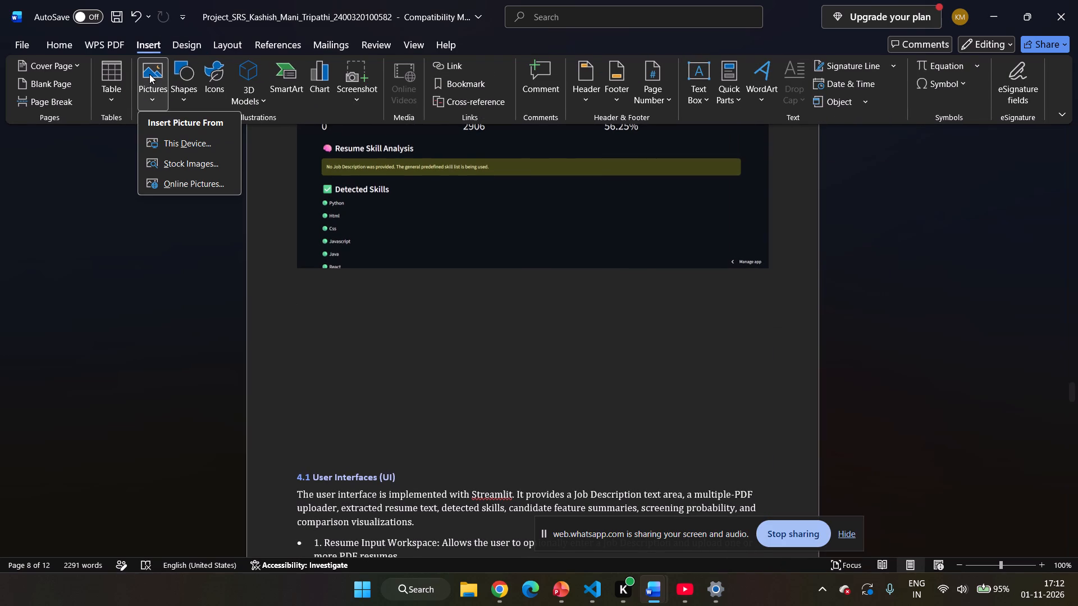
left_click(183, 142)
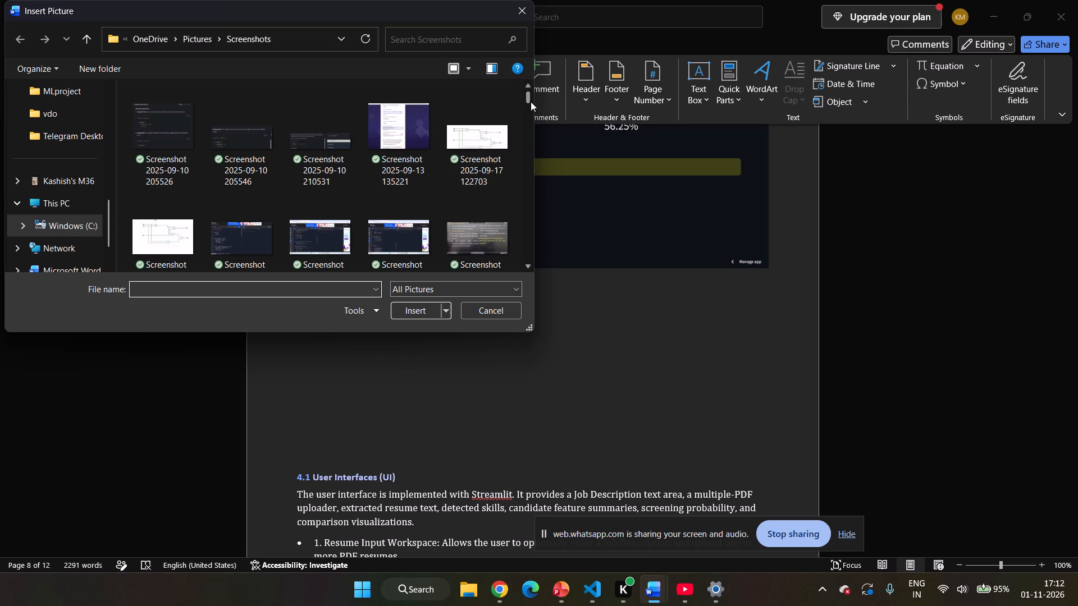
left_click_drag(528, 102, 531, 305)
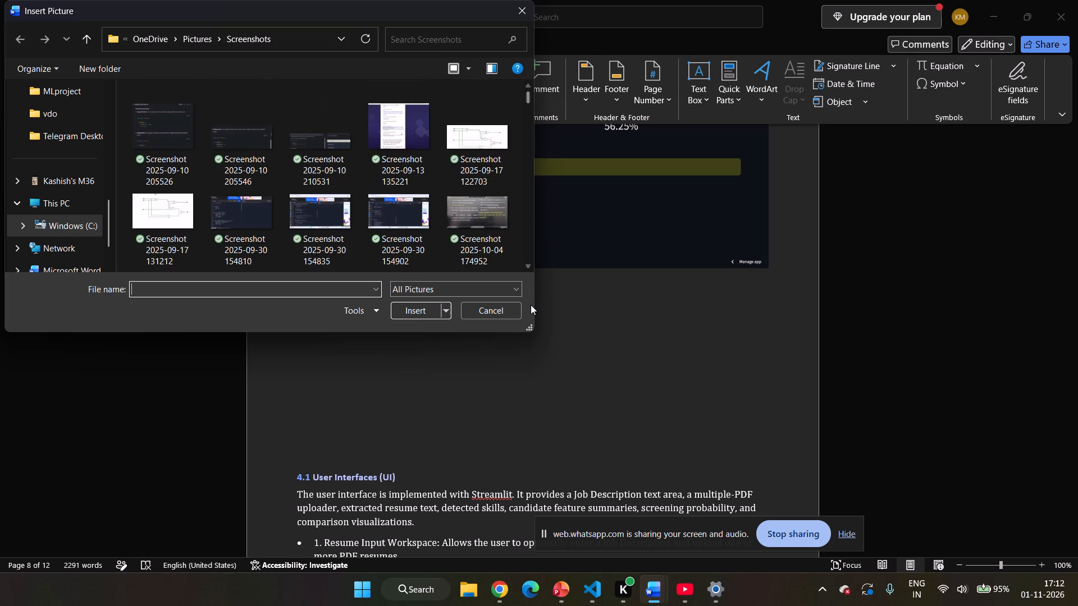
left_click_drag(528, 265, 516, 180)
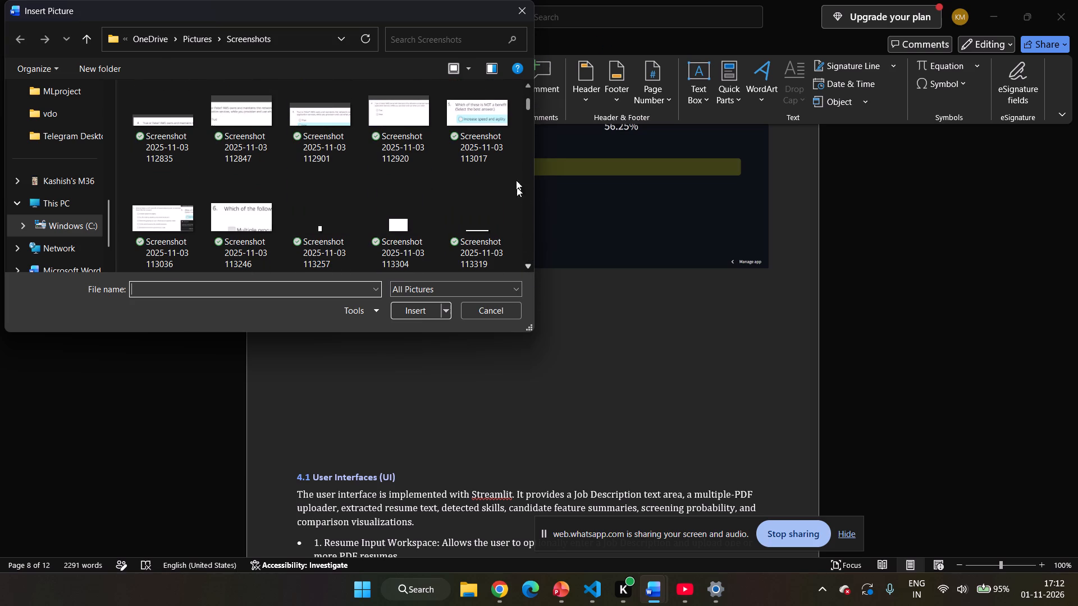
left_click_drag(516, 180, 520, 113)
left_click(522, 109)
left_click_drag(529, 99, 531, 251)
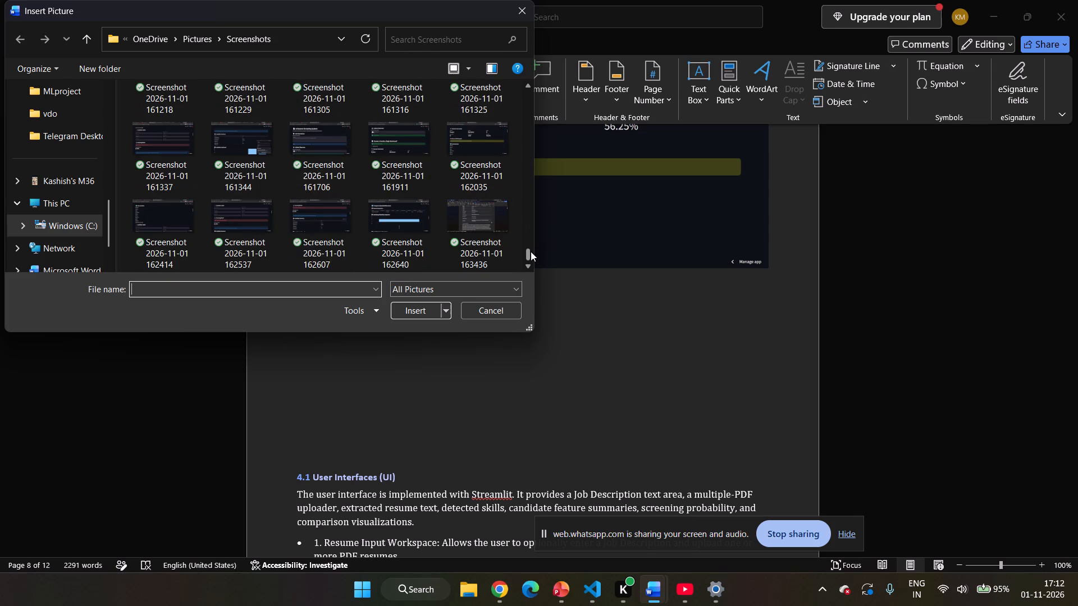
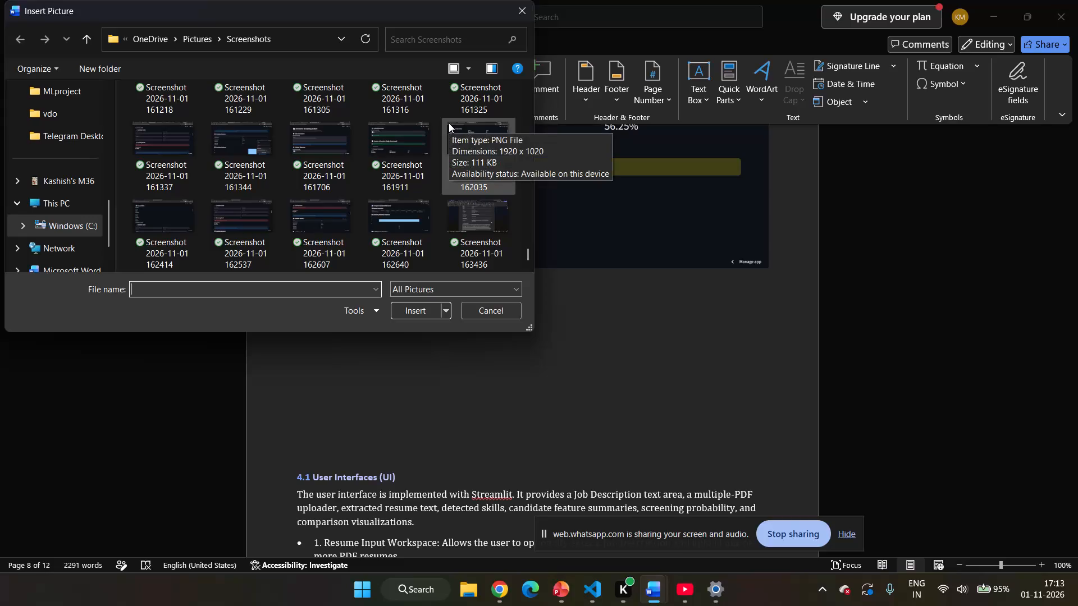
left_click(179, 203)
left_click(427, 305)
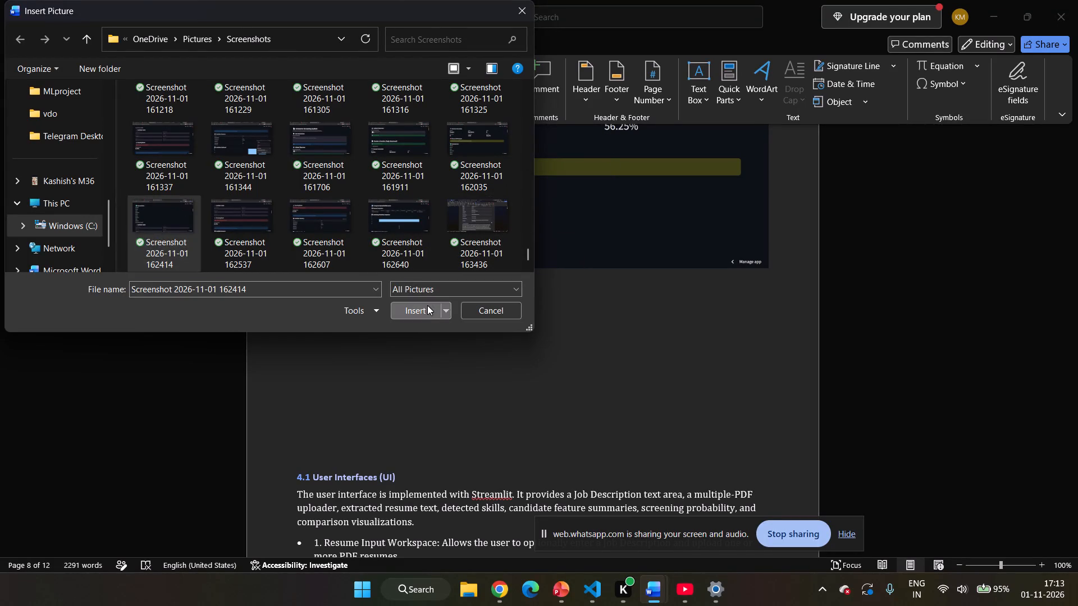
Add nine blank lines above the 4.1 User Interfaces (UI) heading, on the page after the Detected Skills picture.
scroll(427, 305, "down", 1)
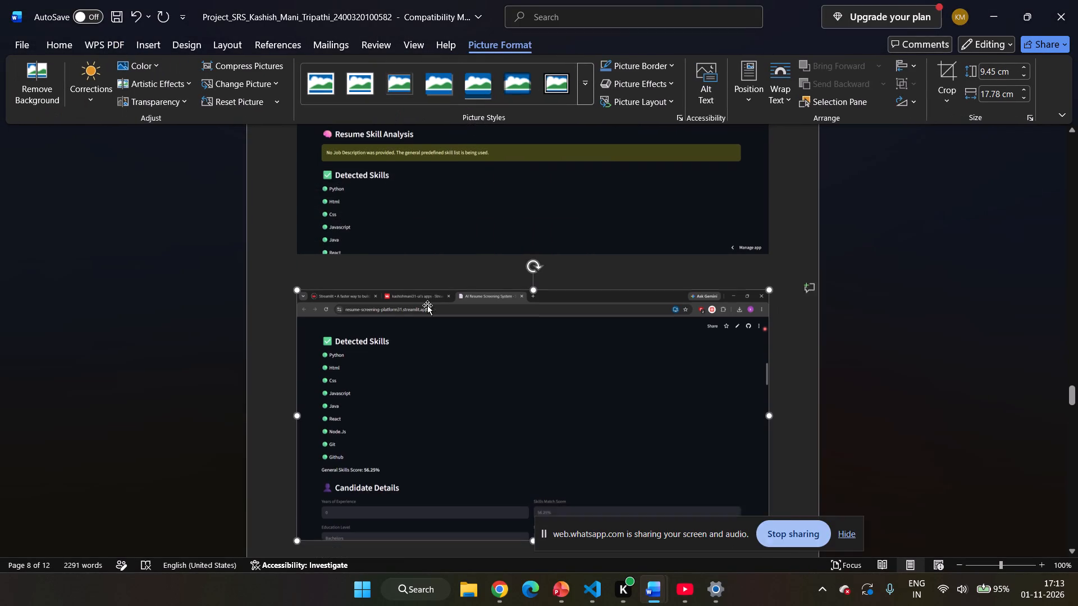
scroll(427, 305, "down", 1)
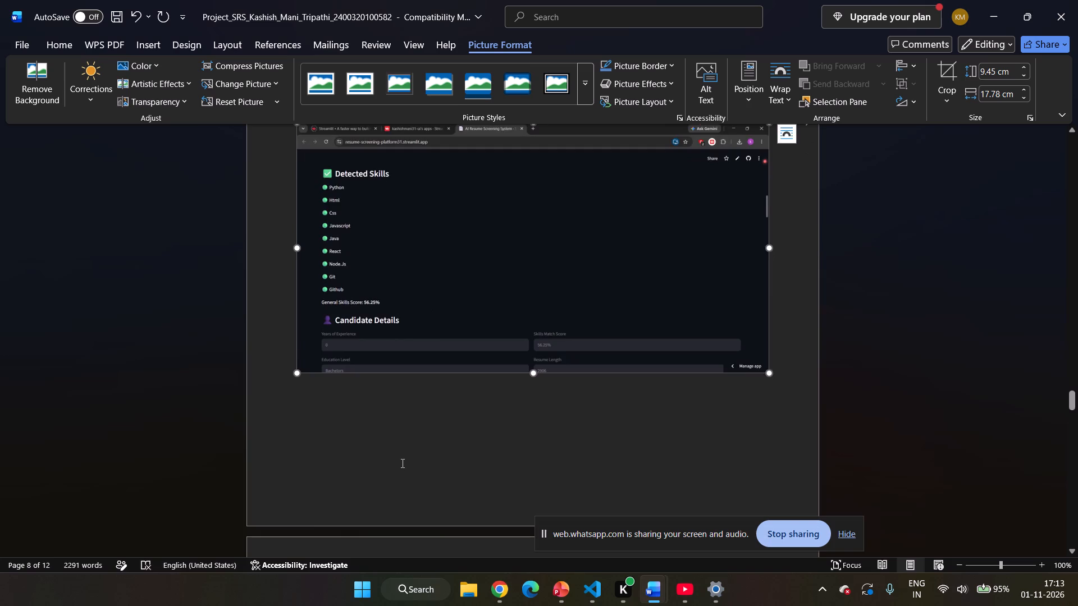
scroll(401, 463, "down", 1)
left_click(297, 438)
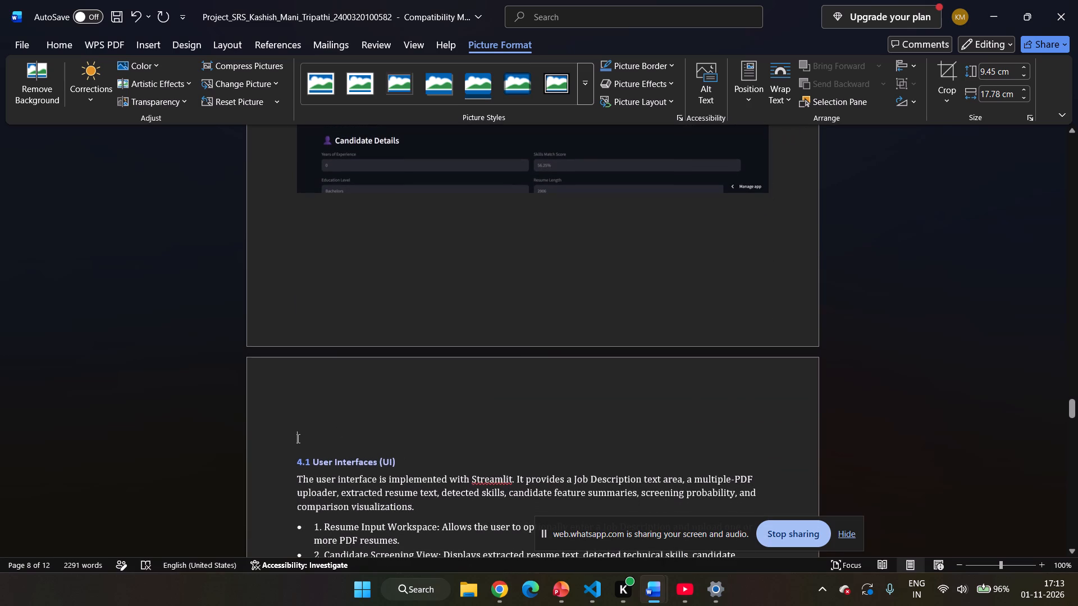
key("Return")
key("Return")
key("Return")
key("Return")
key("Return")
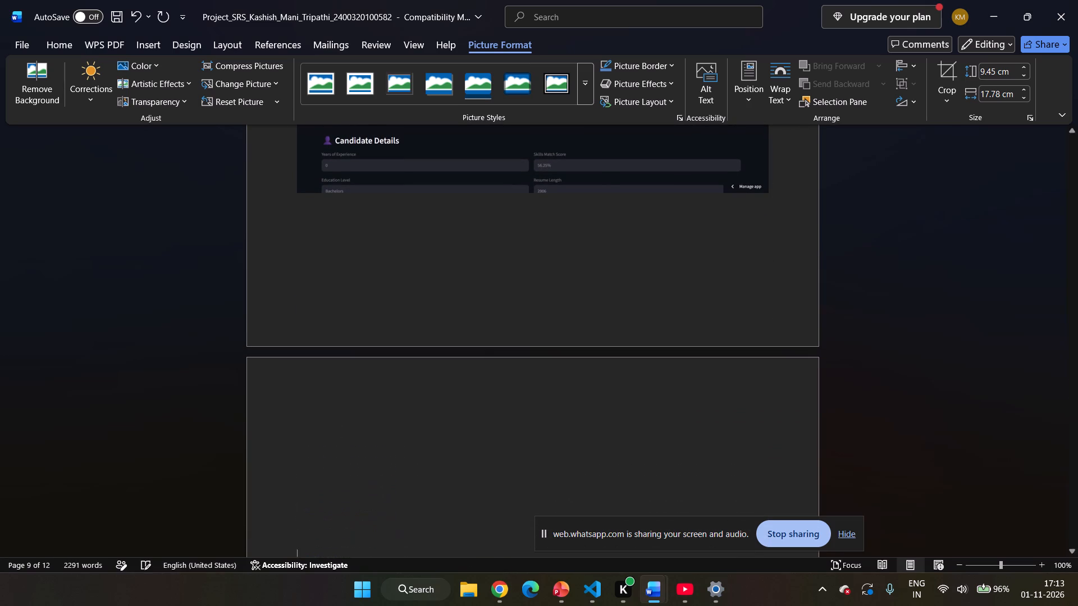
key("Return")
key("Return")
key("Return")
key("Return")
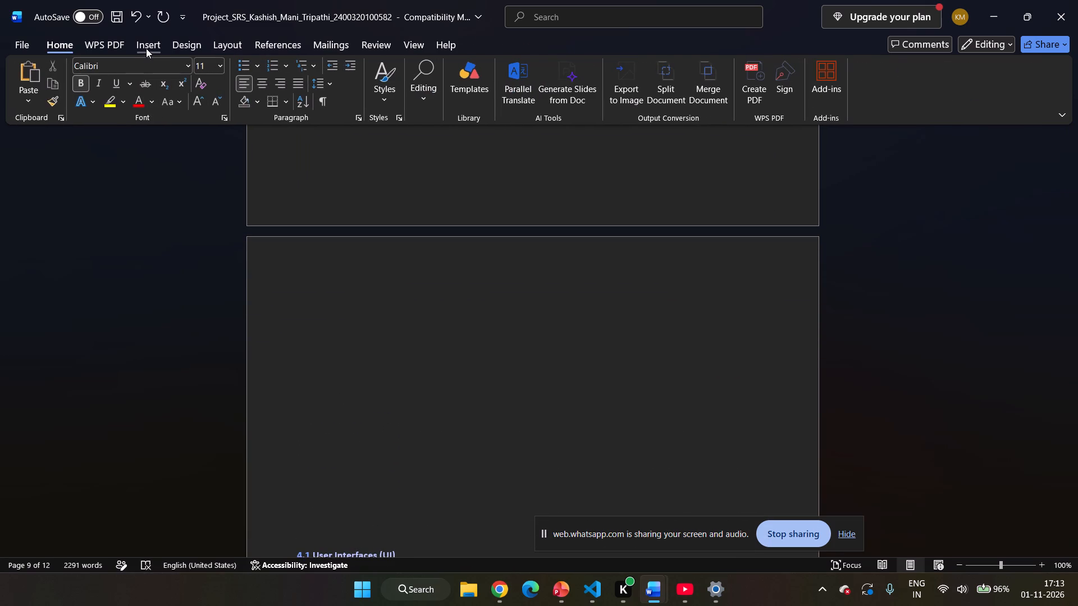
left_click(146, 48)
left_click(160, 81)
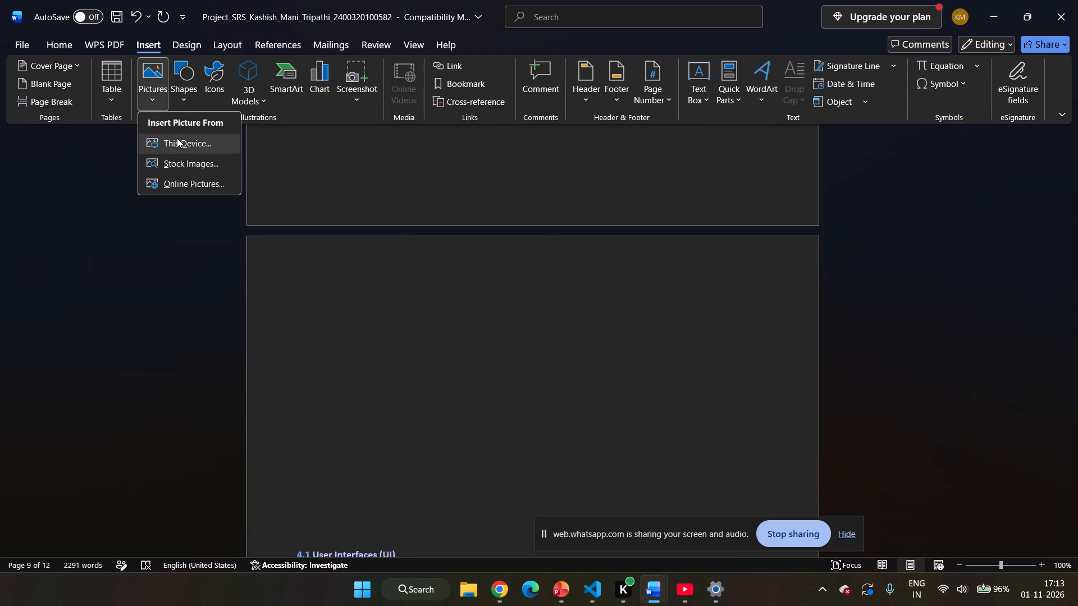
left_click(177, 138)
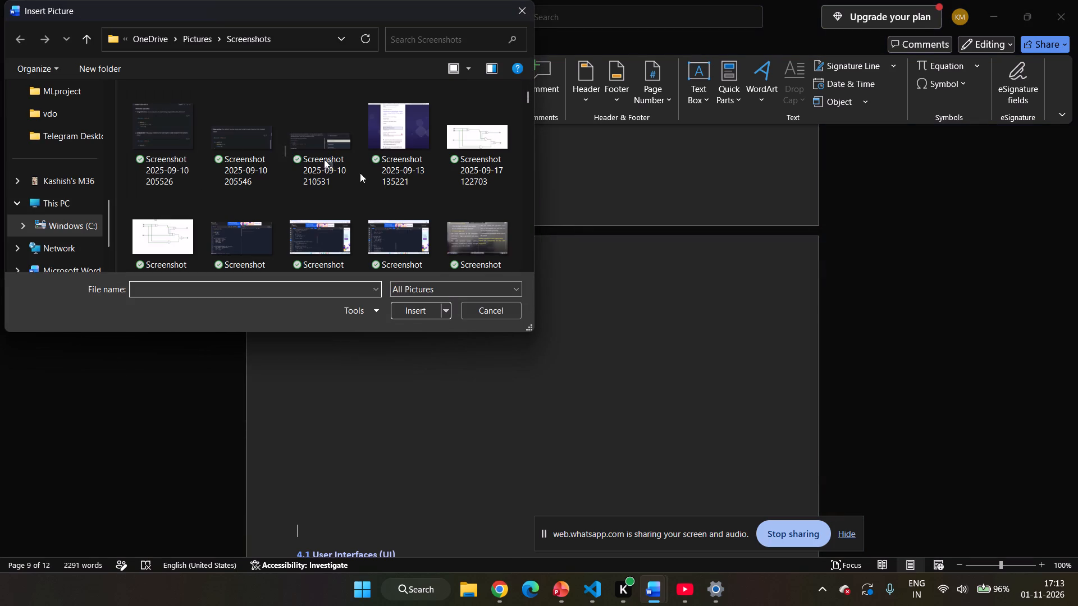
left_click_drag(527, 95, 523, 244)
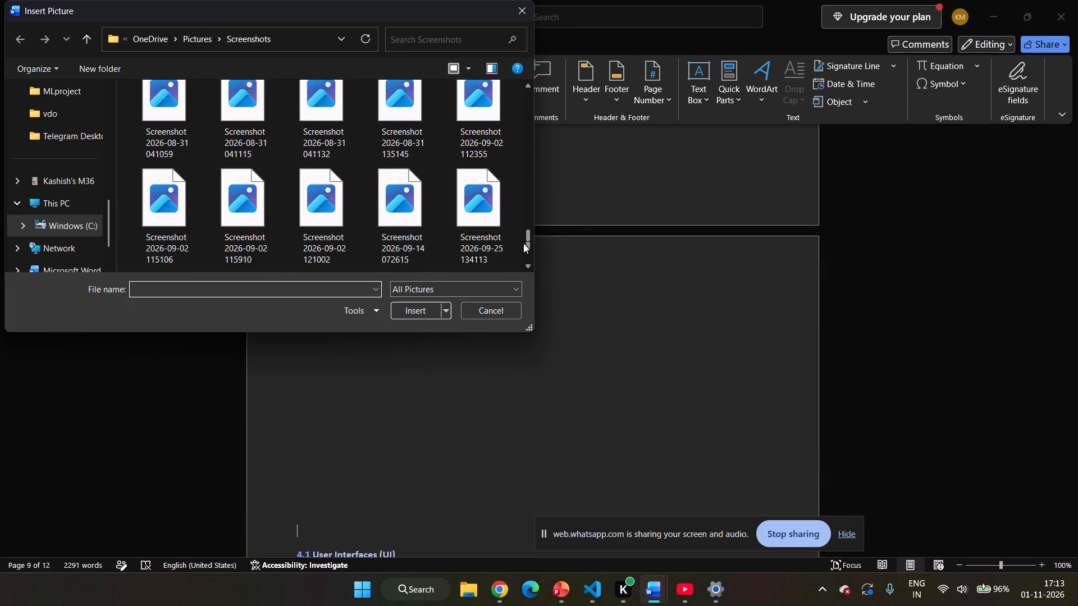
left_click_drag(523, 244, 525, 256)
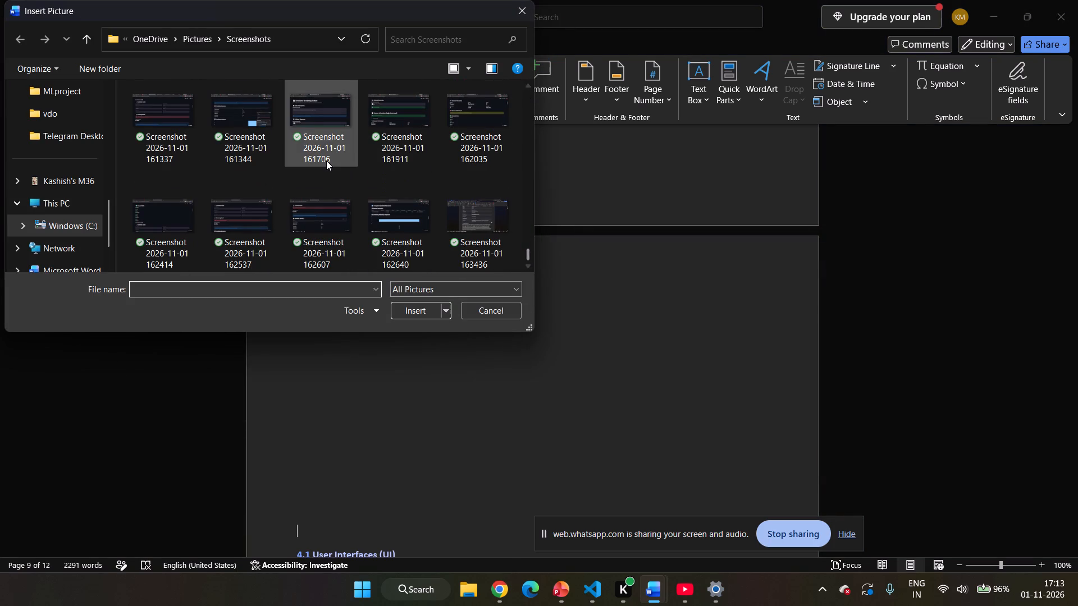
left_click(256, 235)
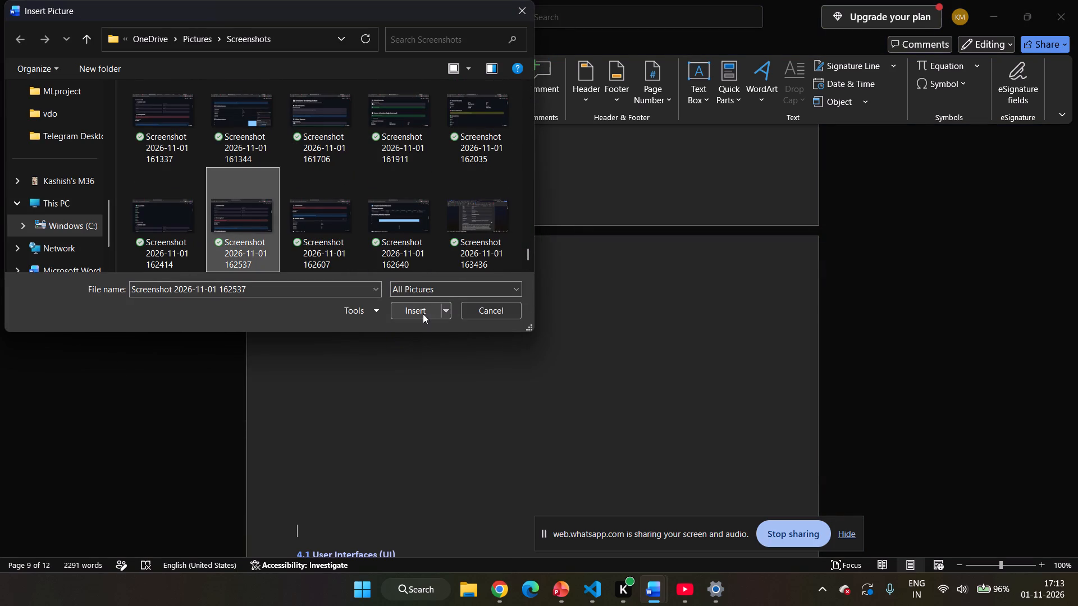
left_click(423, 314)
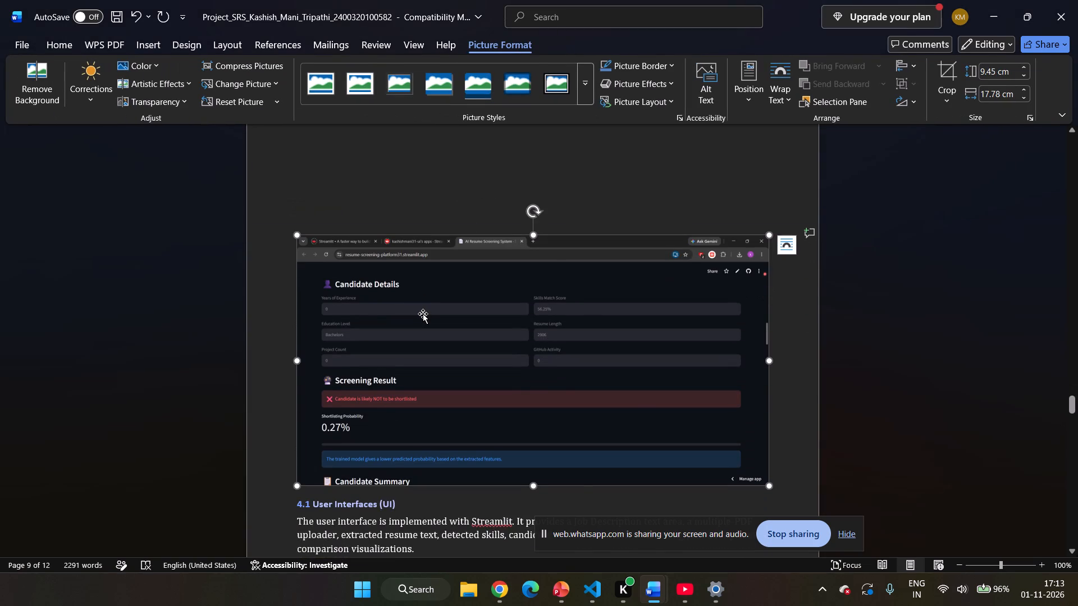
left_click(800, 487)
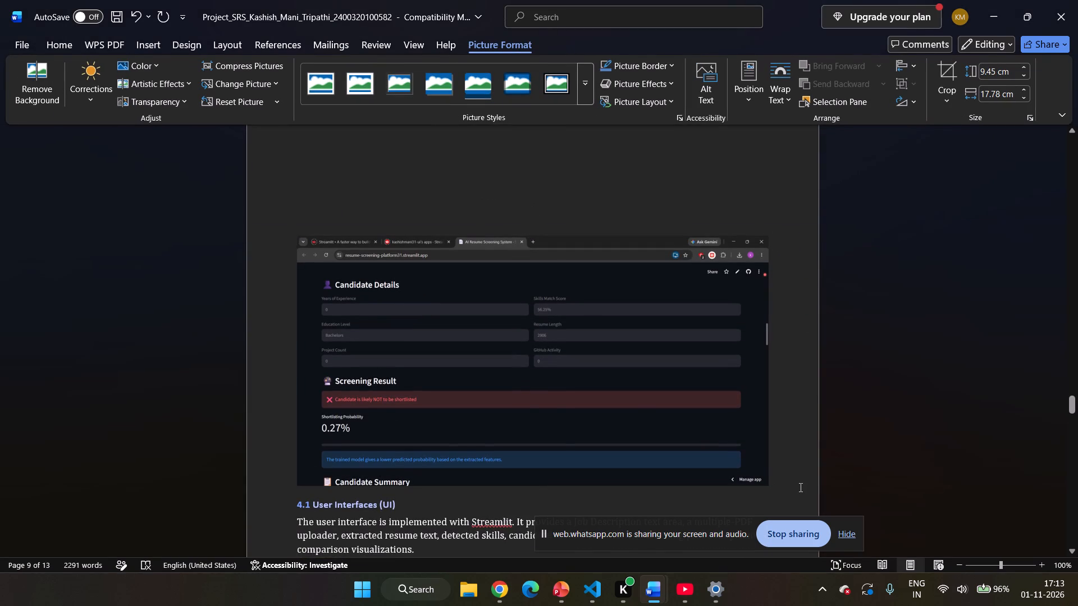
Add eight blank lines between the Candidate Details picture and the 4.1 User Interfaces (UI) heading.
left_click(295, 501)
key("Return")
key("Return")
key("Return")
key("Return")
key("Return")
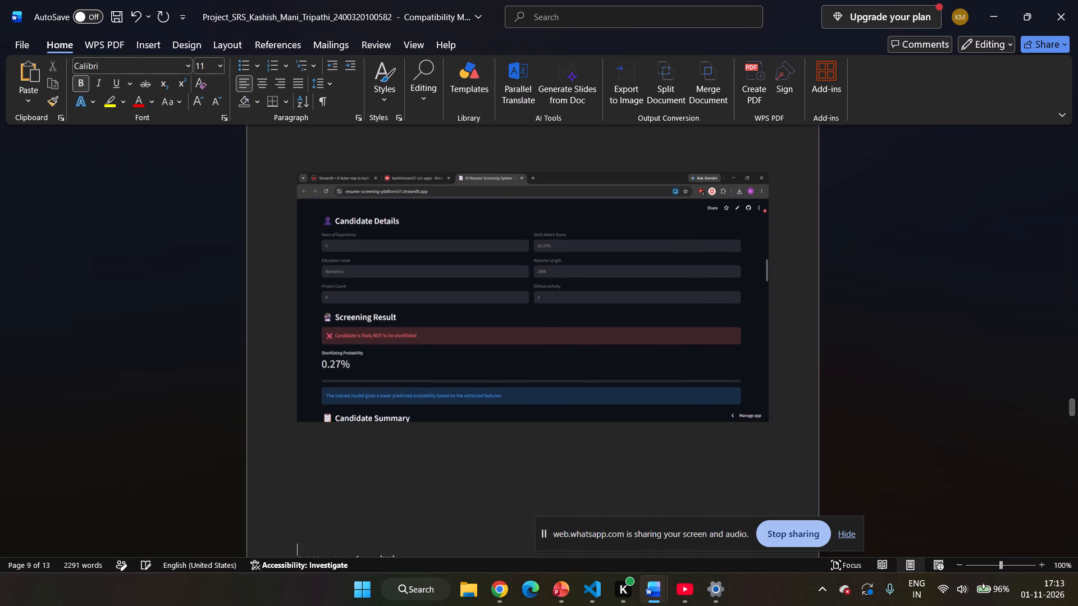
key("Return")
key("Return")
key("Return")
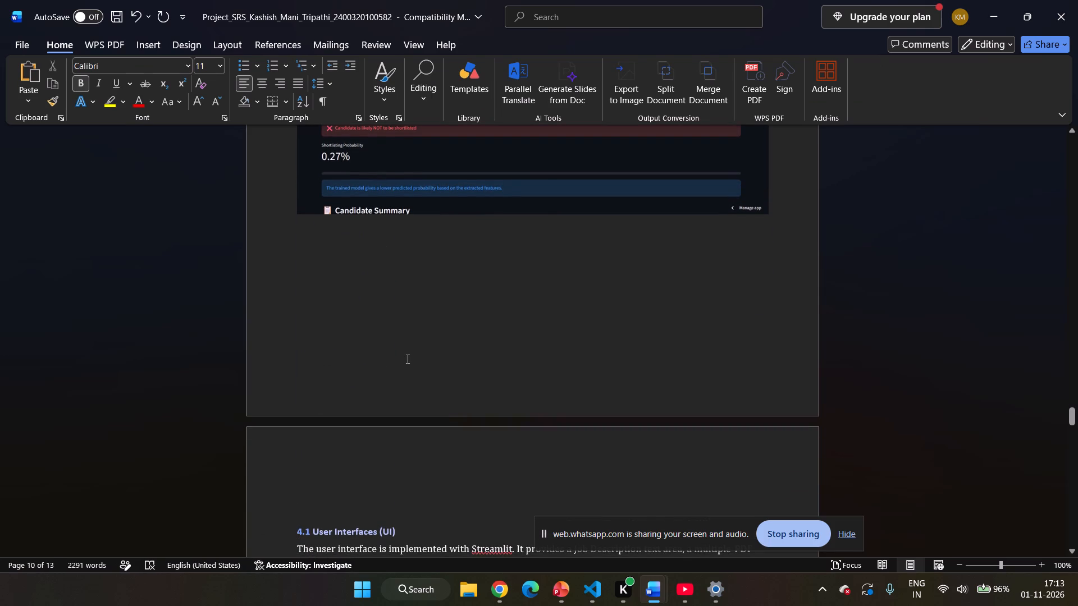
Move the Candidate Details picture up towards the top of page 9.
scroll(407, 360, "up", 2)
left_click_drag(407, 360, 423, 175)
left_click_drag(432, 224, 431, 140)
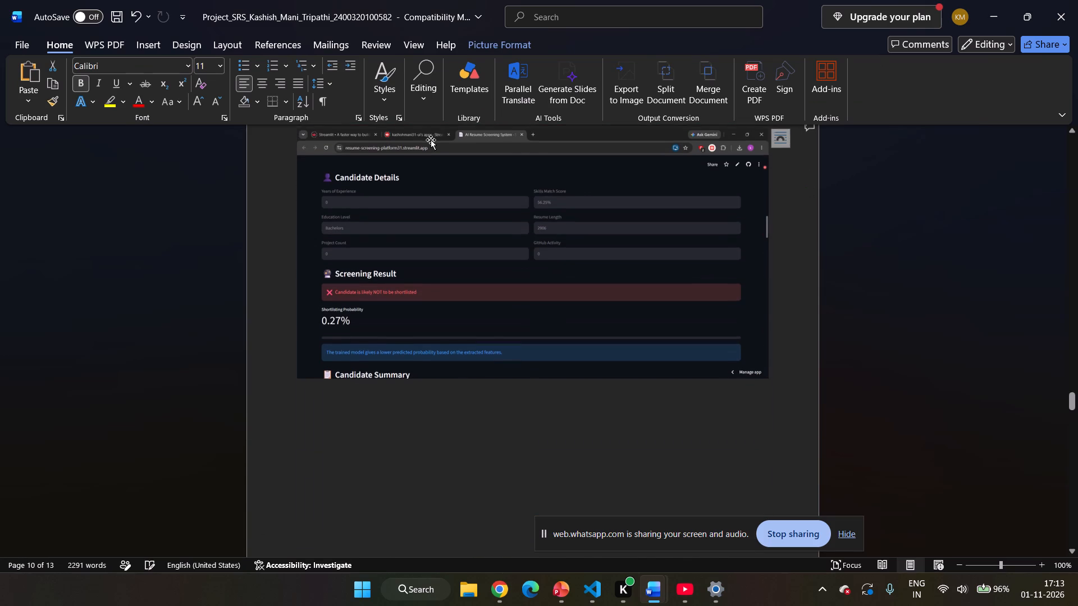
scroll(431, 140, "up", 3)
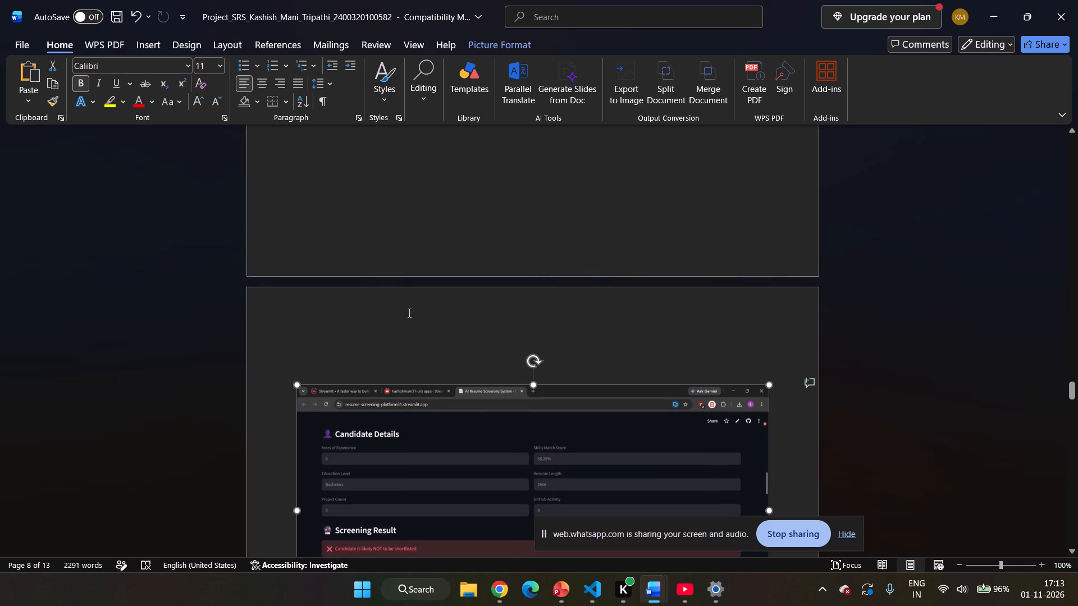
scroll(408, 316, "down", 4)
left_click(400, 341)
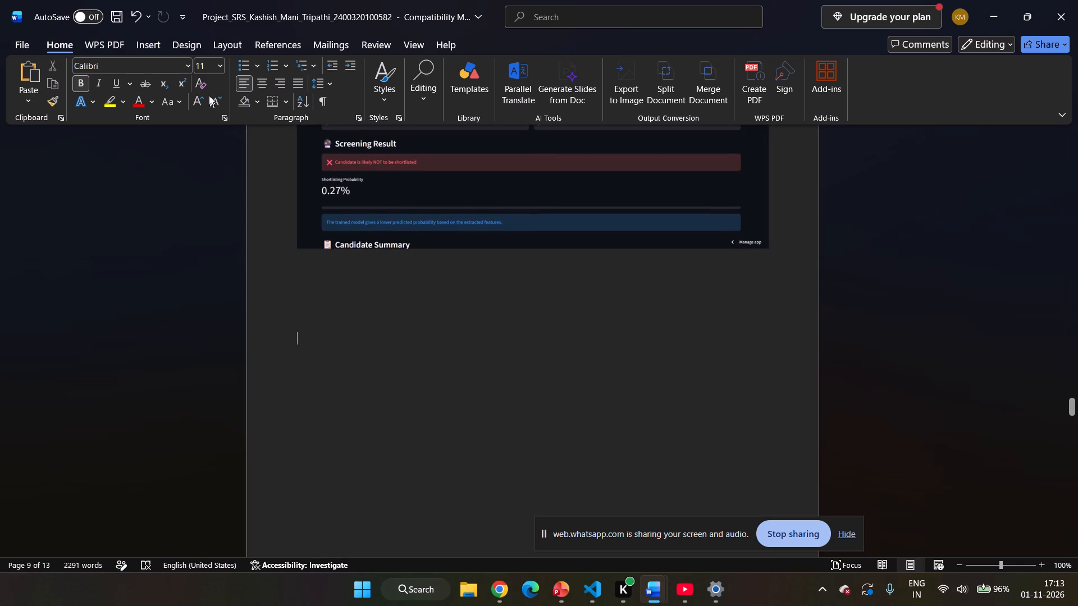
left_click(149, 41)
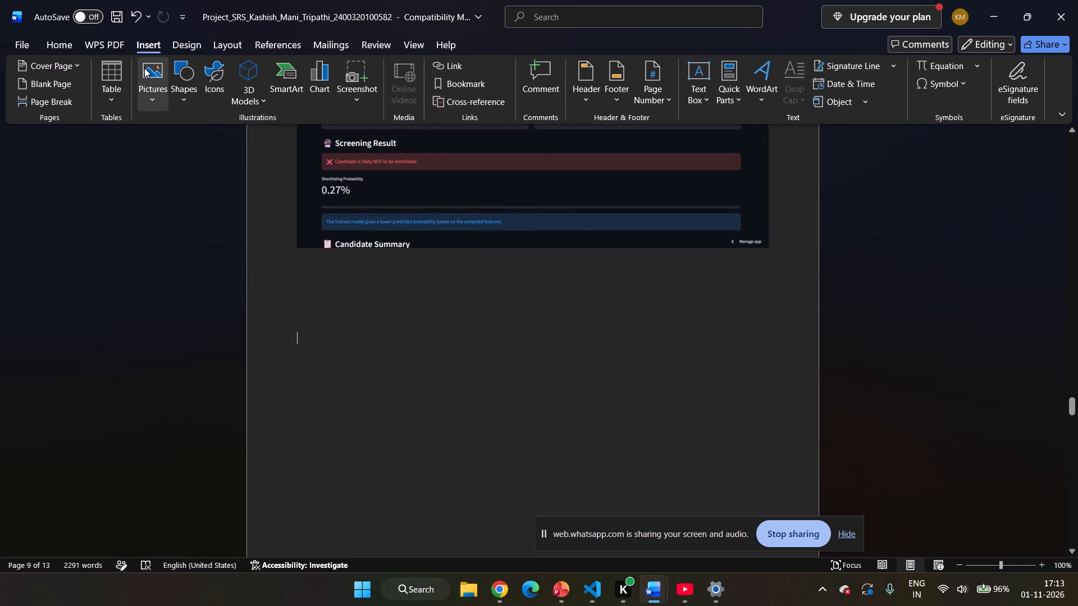
left_click(144, 68)
left_click(164, 139)
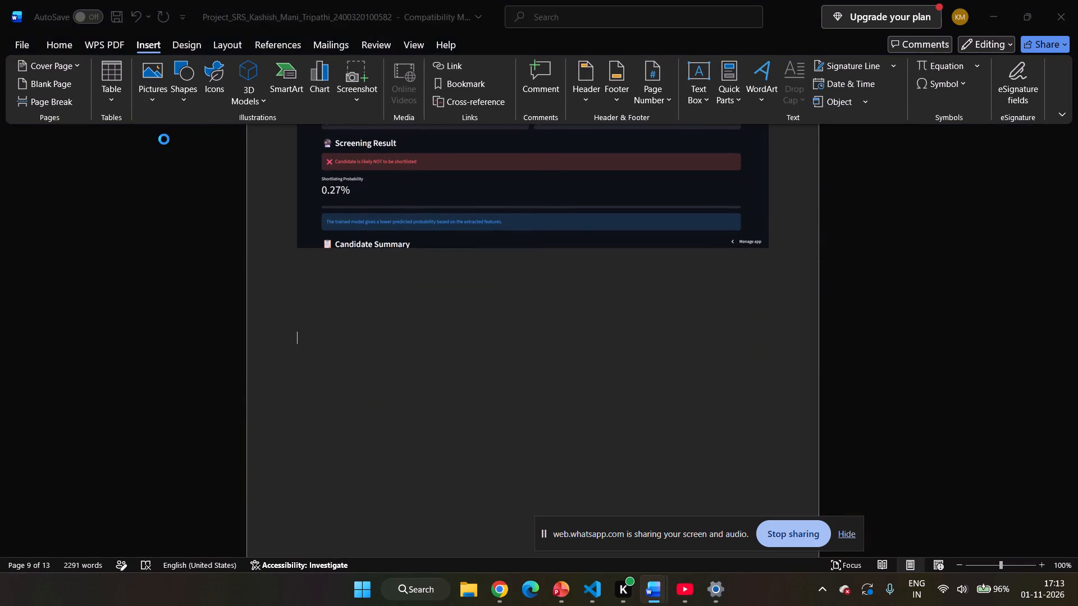
scroll(164, 139, "down", 1)
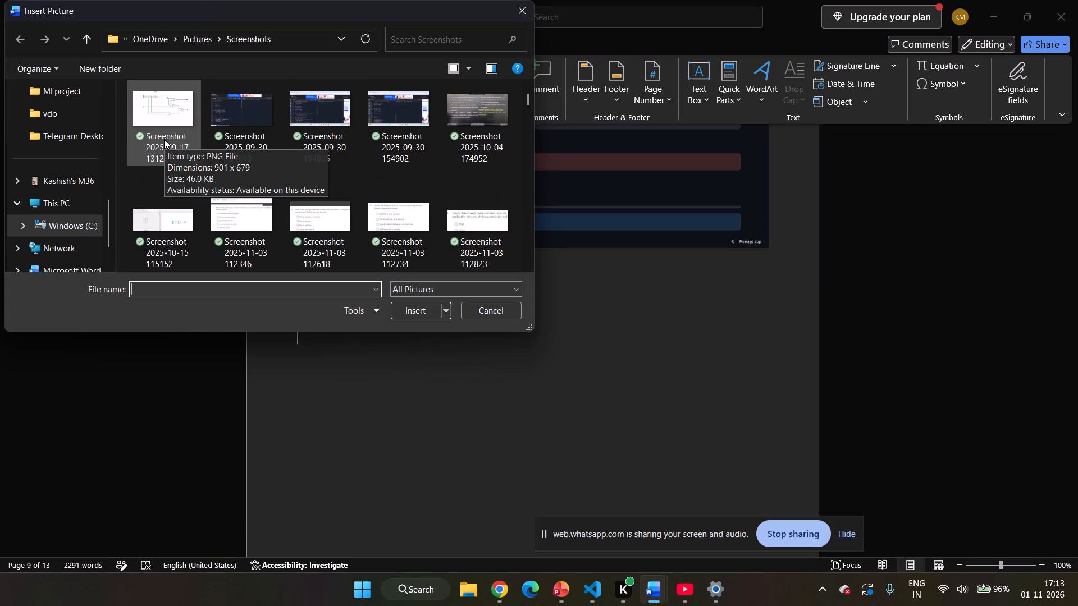
left_click_drag(525, 100, 518, 238)
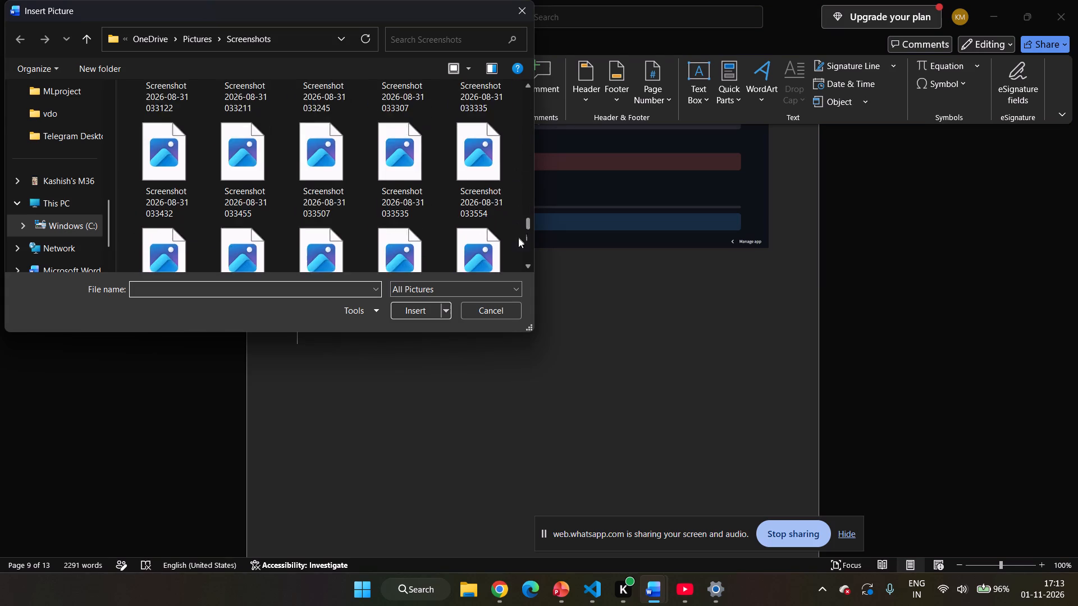
left_click_drag(518, 238, 519, 247)
left_click(520, 252)
left_click_drag(530, 251, 529, 260)
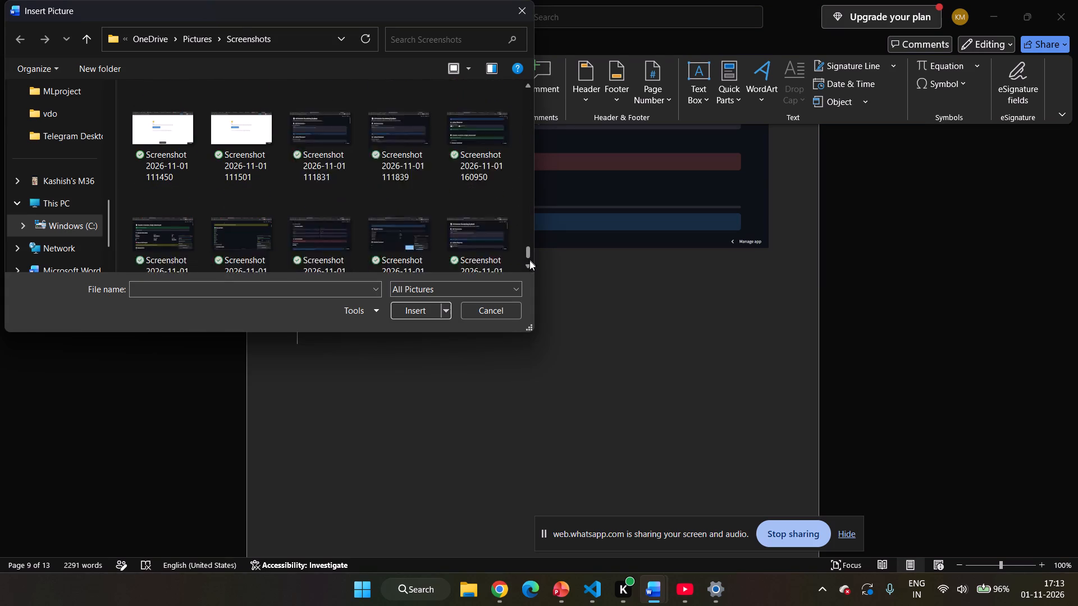
left_click_drag(529, 260, 529, 264)
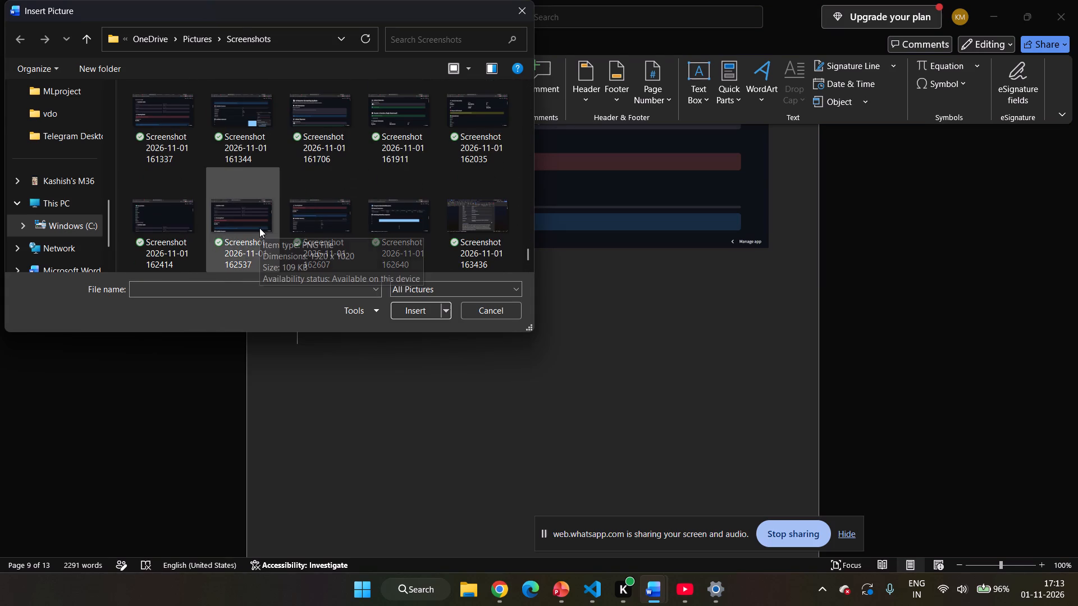
left_click(319, 223)
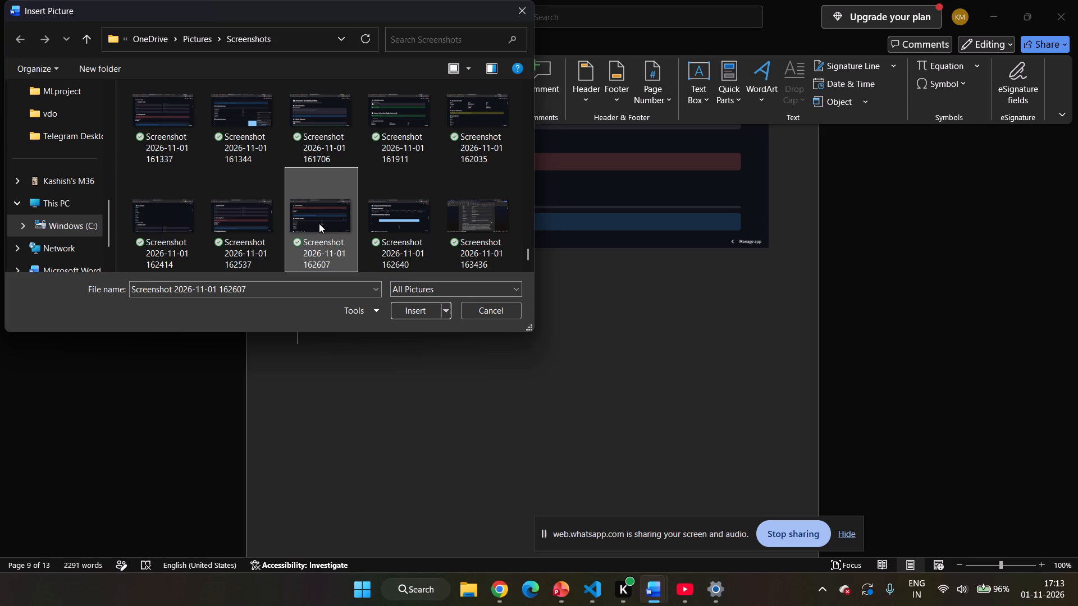
left_click(424, 309)
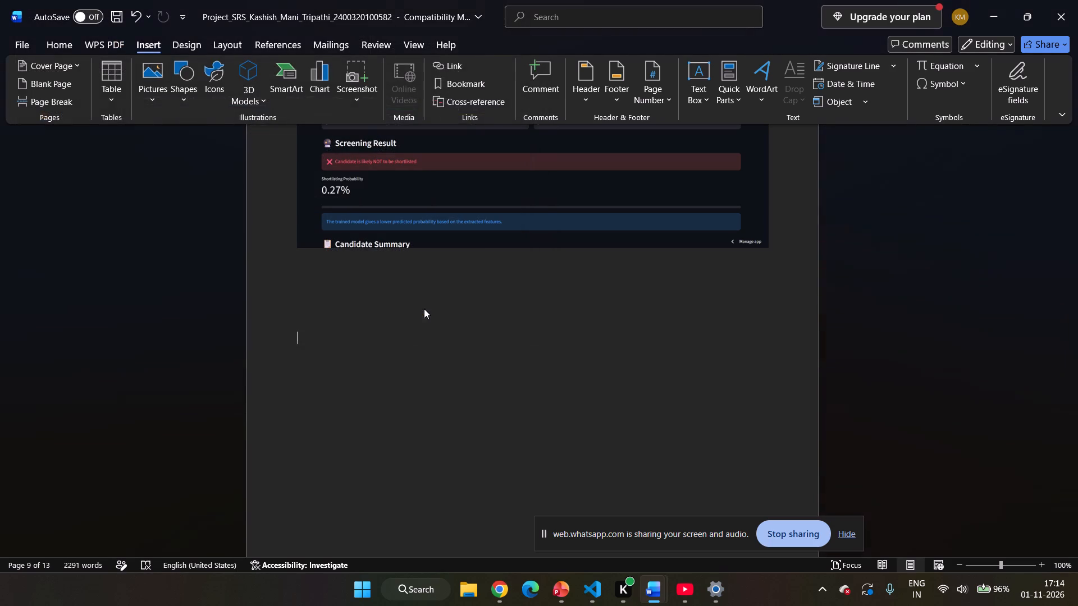
Delete the surplus blank lines between the new Screening Result picture and the 4.1 User Interfaces (UI) heading.
scroll(424, 309, "down", 1)
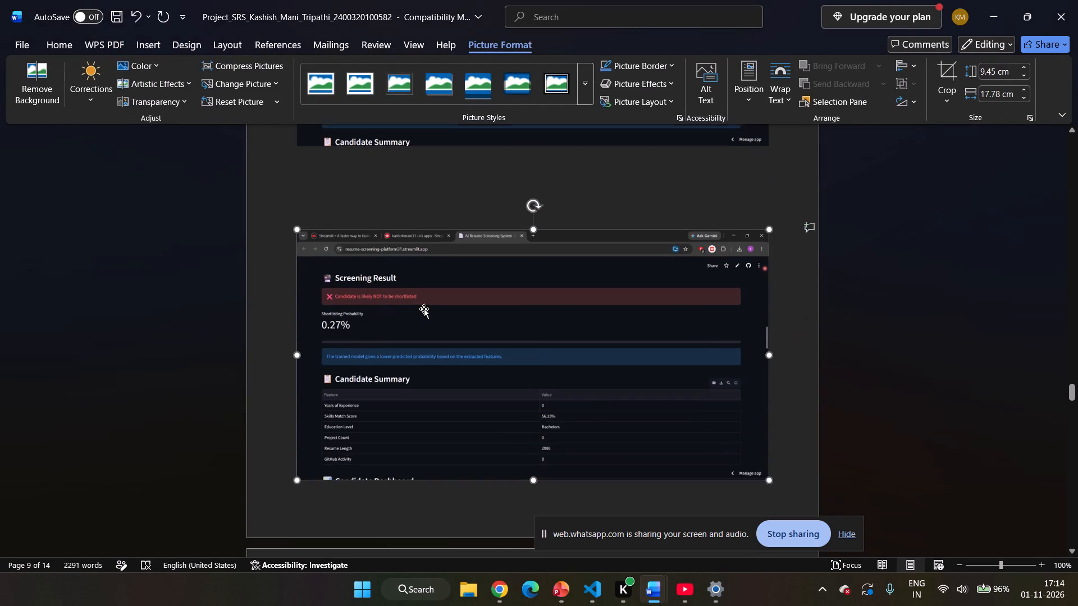
scroll(424, 309, "down", 1)
left_click(450, 416)
scroll(450, 416, "down", 4)
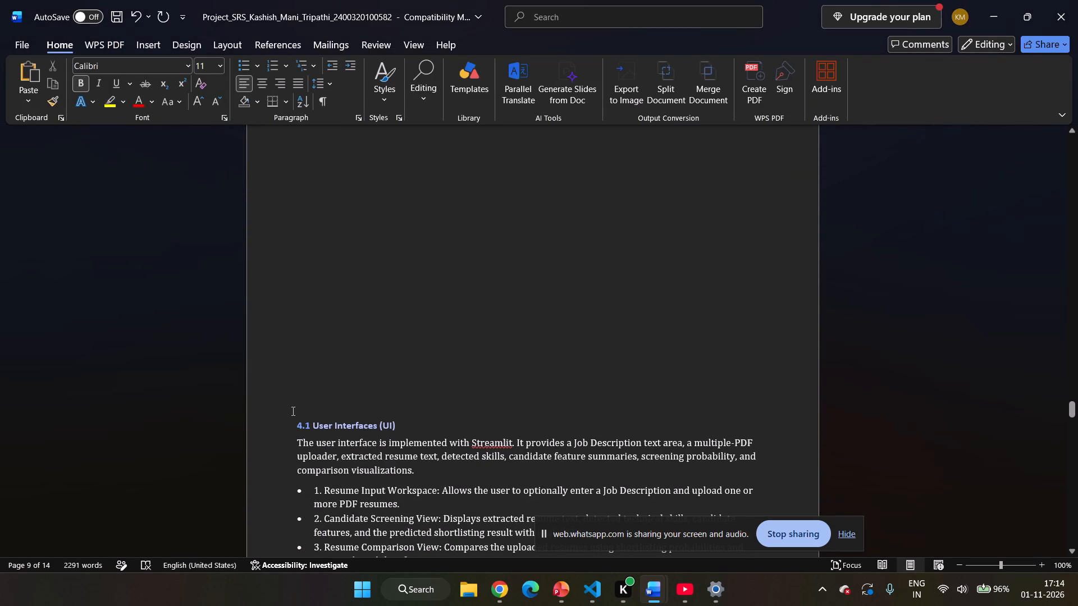
left_click(291, 411)
key("BackSpace")
key("BackSpace")
key("BackSpace")
key("BackSpace")
key("BackSpace")
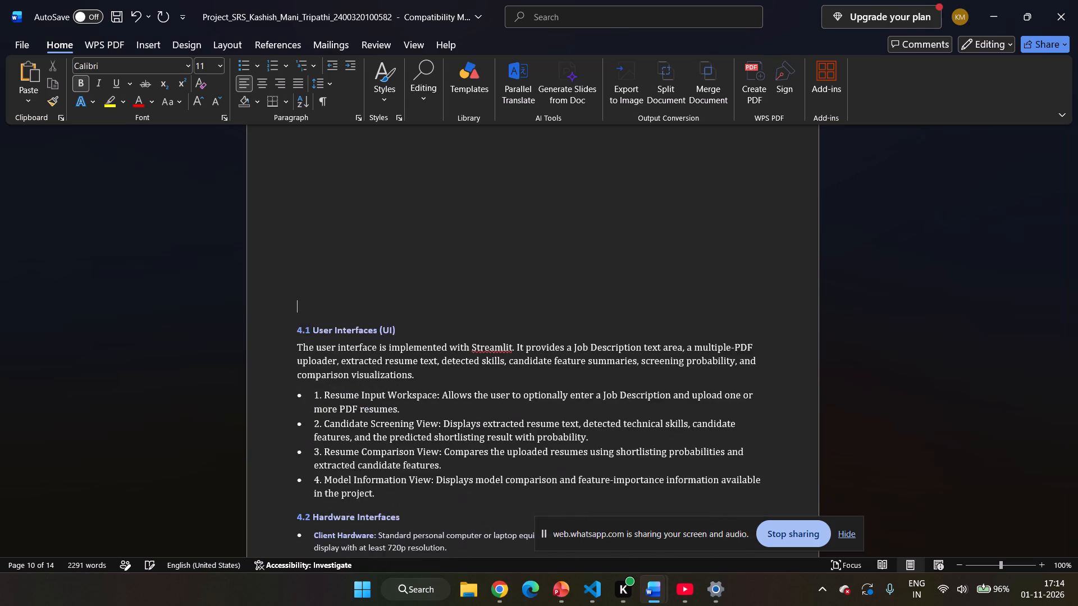
key("BackSpace")
key("BackSpace")
key("BackSpace")
key("BackSpace")
key("BackSpace")
key("BackSpace")
key("BackSpace")
key("BackSpace")
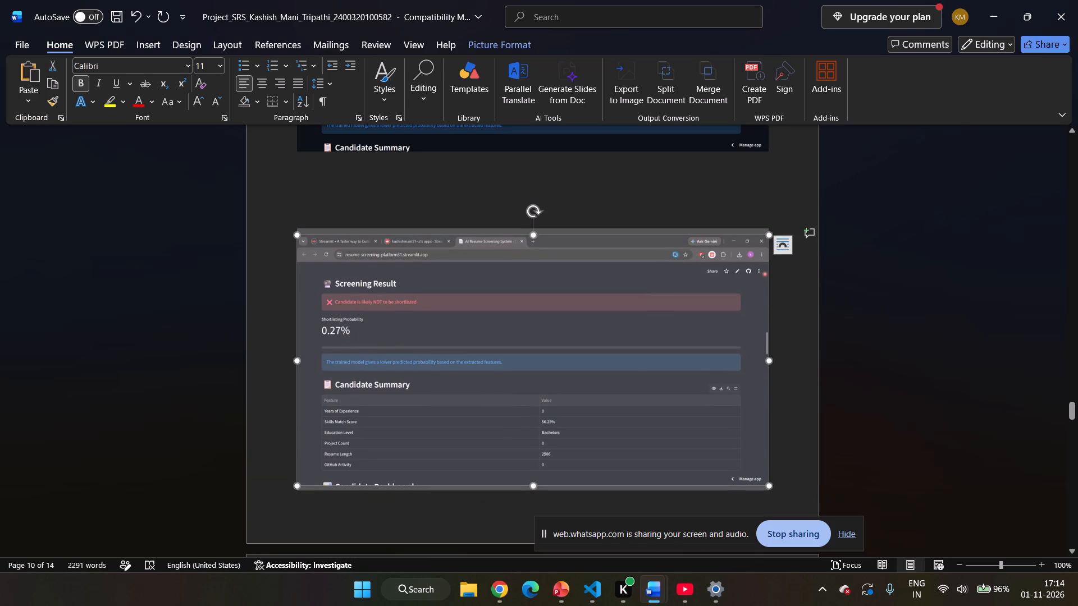
scroll(291, 411, "down", 2)
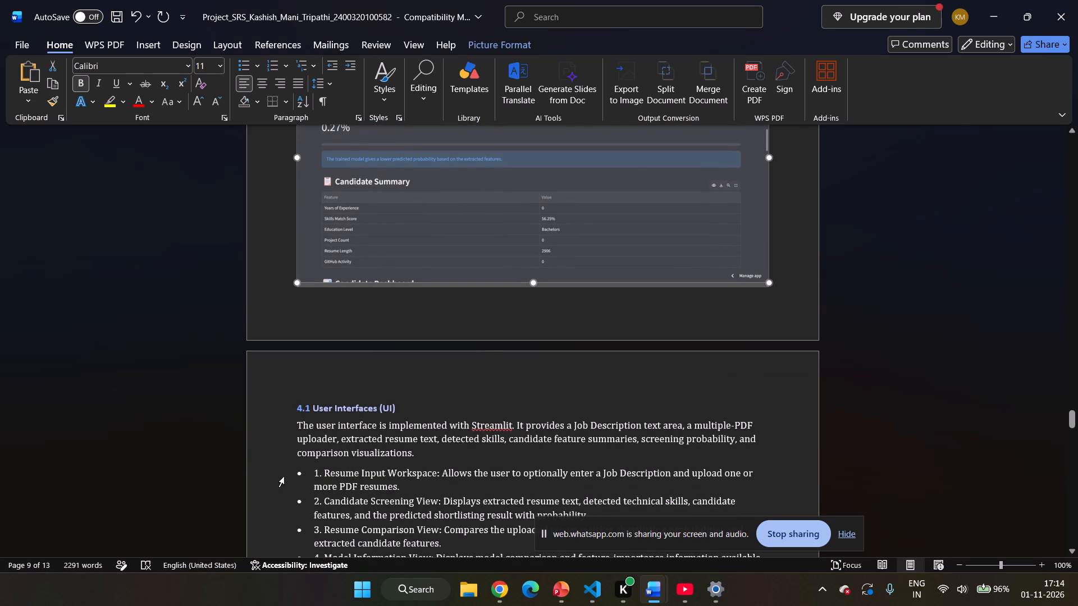
left_click(355, 407)
Move the second picture on page 7, showing Upload Resumes and Extracted Information, down to the blank line below it.
scroll(401, 369, "up", 1)
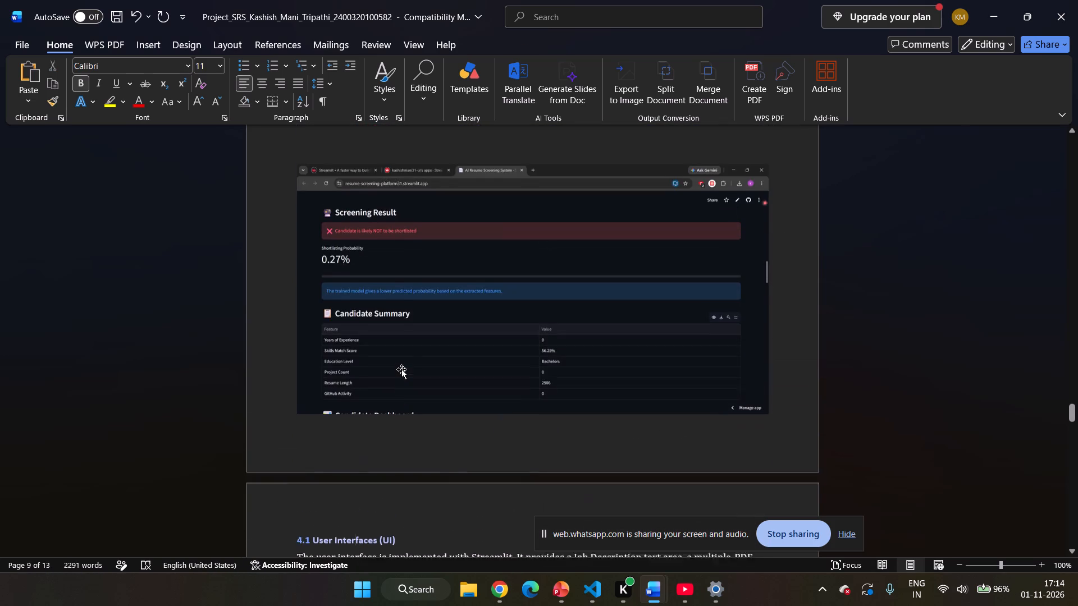
scroll(401, 369, "up", 8)
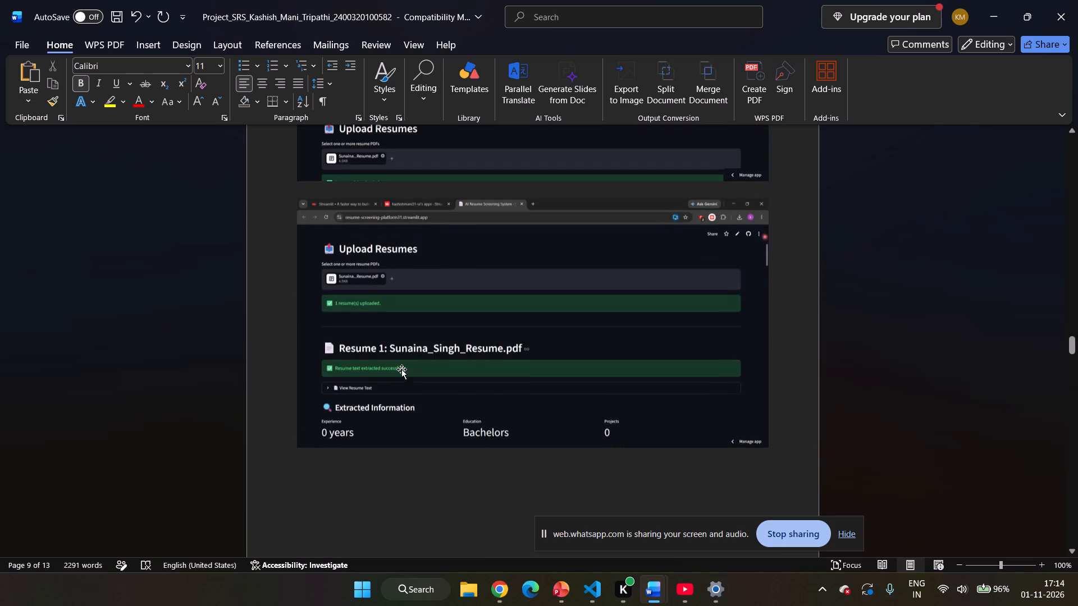
scroll(401, 369, "up", 1)
scroll(401, 369, "down", 2)
scroll(401, 369, "up", 2)
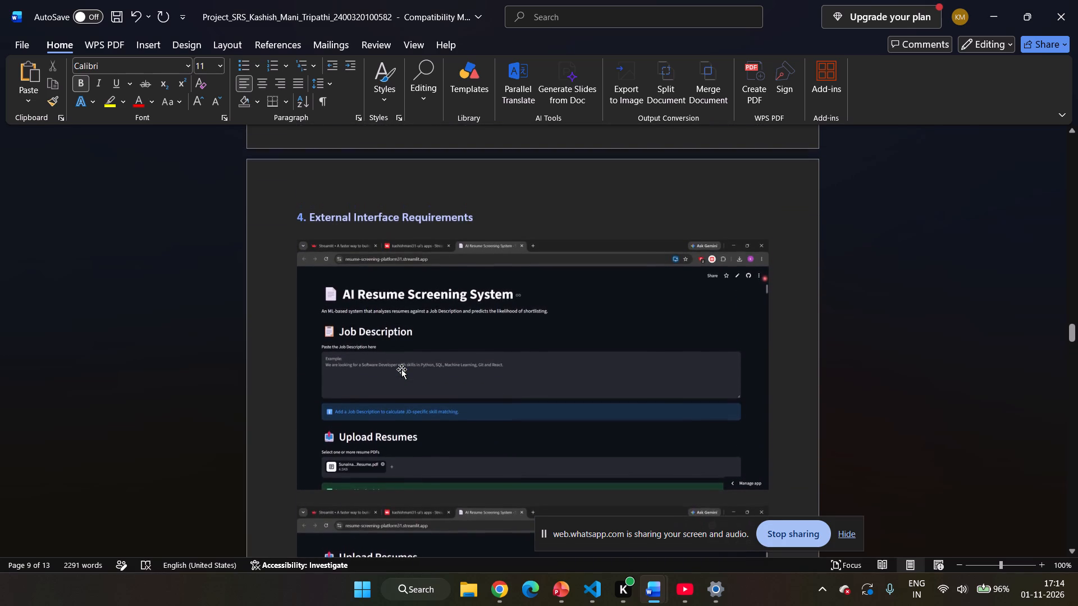
scroll(401, 369, "up", 1)
scroll(401, 369, "down", 2)
left_click_drag(422, 321, 421, 451)
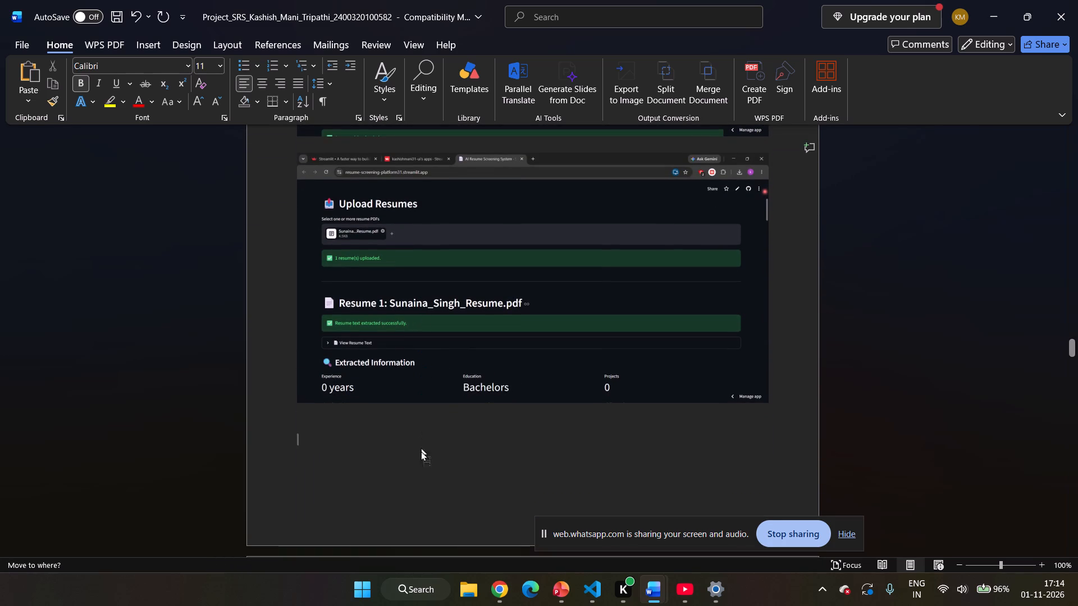
left_click_drag(421, 451, 419, 443)
Move the Candidate Details picture on page 9 slightly down, towards the Screening Result picture.
scroll(419, 443, "up", 1)
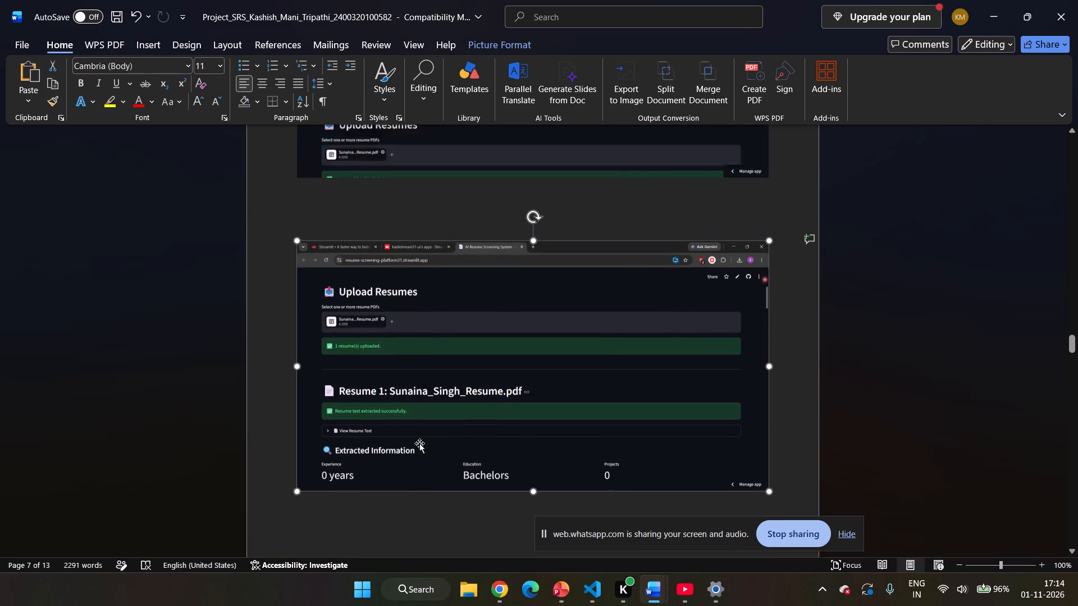
scroll(419, 443, "up", 1)
scroll(419, 443, "down", 5)
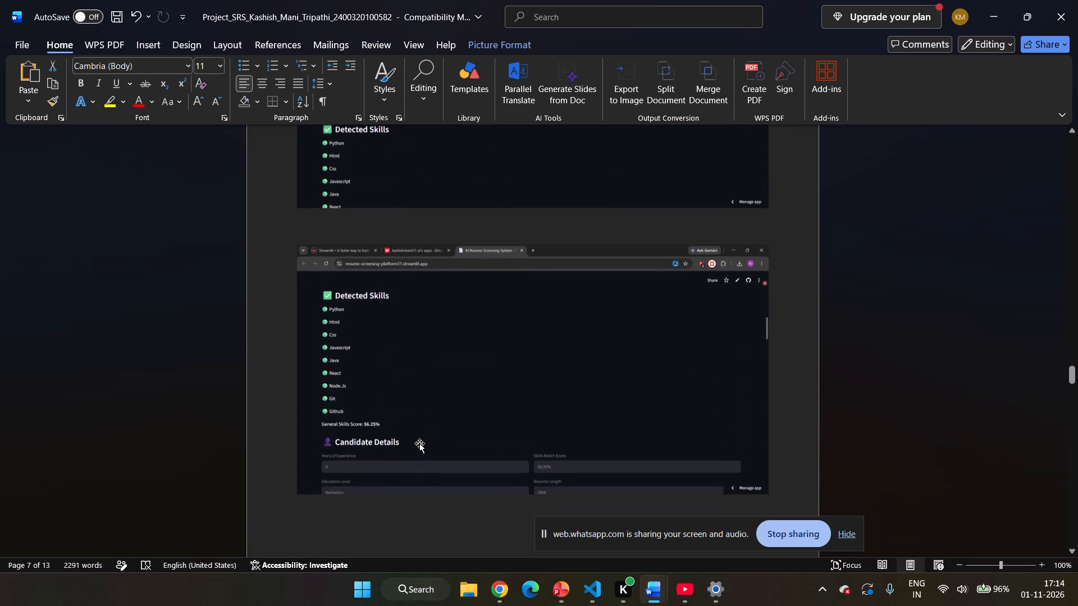
scroll(419, 443, "down", 1)
left_click_drag(482, 209, 483, 282)
Turn on AutoSave for the SRS document by uploading it to OneDrive - Personal.
scroll(483, 282, "down", 3)
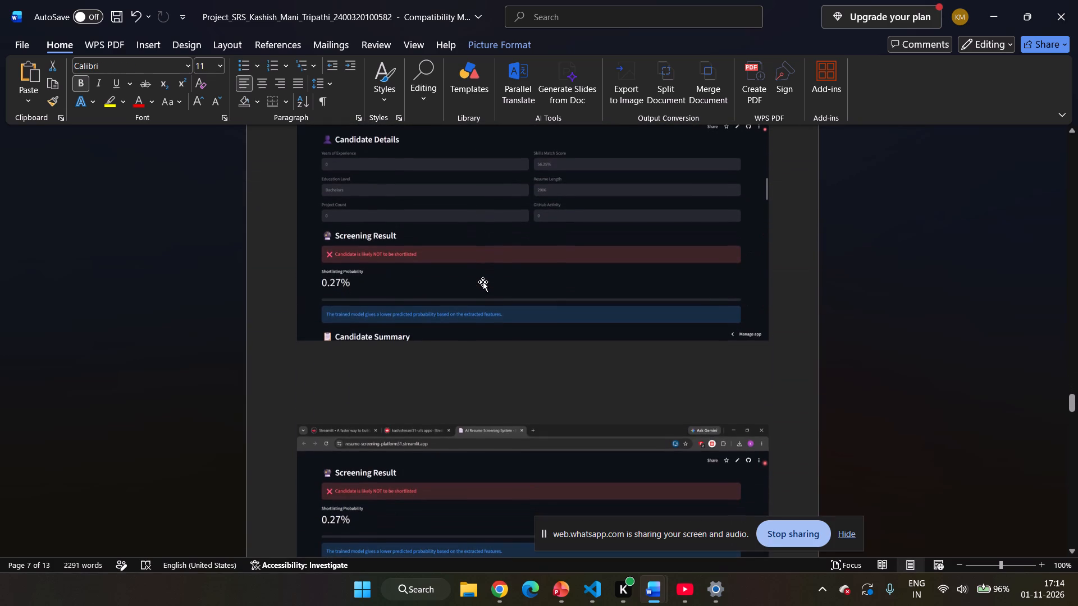
scroll(483, 282, "down", 2)
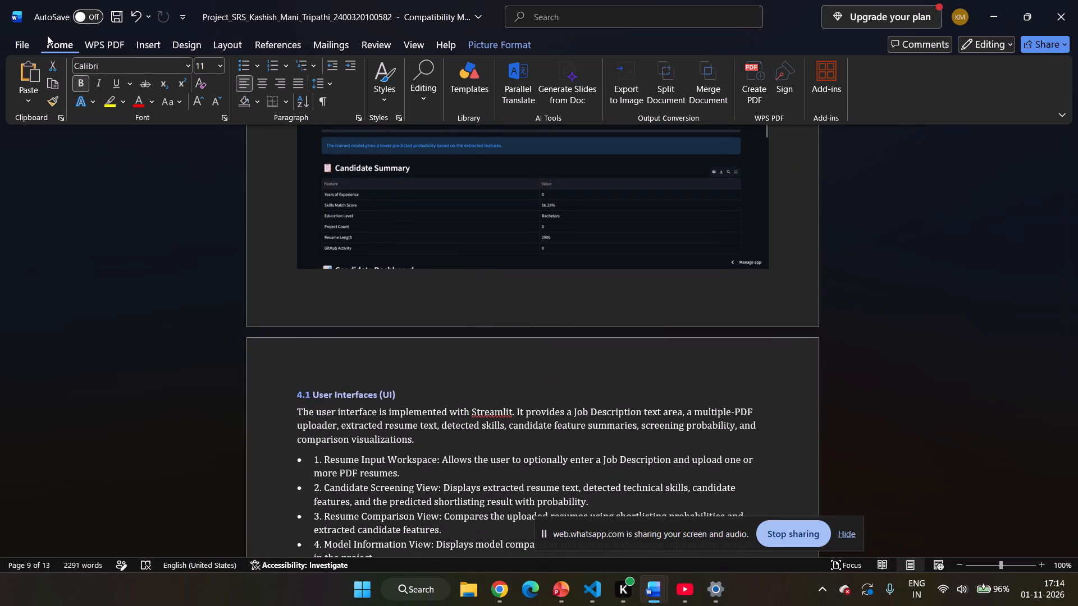
left_click(28, 42)
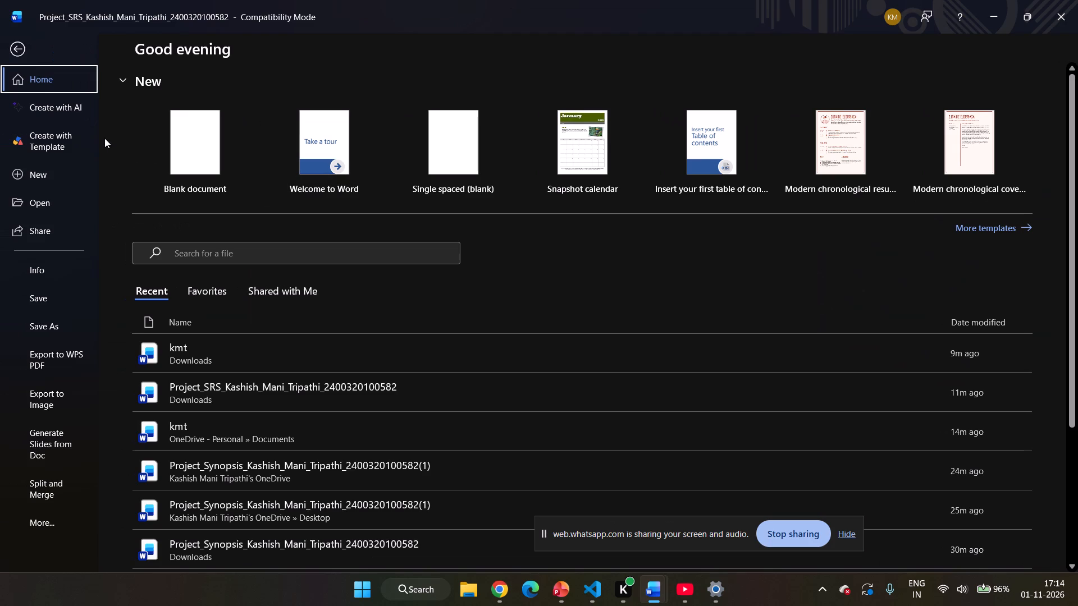
left_click(19, 46)
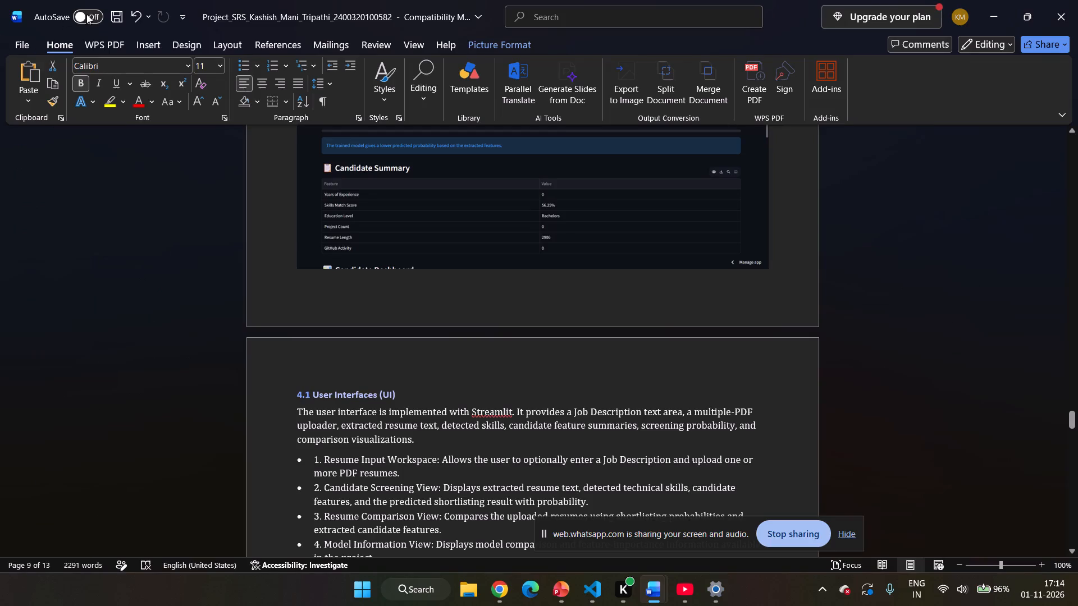
left_click(89, 13)
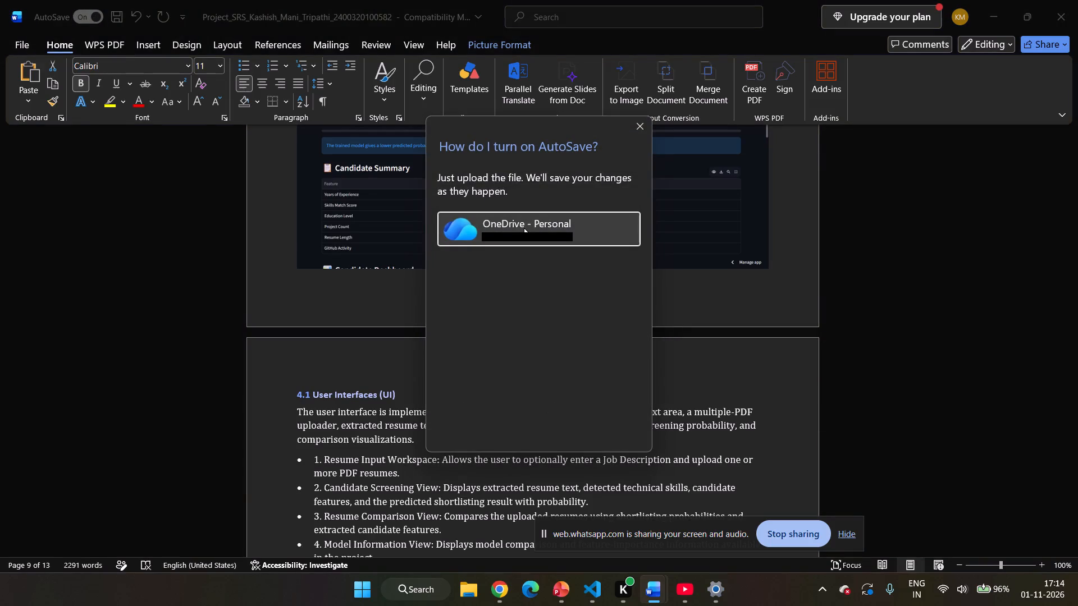
left_click(524, 228)
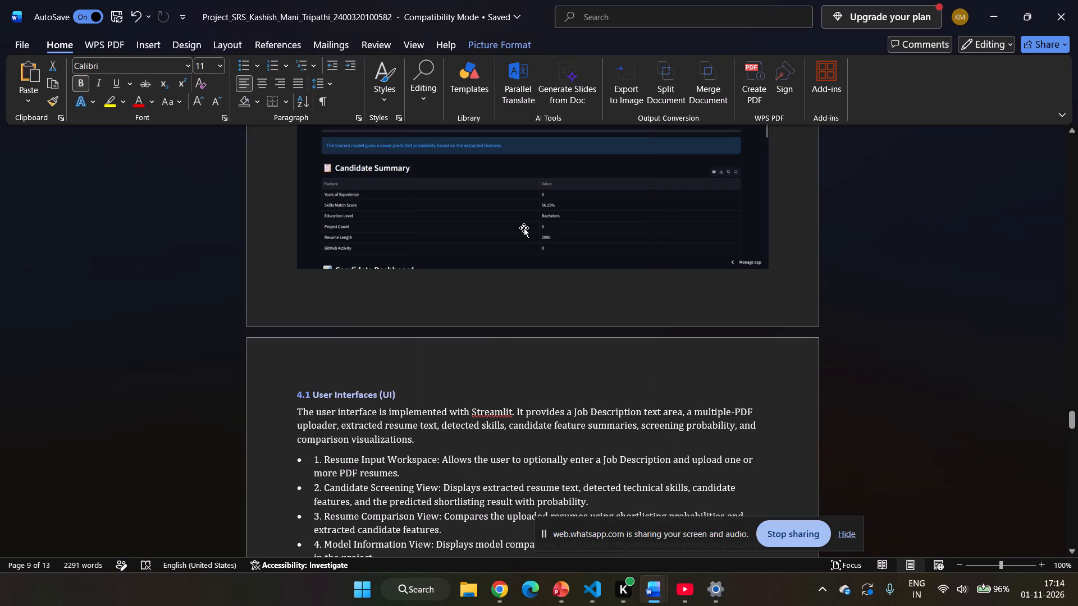
Open the Save a Copy options for the SRS document.
left_click(16, 45)
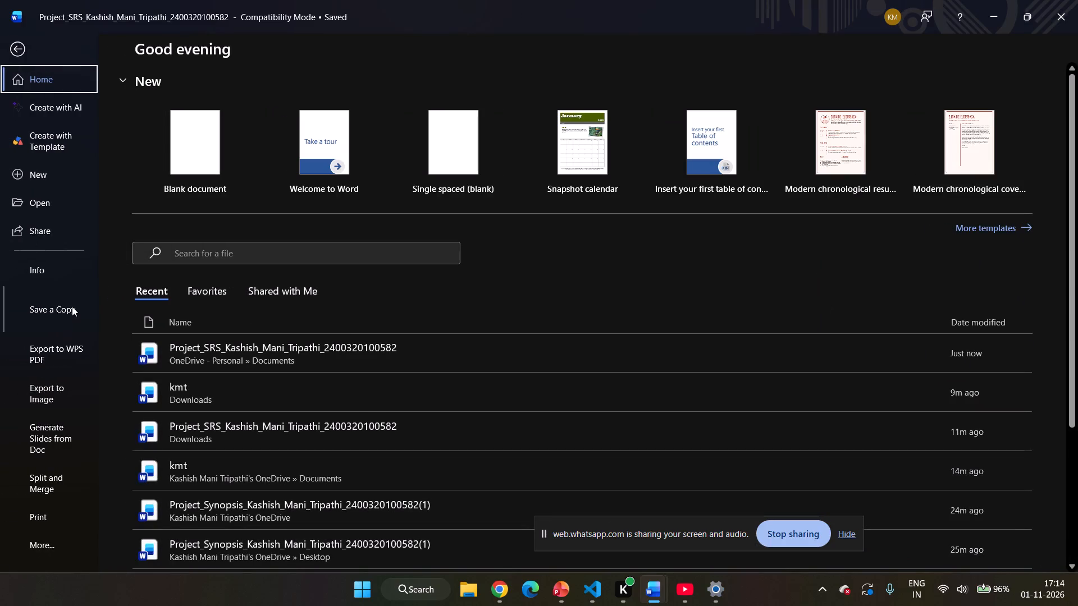
left_click(72, 306)
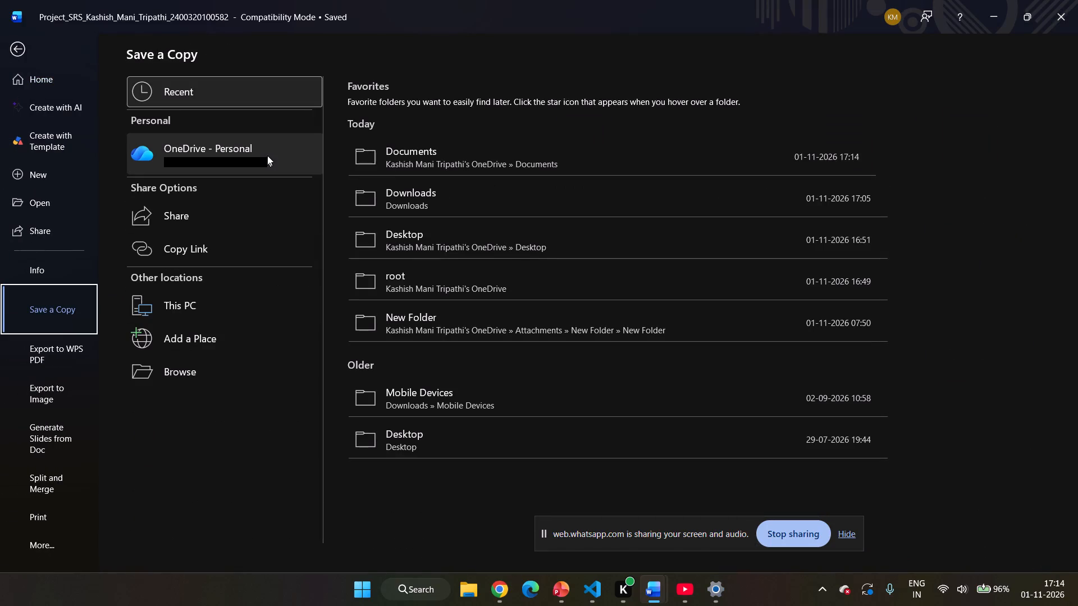
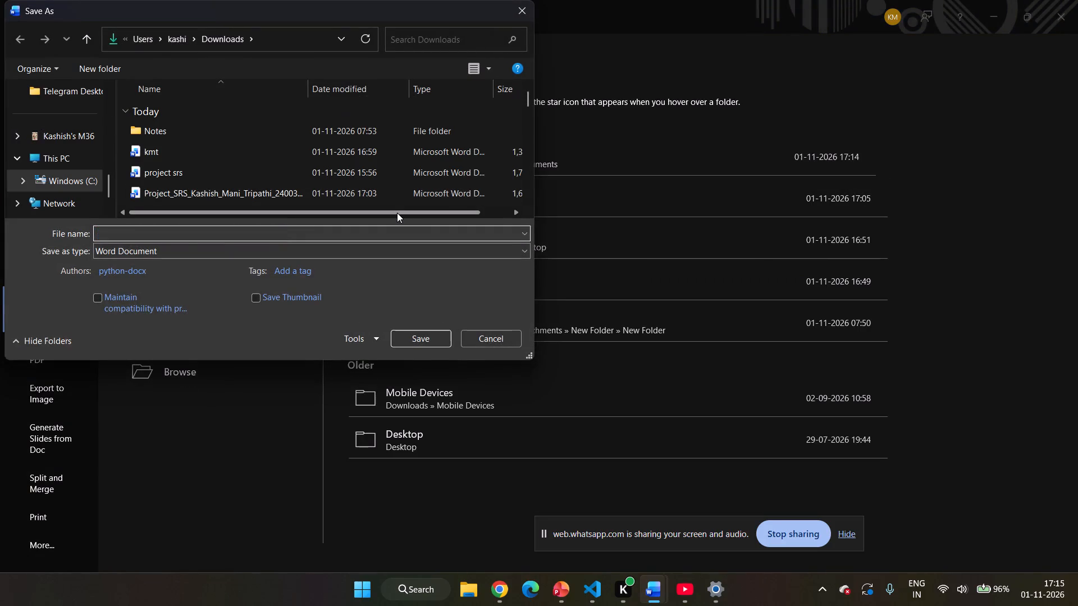
Save a copy of the SRS document as KASHU in Downloads, in Word Document type, accepting the upgrade to the newest file format.
type("KASHU")
left_click(418, 334)
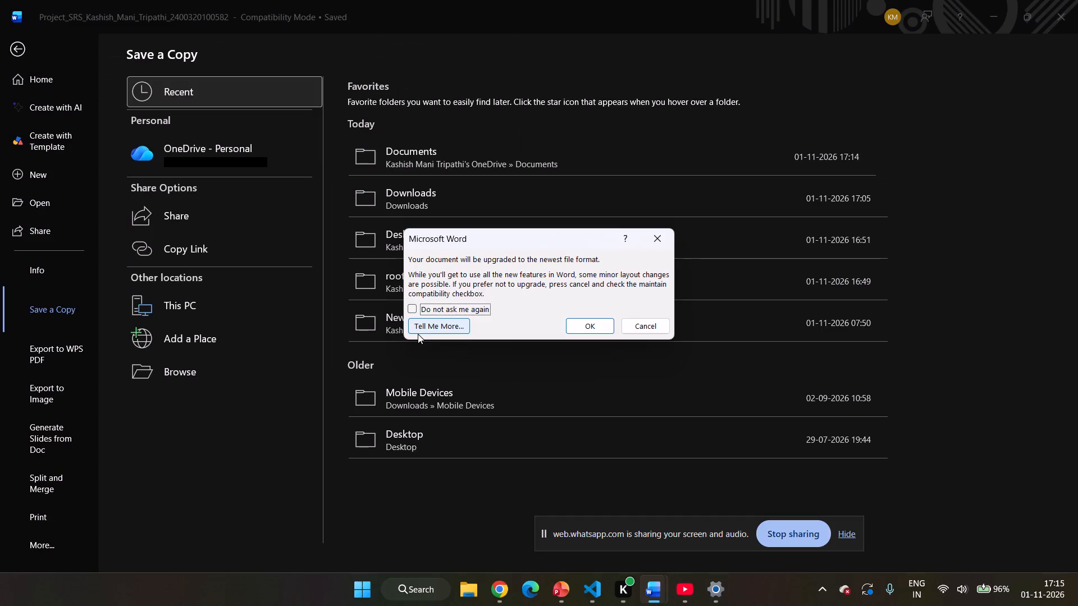
left_click(431, 330)
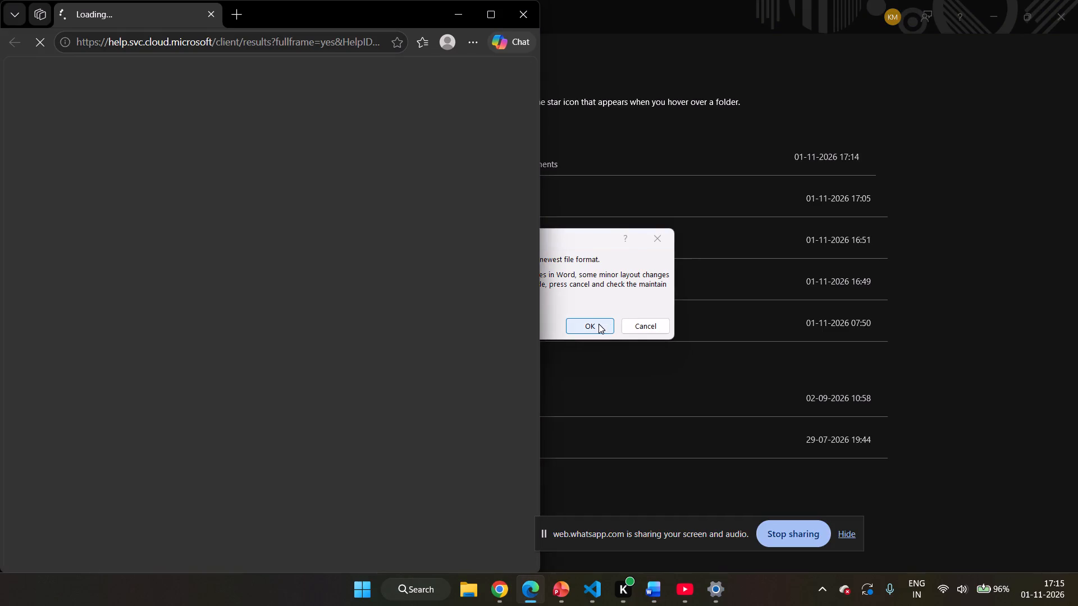
left_click(516, 13)
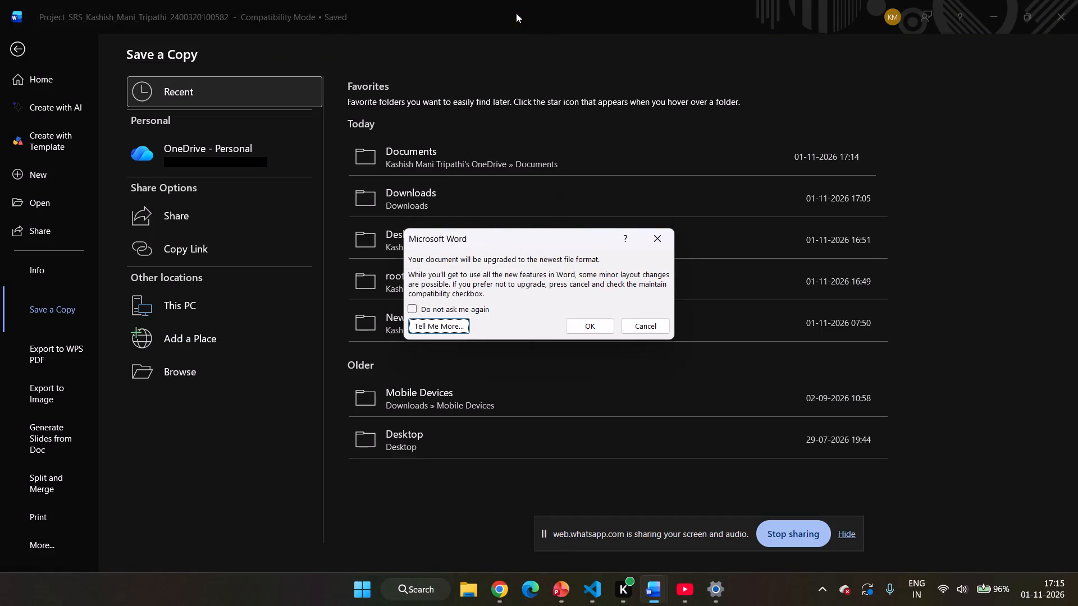
left_click(604, 332)
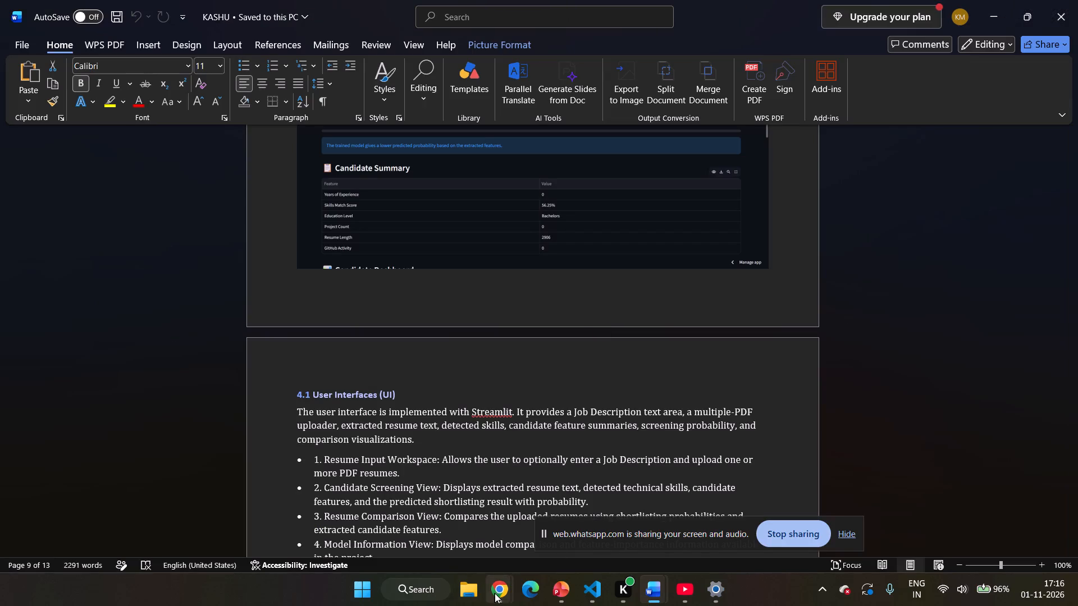
Open the saved KASHU document from the Downloads folder.
left_click(465, 591)
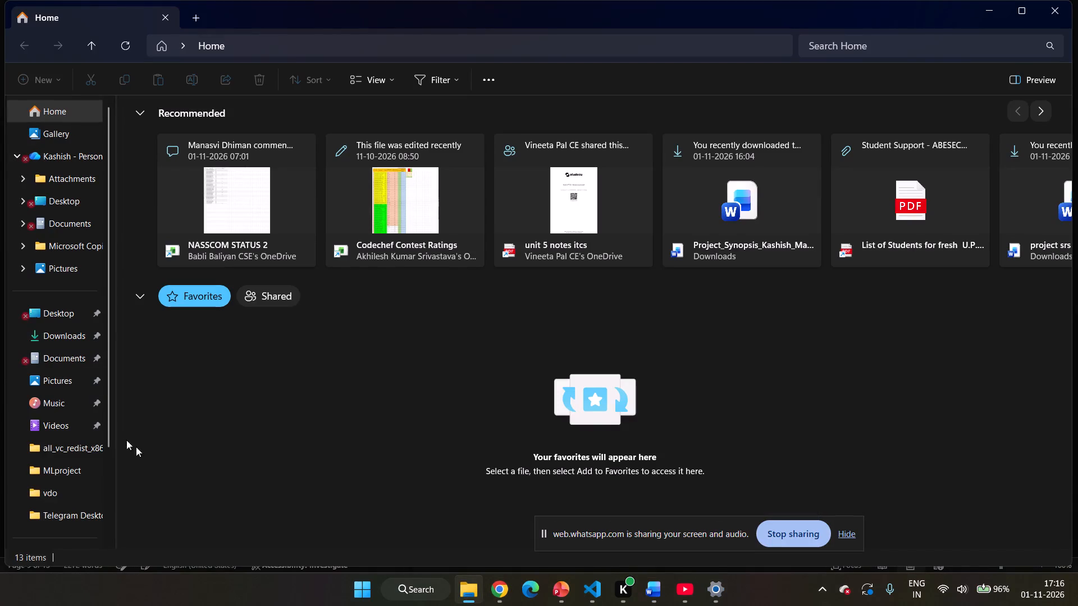
left_click(40, 329)
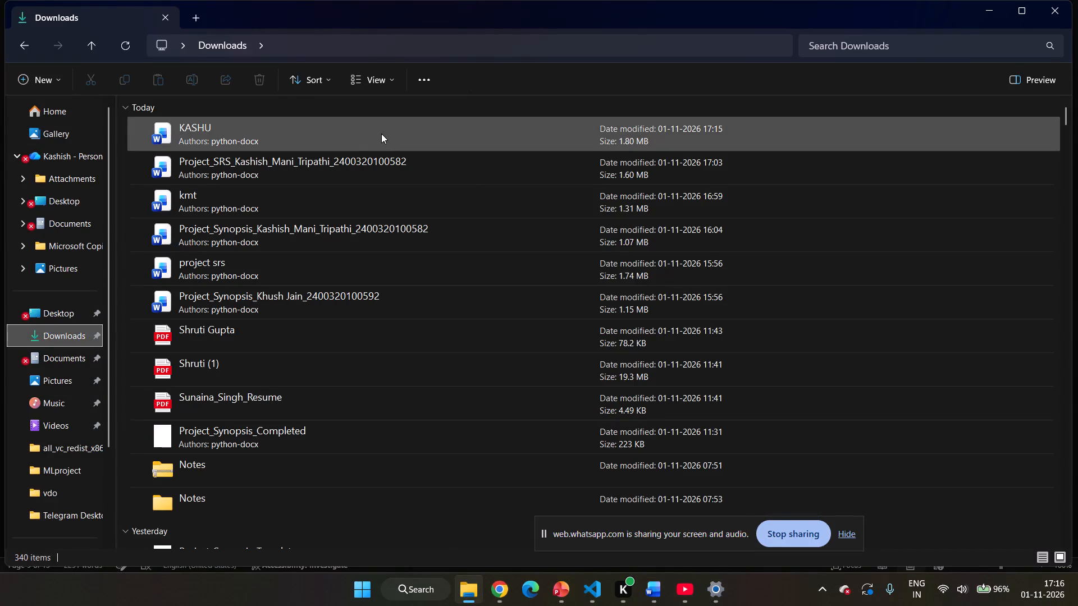
double_click(379, 140)
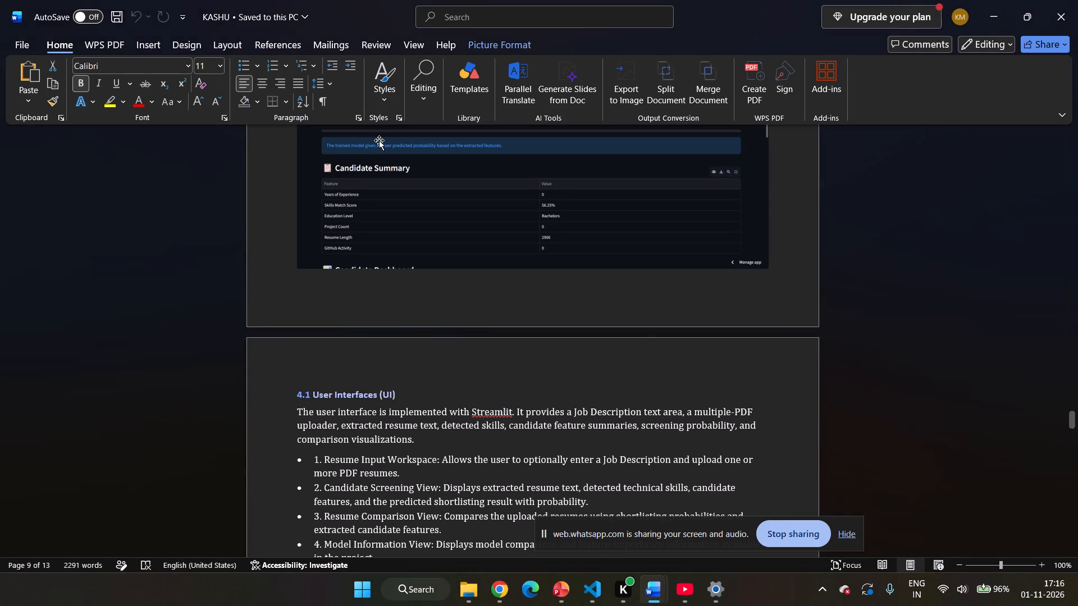
Review the KASHU document from the cover page through the functional requirements tables, checking its content and page layout.
scroll(379, 140, "up", 15)
scroll(379, 140, "up", 13)
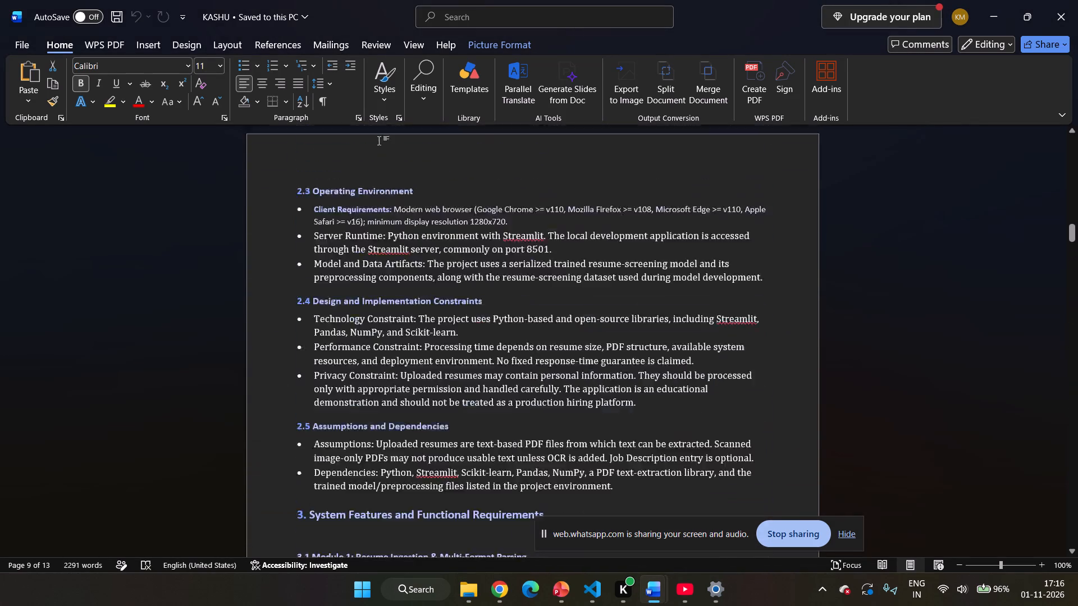
scroll(379, 140, "up", 20)
scroll(379, 140, "up", 9)
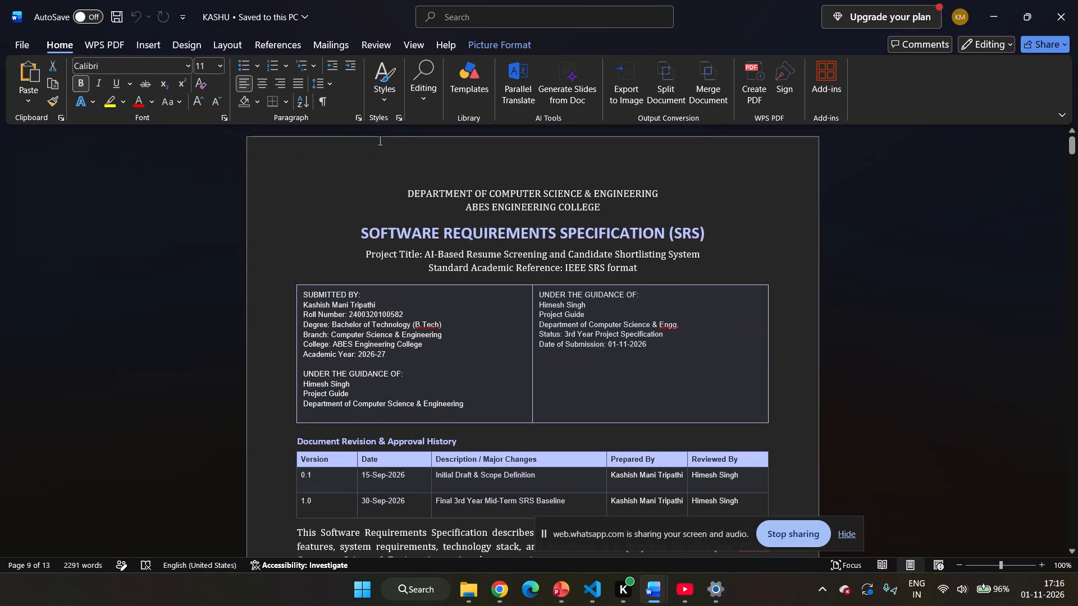
scroll(379, 140, "down", 1)
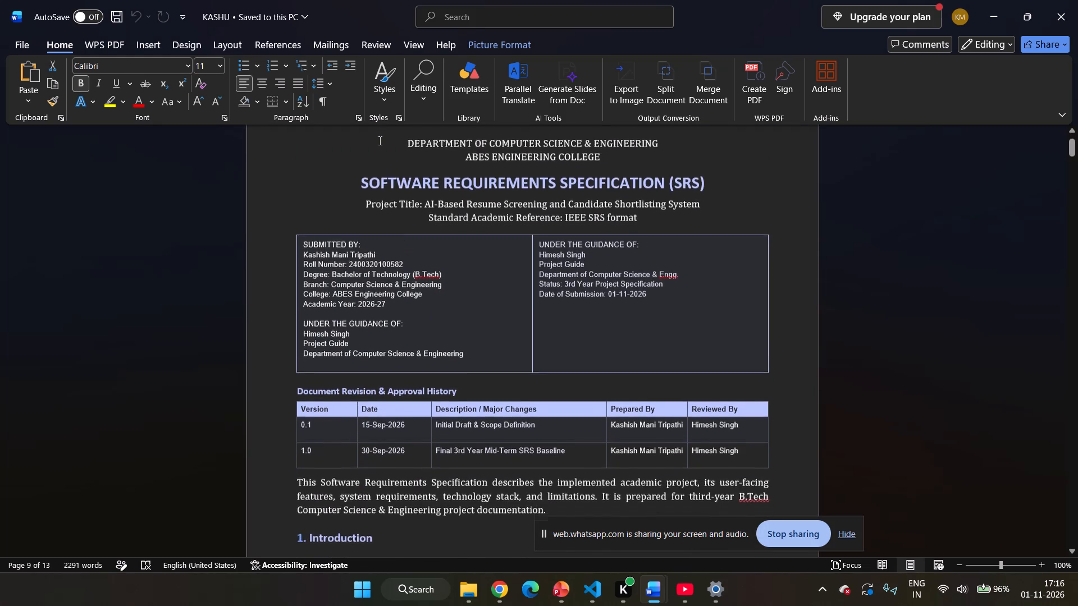
scroll(379, 140, "down", 4)
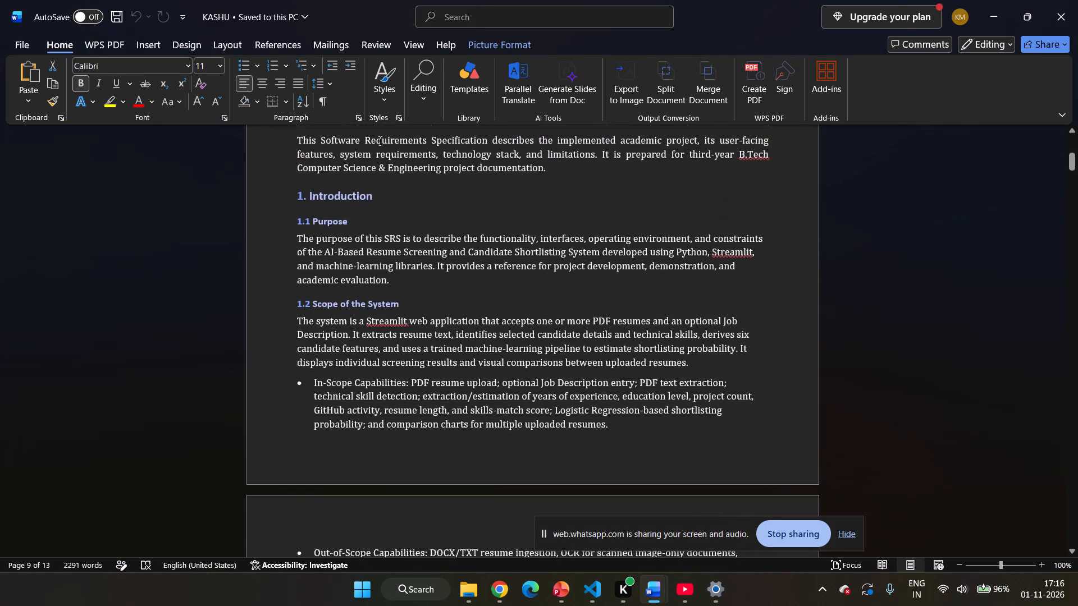
scroll(379, 140, "down", 4)
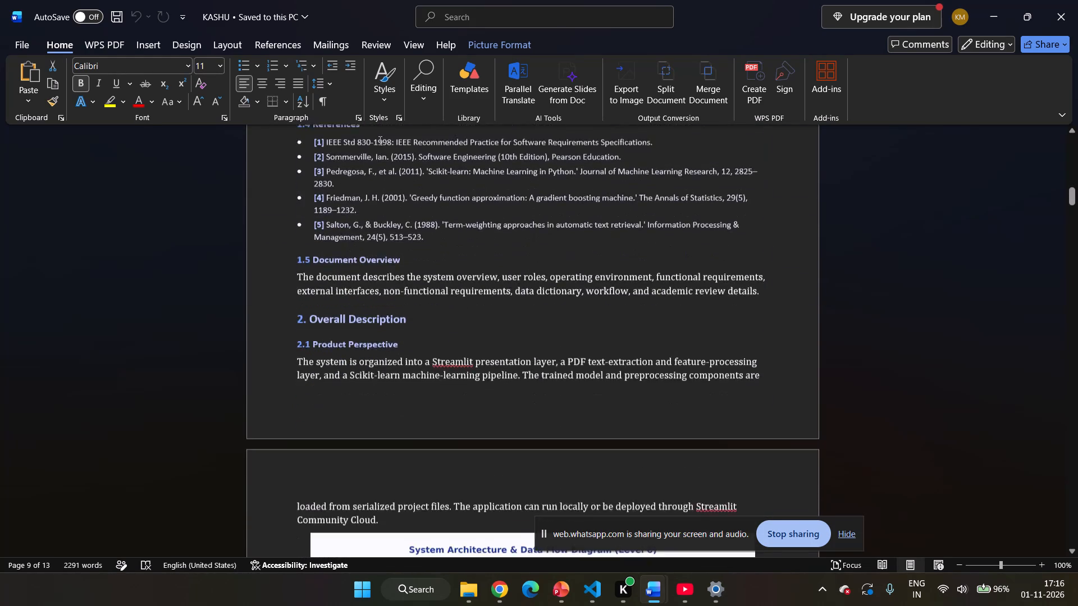
scroll(379, 140, "down", 8)
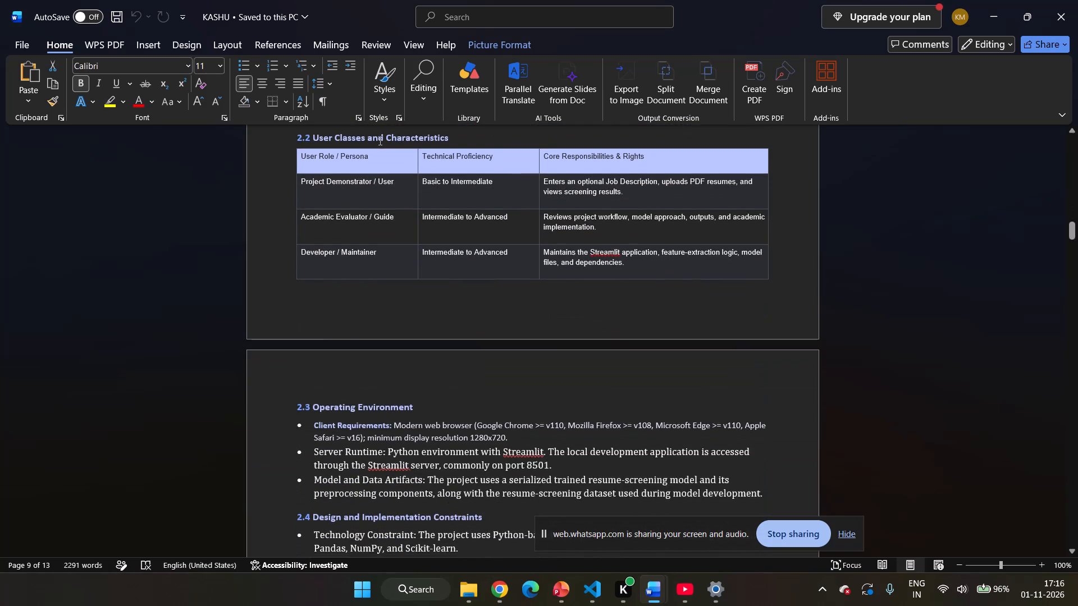
scroll(379, 140, "down", 7)
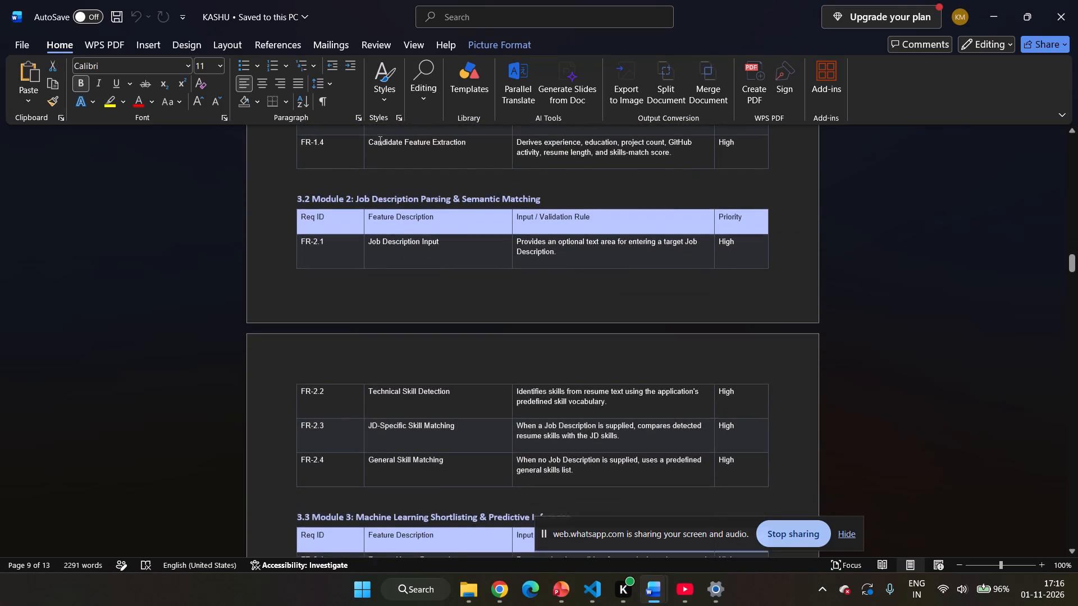
scroll(379, 140, "down", 7)
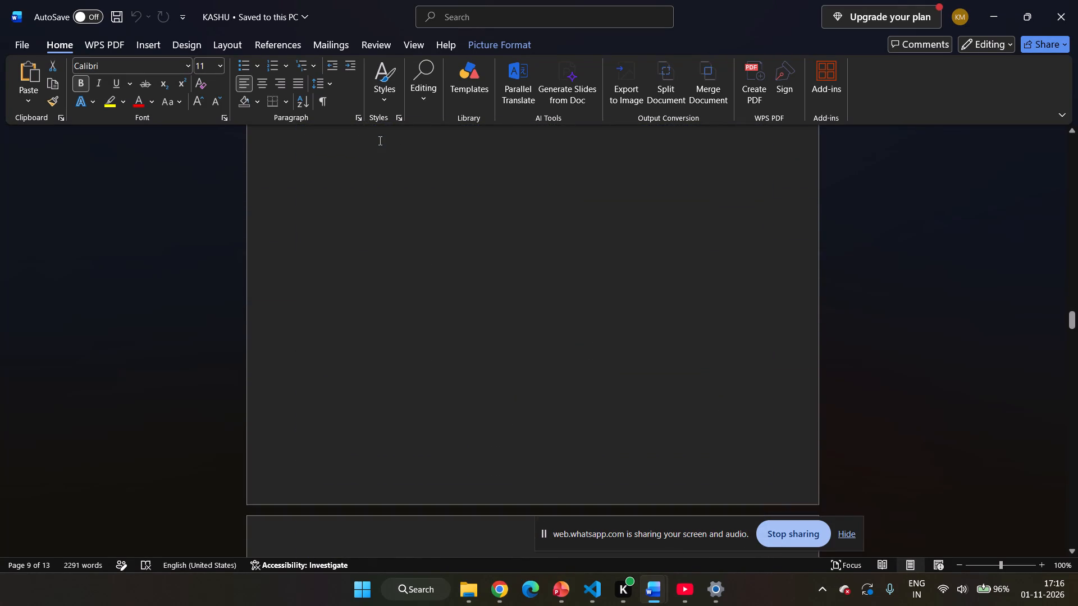
scroll(379, 140, "down", 2)
scroll(379, 140, "up", 4)
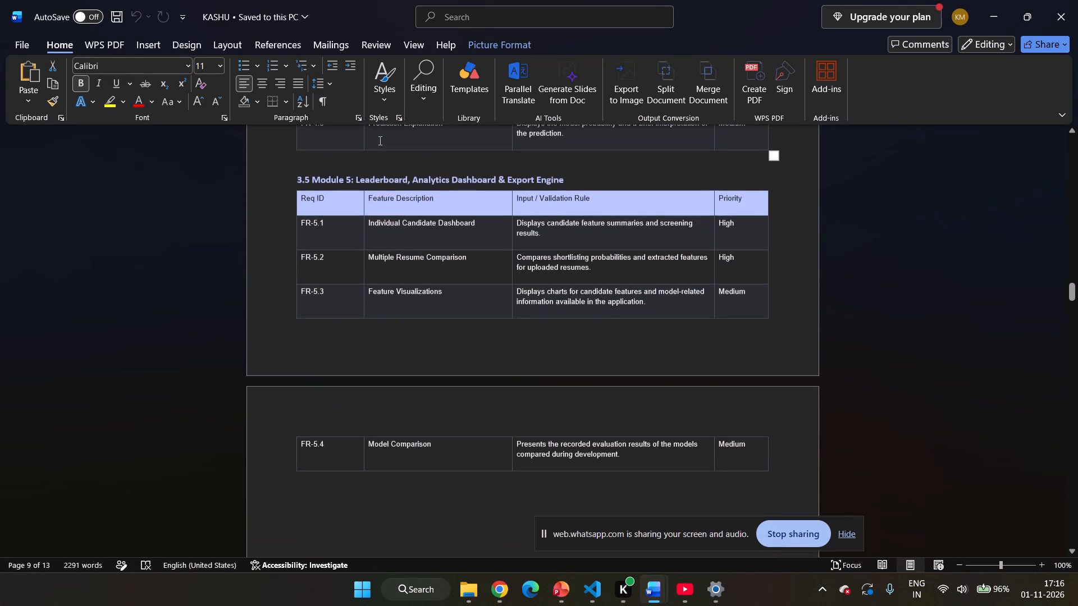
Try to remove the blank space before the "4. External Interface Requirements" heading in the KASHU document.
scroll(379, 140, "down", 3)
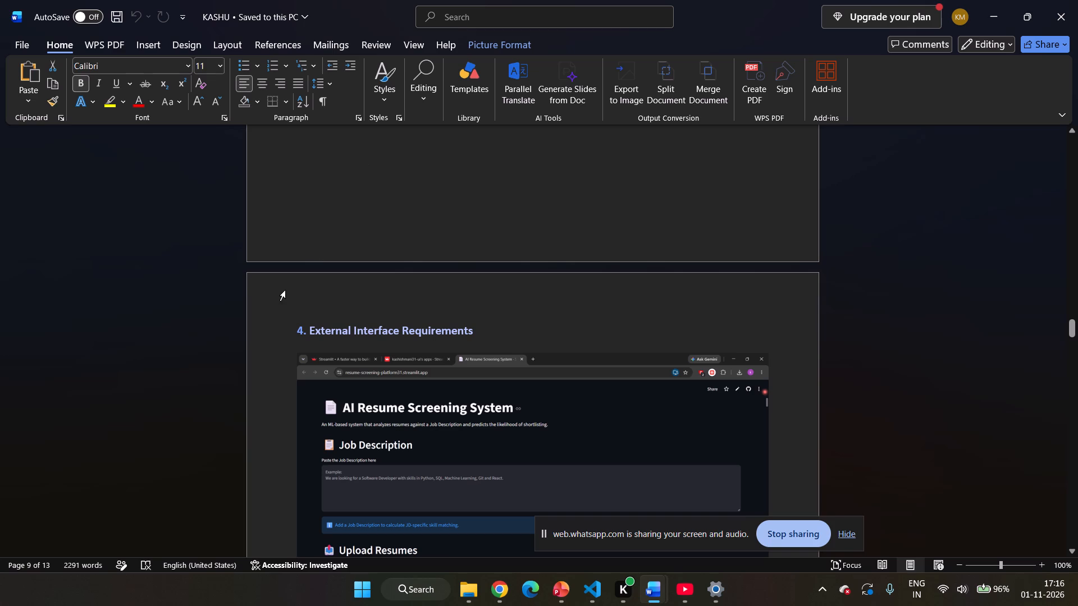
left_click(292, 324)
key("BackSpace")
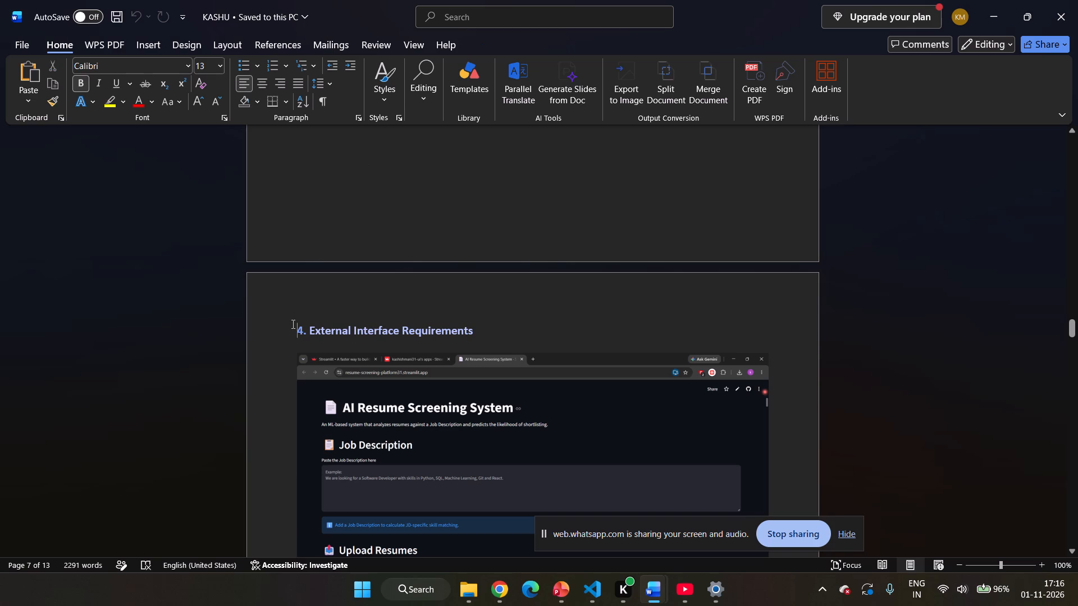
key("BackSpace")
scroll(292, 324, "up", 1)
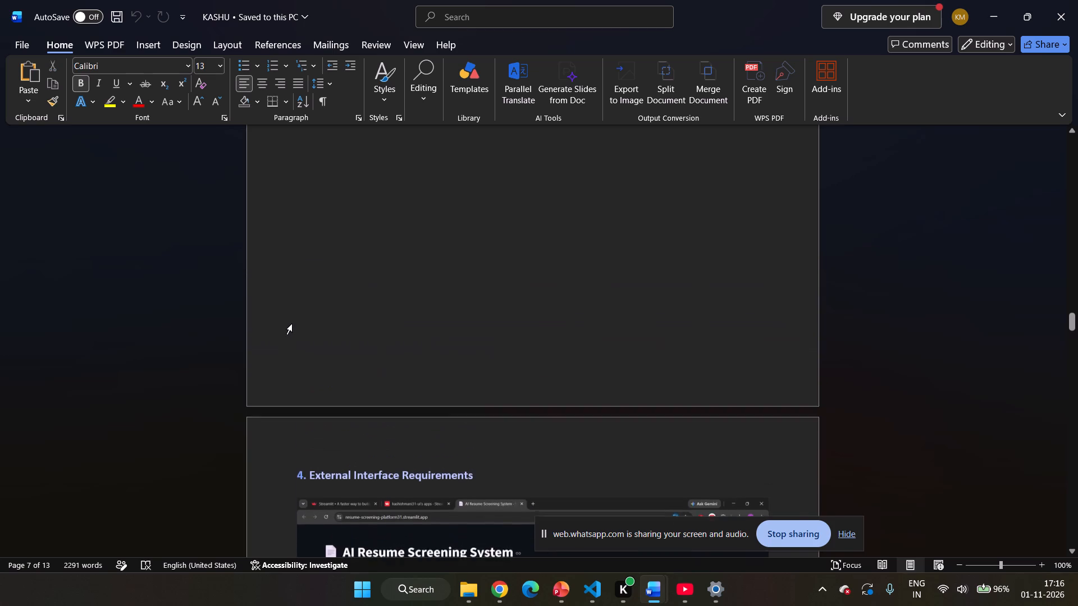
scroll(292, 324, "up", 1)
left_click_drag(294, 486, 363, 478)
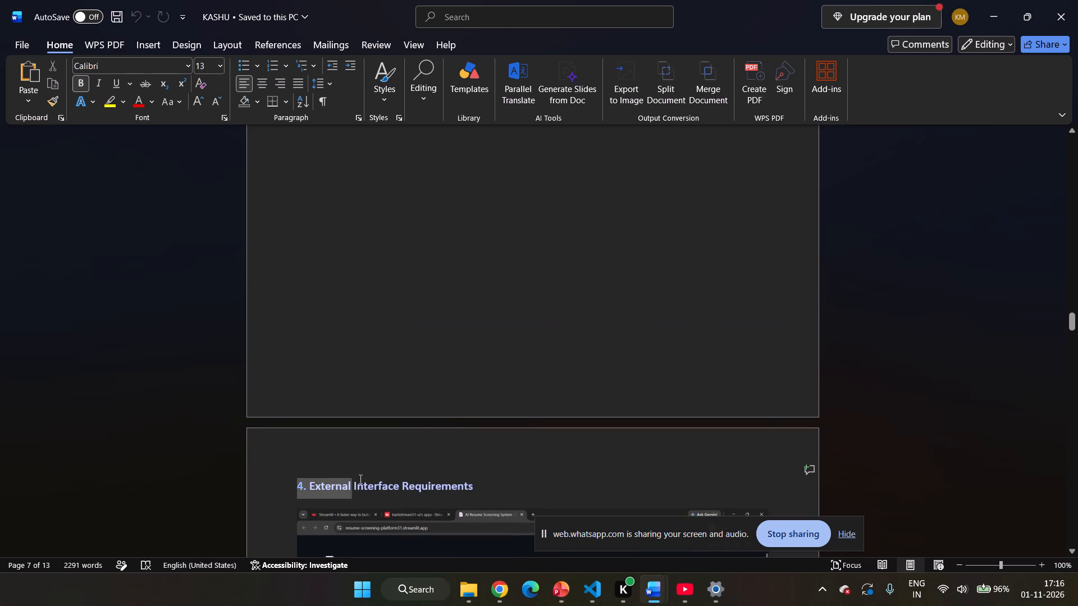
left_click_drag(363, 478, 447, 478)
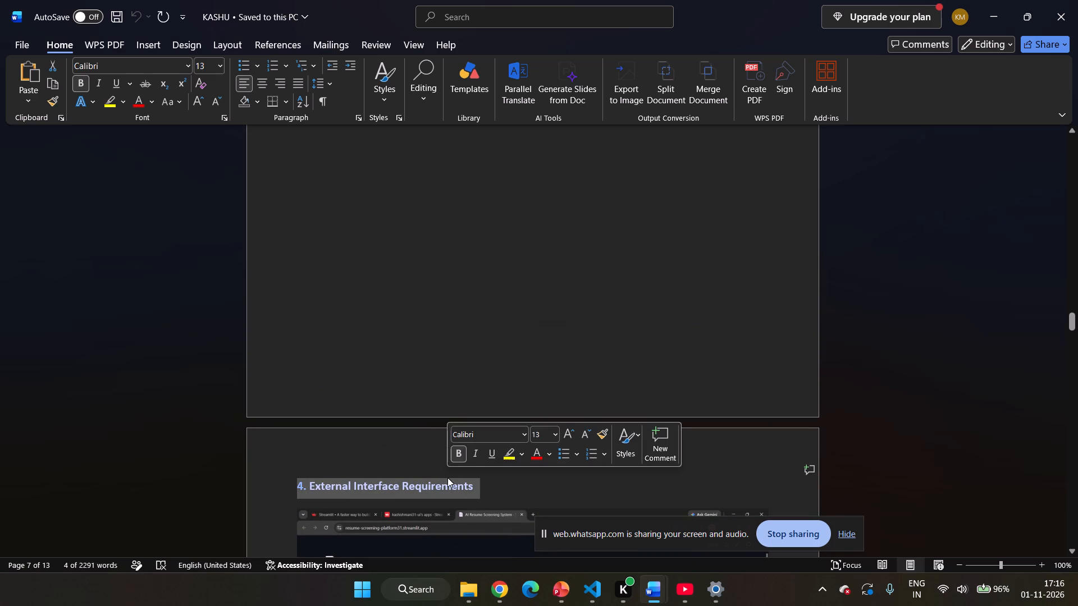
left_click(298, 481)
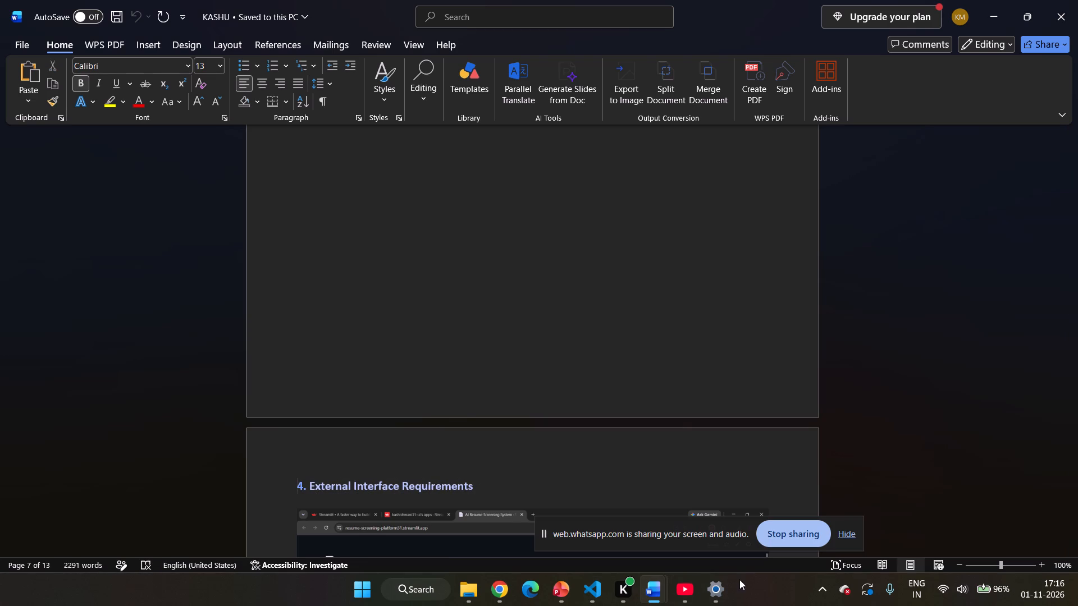
Switch to the kmt document and review its project details, architecture, technology stack, dataset, screenshots and references.
left_click(605, 524)
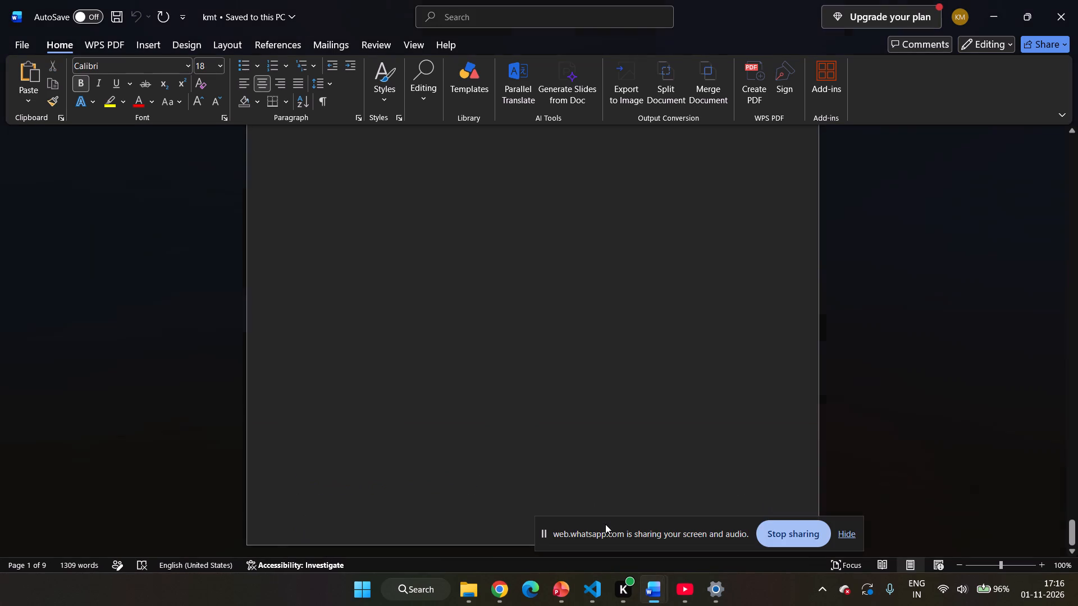
scroll(605, 524, "up", 4)
scroll(657, 341, "up", 7)
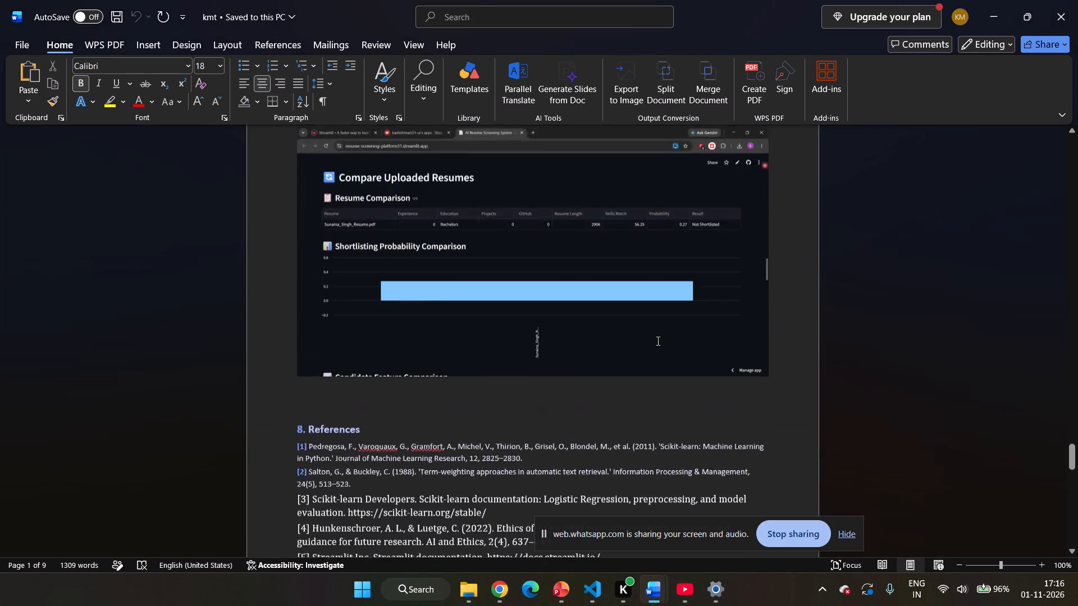
scroll(657, 341, "up", 4)
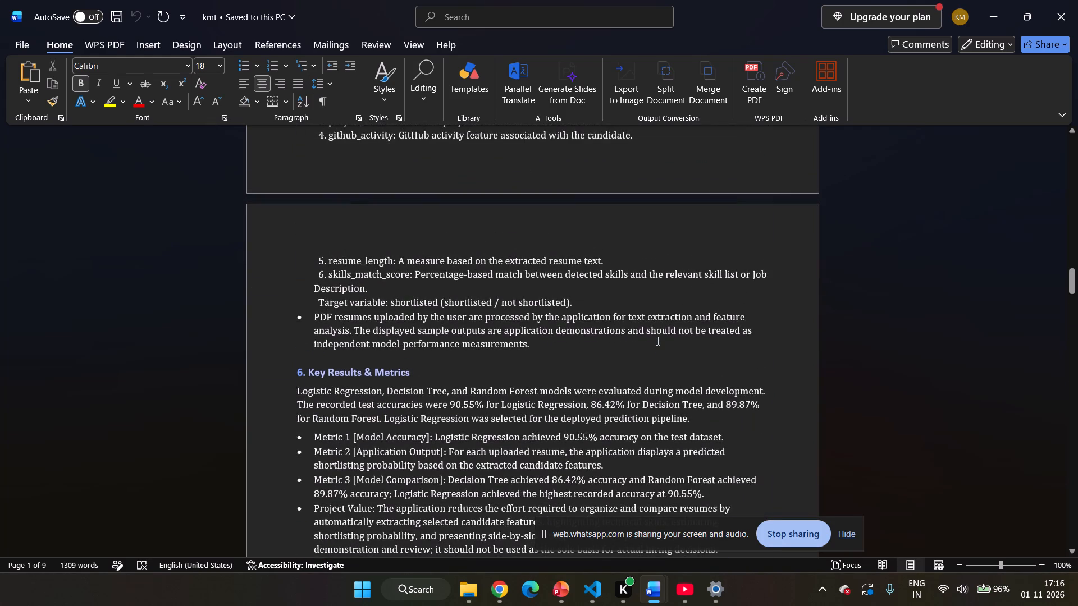
scroll(657, 341, "up", 9)
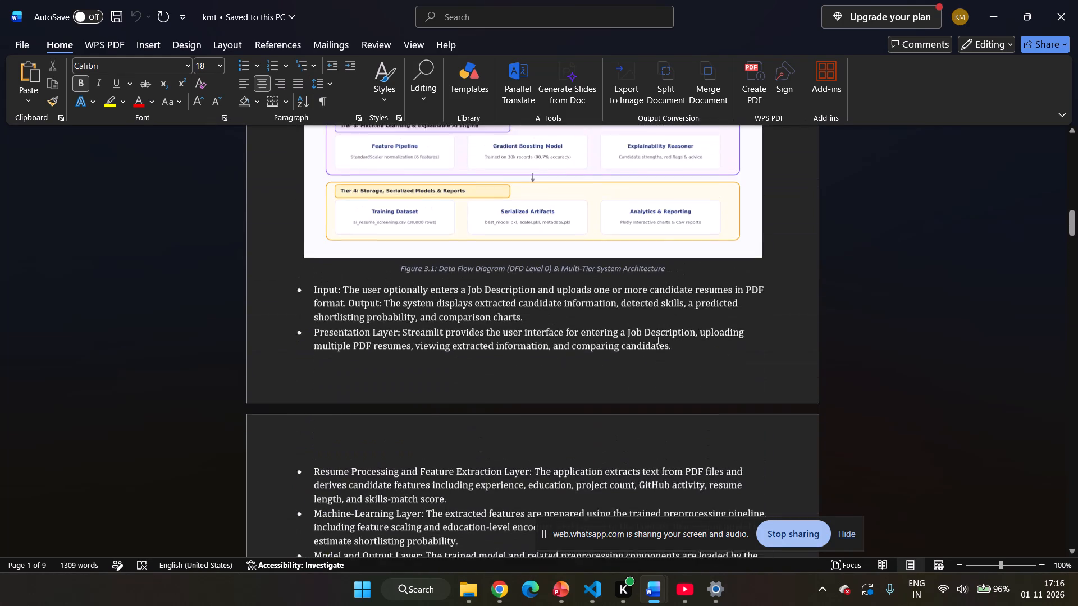
scroll(657, 341, "up", 9)
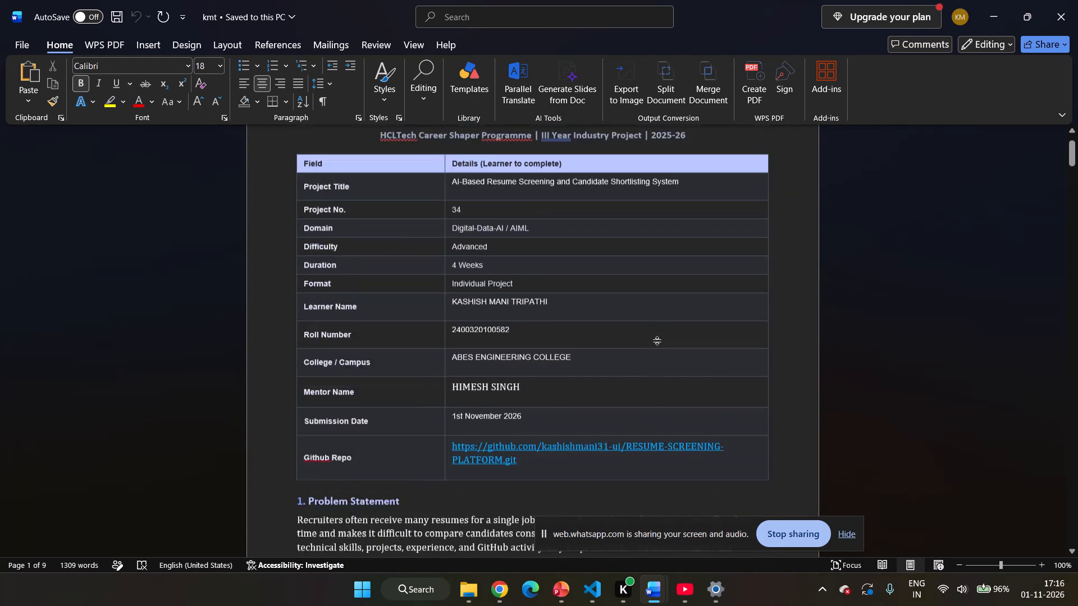
scroll(657, 341, "up", 4)
scroll(657, 341, "down", 5)
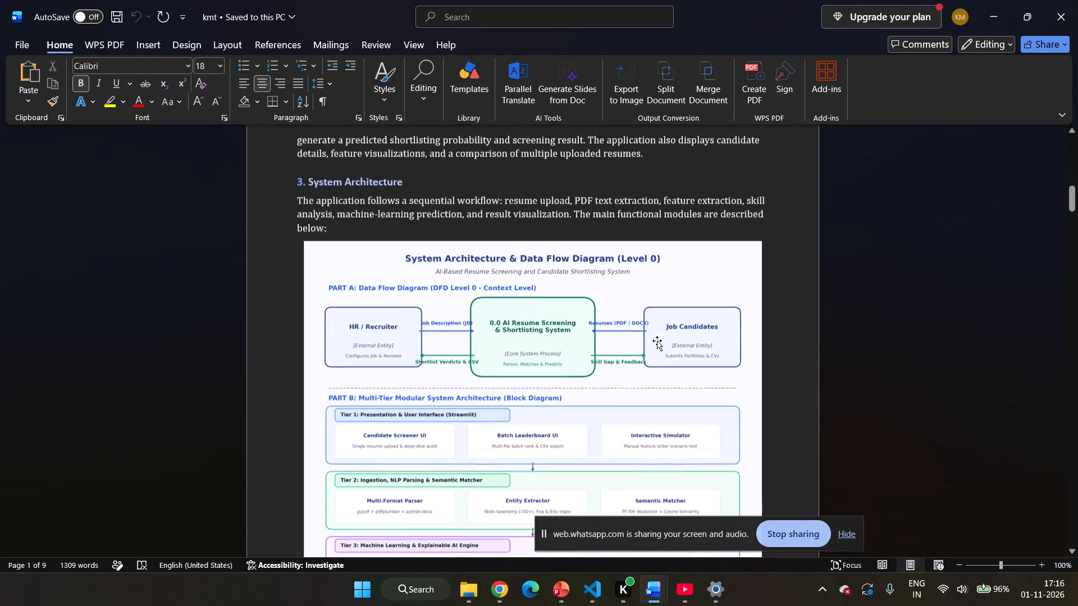
scroll(657, 341, "down", 7)
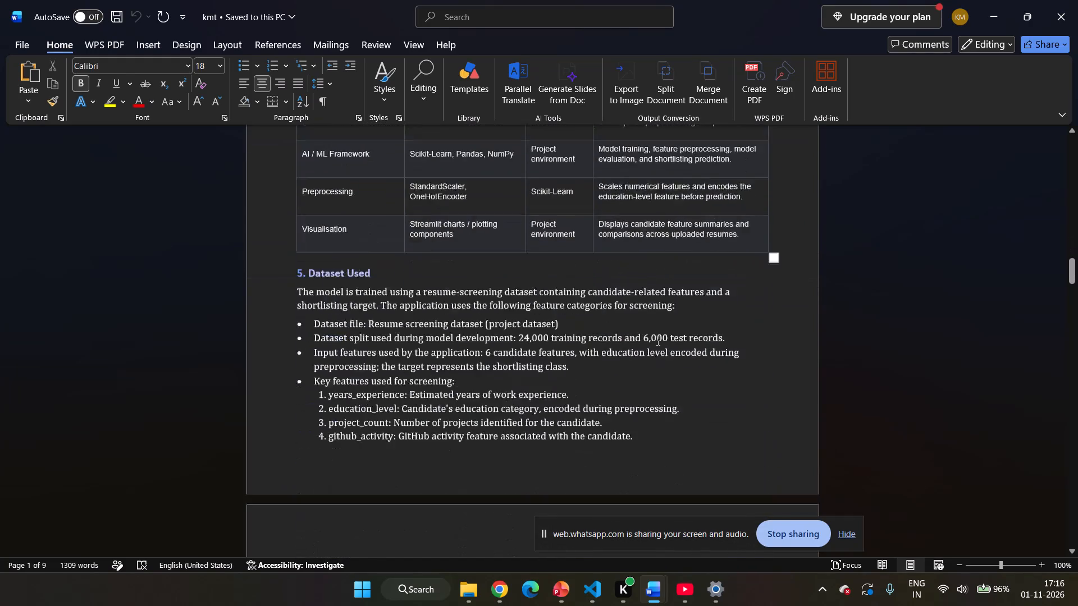
scroll(657, 341, "down", 6)
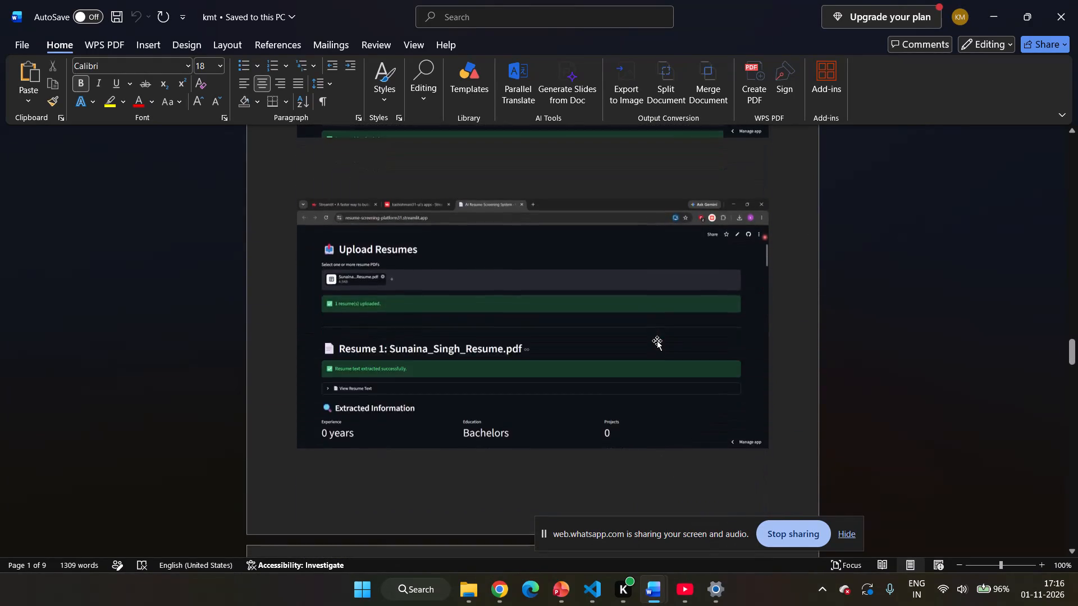
scroll(657, 341, "down", 10)
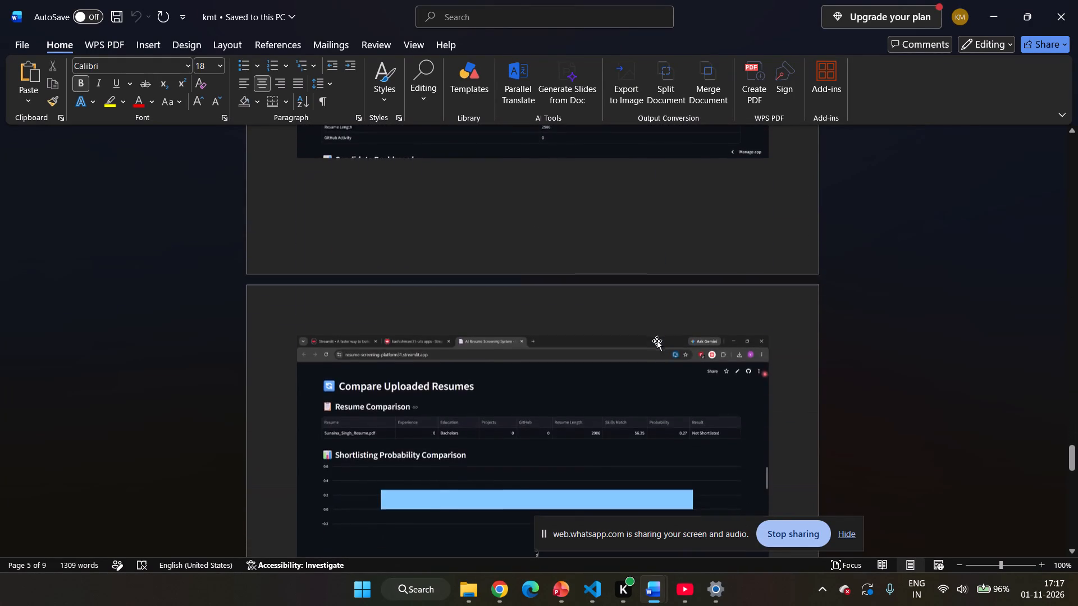
scroll(657, 341, "down", 4)
scroll(657, 341, "up", 12)
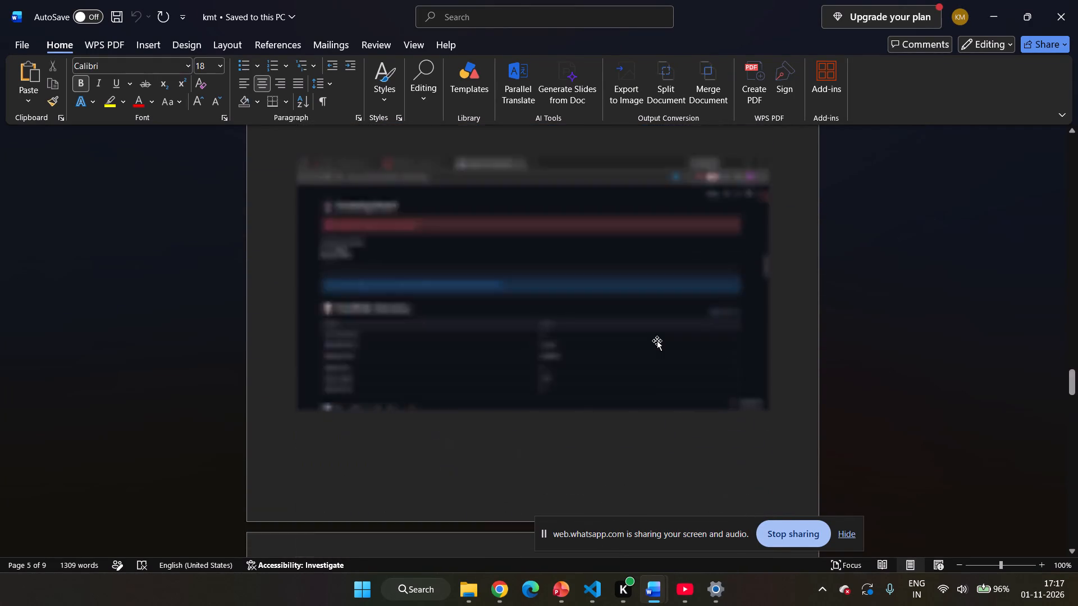
scroll(657, 341, "up", 10)
scroll(657, 341, "down", 3)
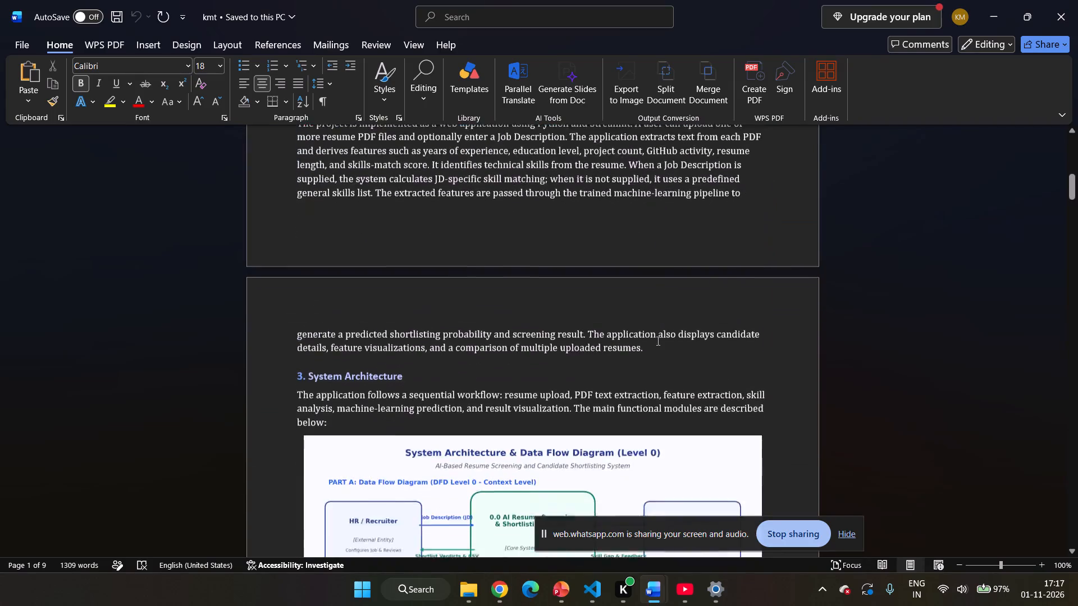
scroll(657, 341, "down", 4)
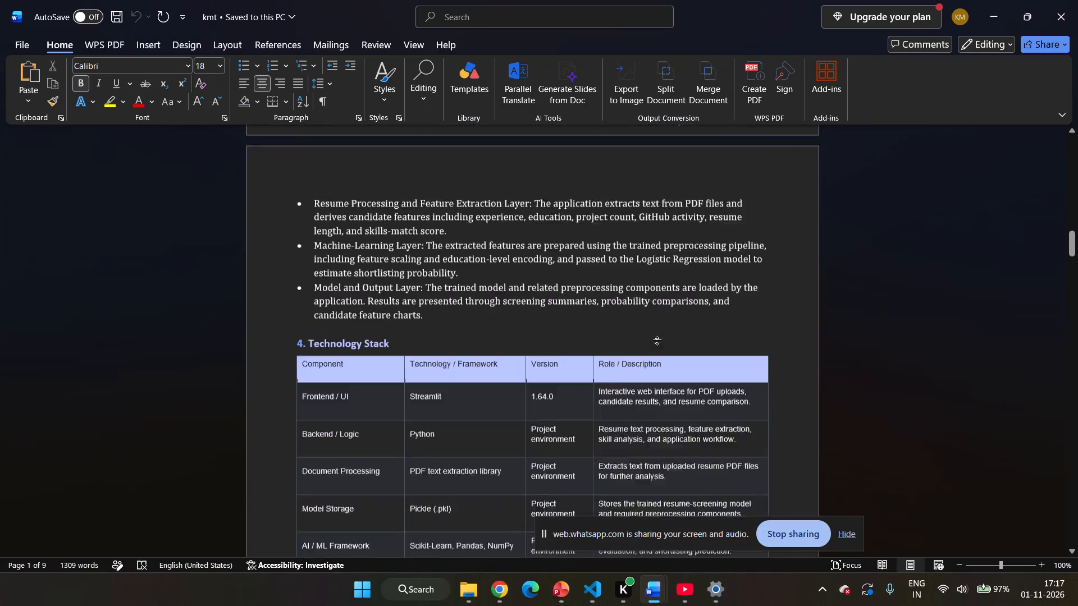
scroll(657, 341, "down", 2)
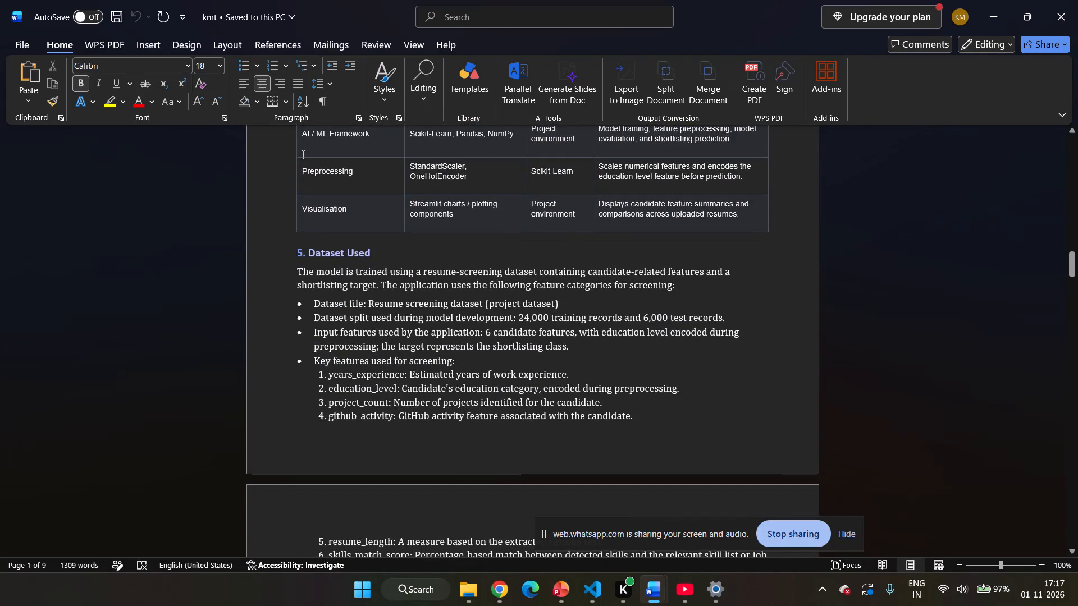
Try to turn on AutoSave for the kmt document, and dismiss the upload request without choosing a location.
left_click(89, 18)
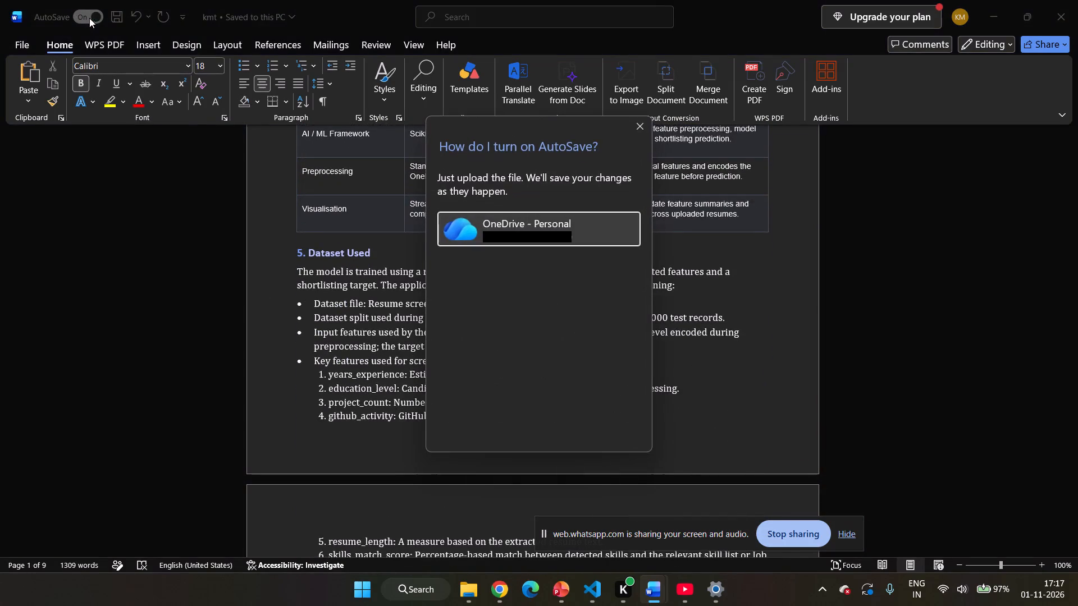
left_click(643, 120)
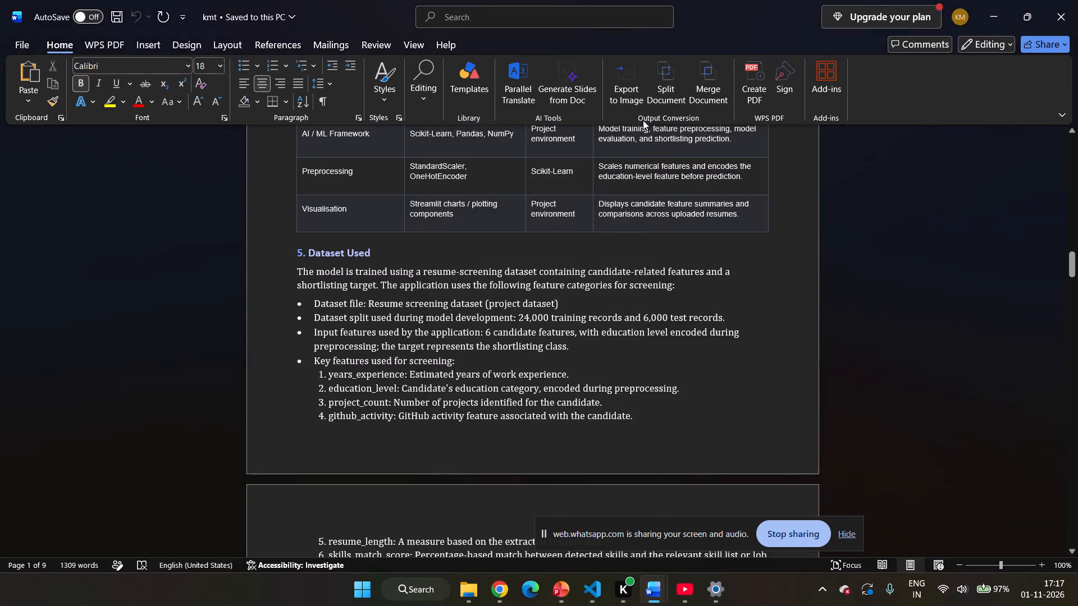
Switch to the KASHU document and try to remove the blank space before the "4. External Interface Requirements" heading.
left_click(716, 499)
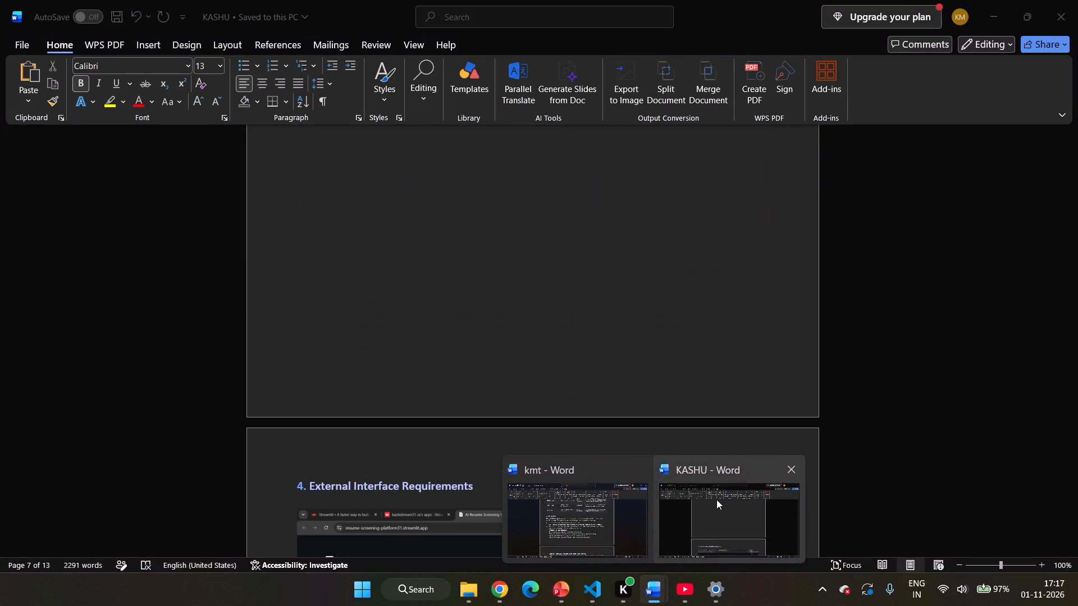
scroll(551, 315, "up", 1)
scroll(551, 315, "down", 1)
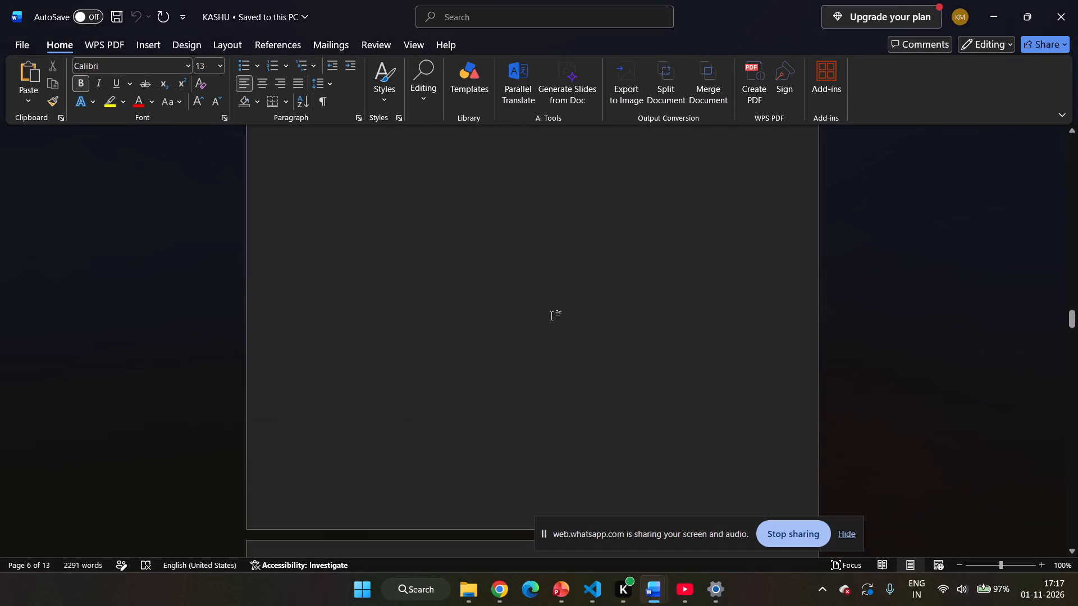
scroll(551, 315, "down", 1)
key("BackSpace")
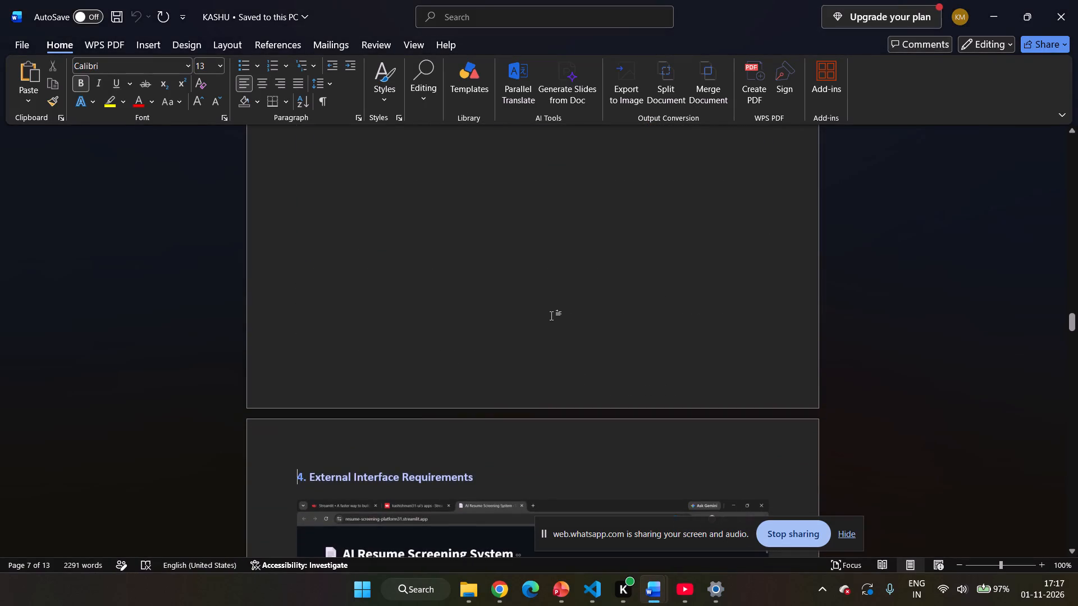
left_click(299, 478)
Turn on AutoSave for the KASHU document by uploading it to OneDrive - Personal.
left_click(93, 17)
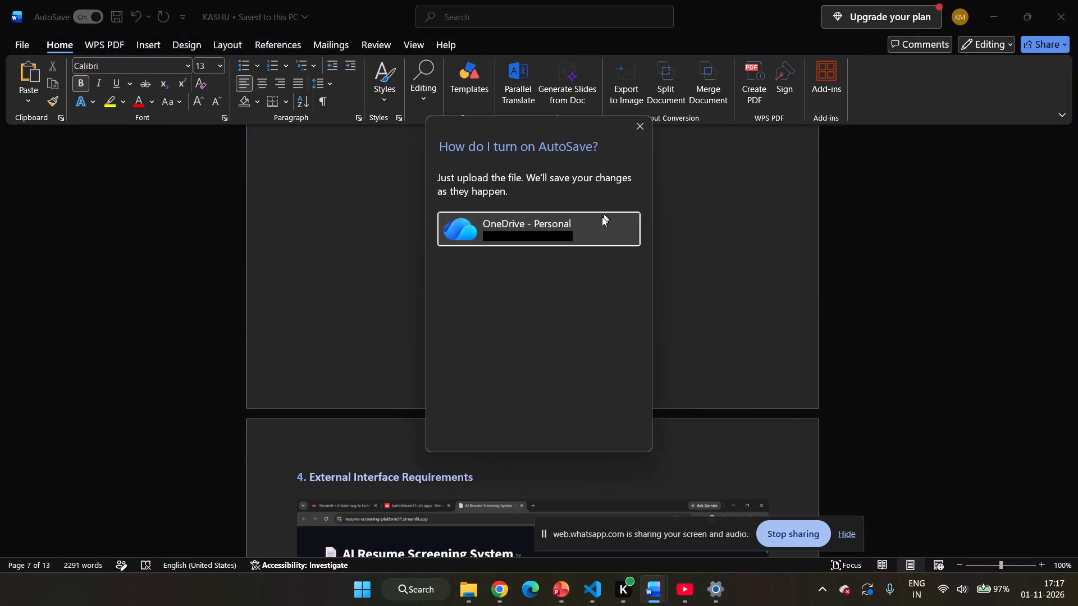
left_click(600, 218)
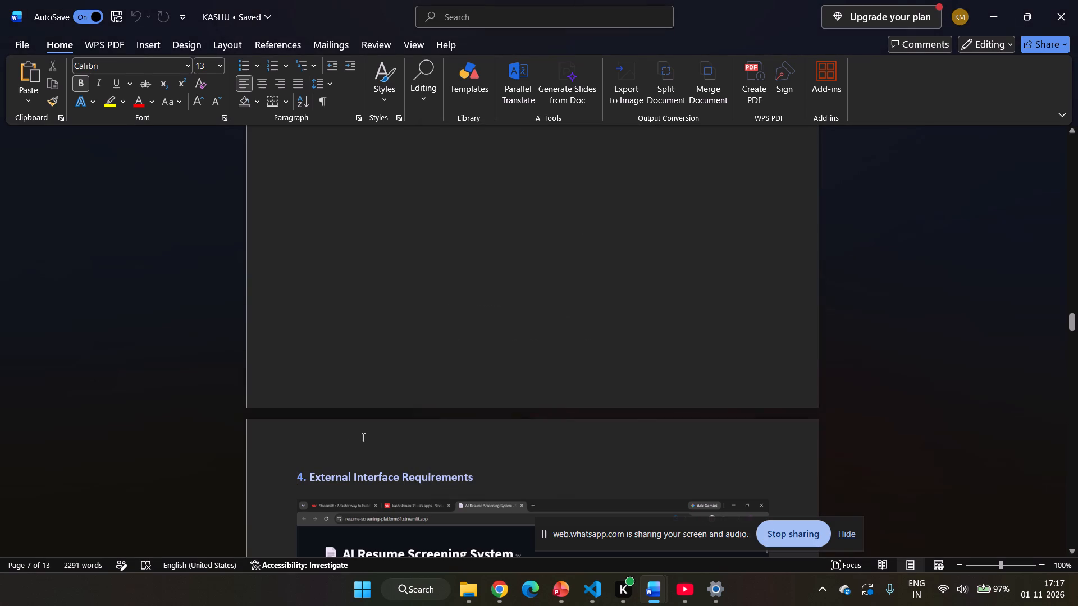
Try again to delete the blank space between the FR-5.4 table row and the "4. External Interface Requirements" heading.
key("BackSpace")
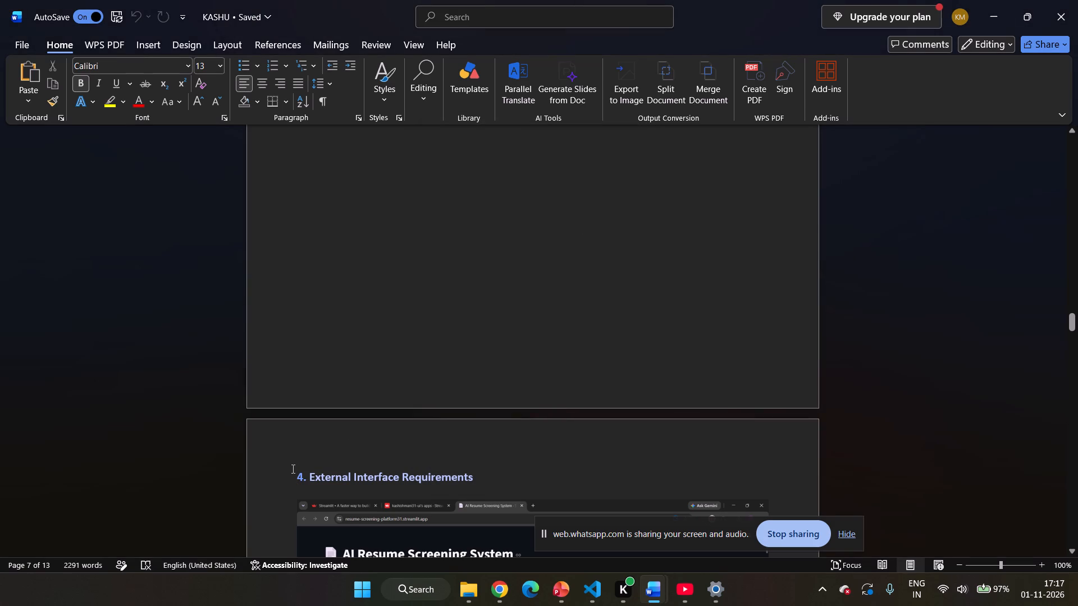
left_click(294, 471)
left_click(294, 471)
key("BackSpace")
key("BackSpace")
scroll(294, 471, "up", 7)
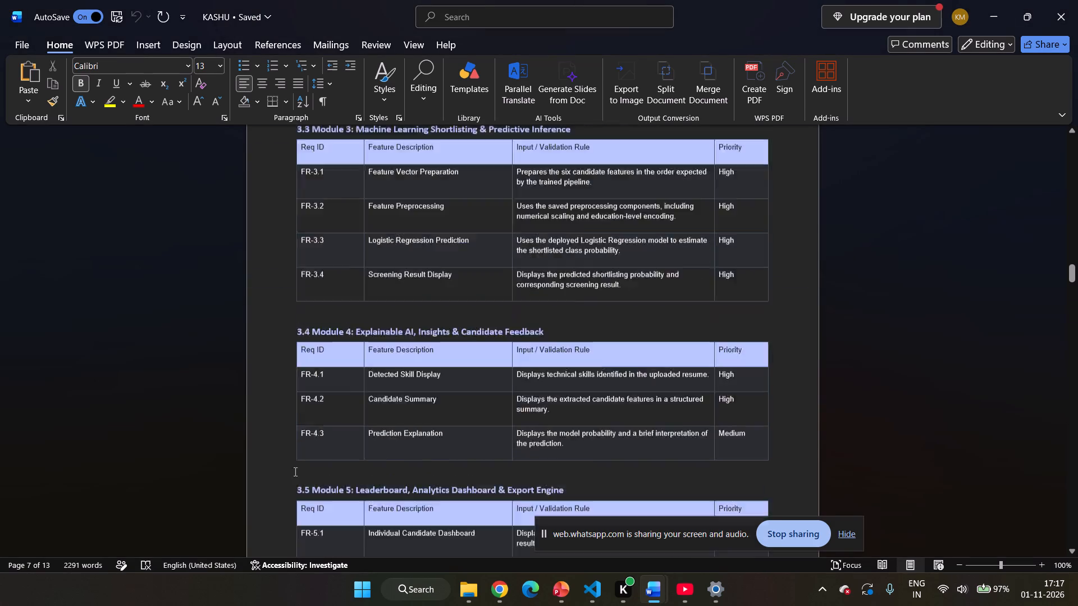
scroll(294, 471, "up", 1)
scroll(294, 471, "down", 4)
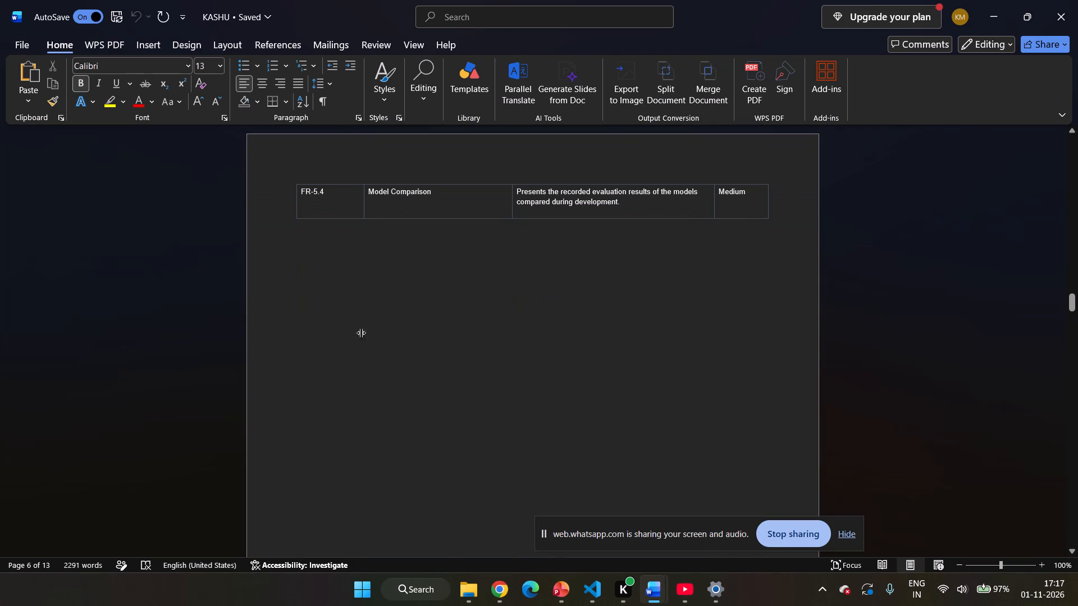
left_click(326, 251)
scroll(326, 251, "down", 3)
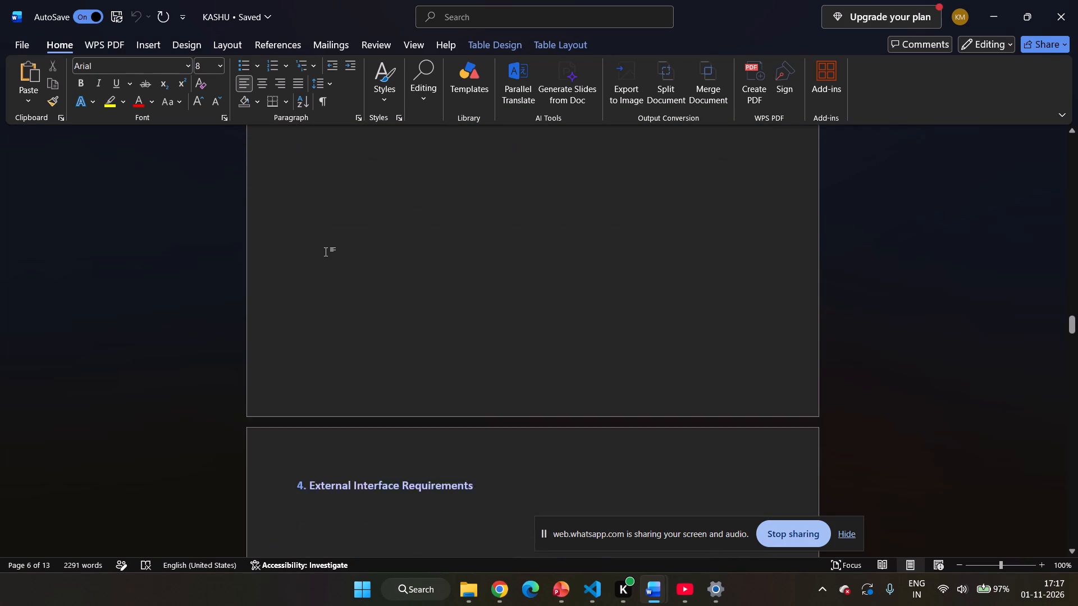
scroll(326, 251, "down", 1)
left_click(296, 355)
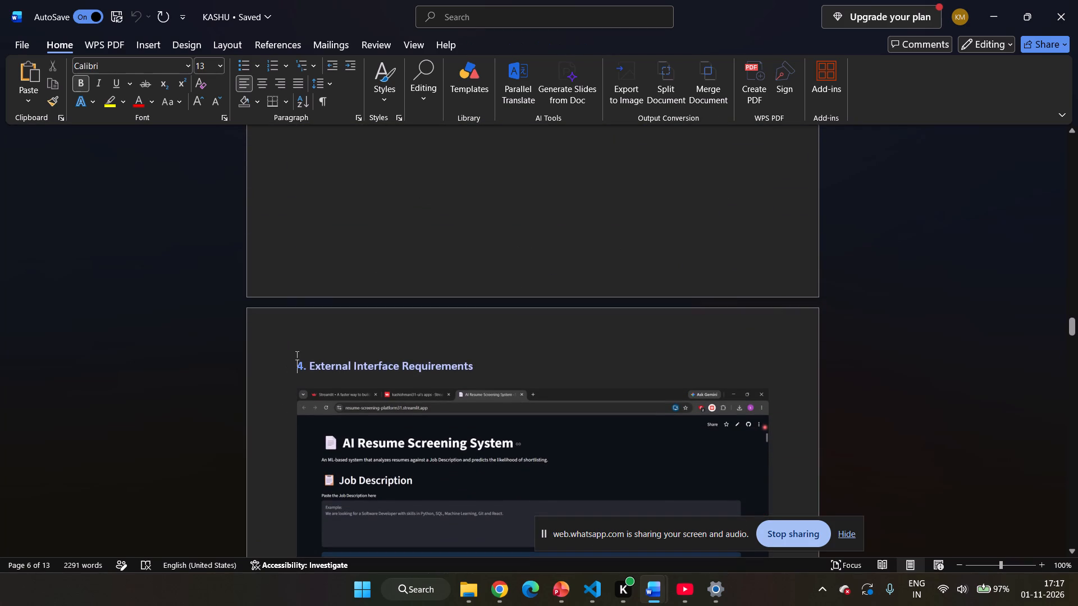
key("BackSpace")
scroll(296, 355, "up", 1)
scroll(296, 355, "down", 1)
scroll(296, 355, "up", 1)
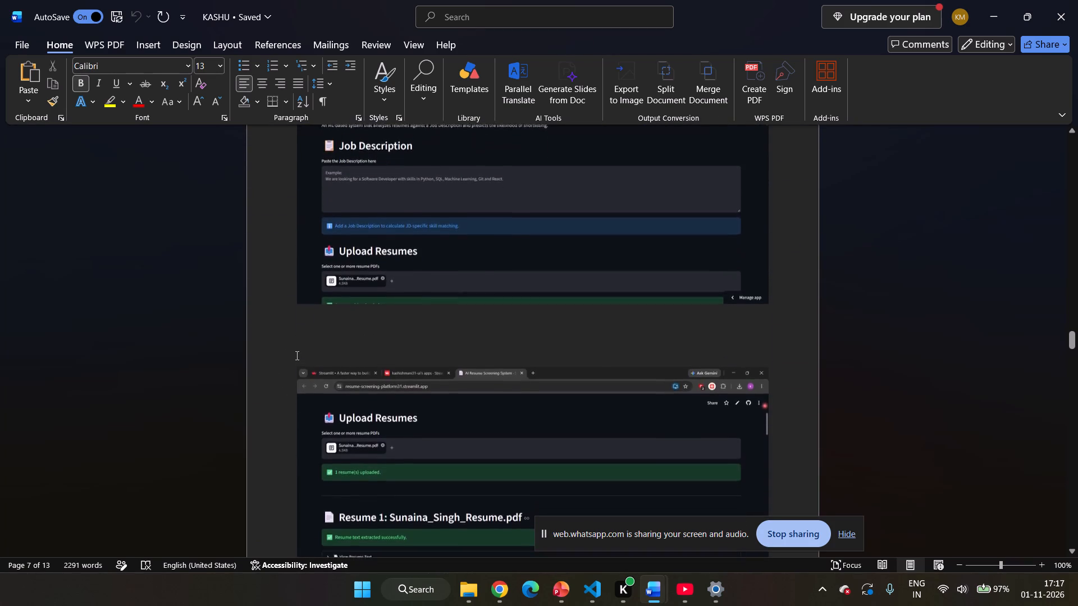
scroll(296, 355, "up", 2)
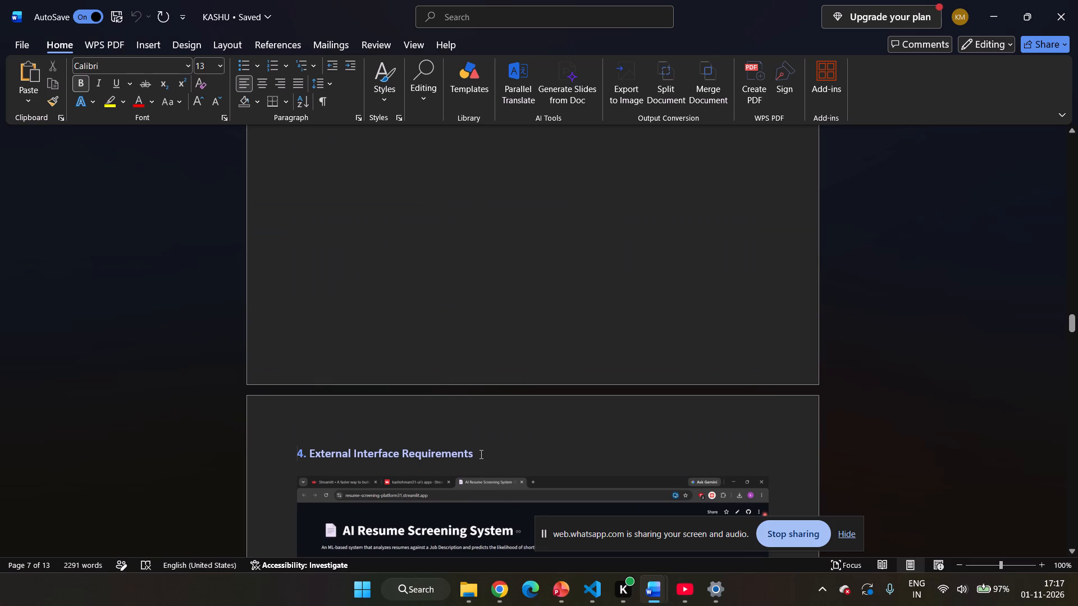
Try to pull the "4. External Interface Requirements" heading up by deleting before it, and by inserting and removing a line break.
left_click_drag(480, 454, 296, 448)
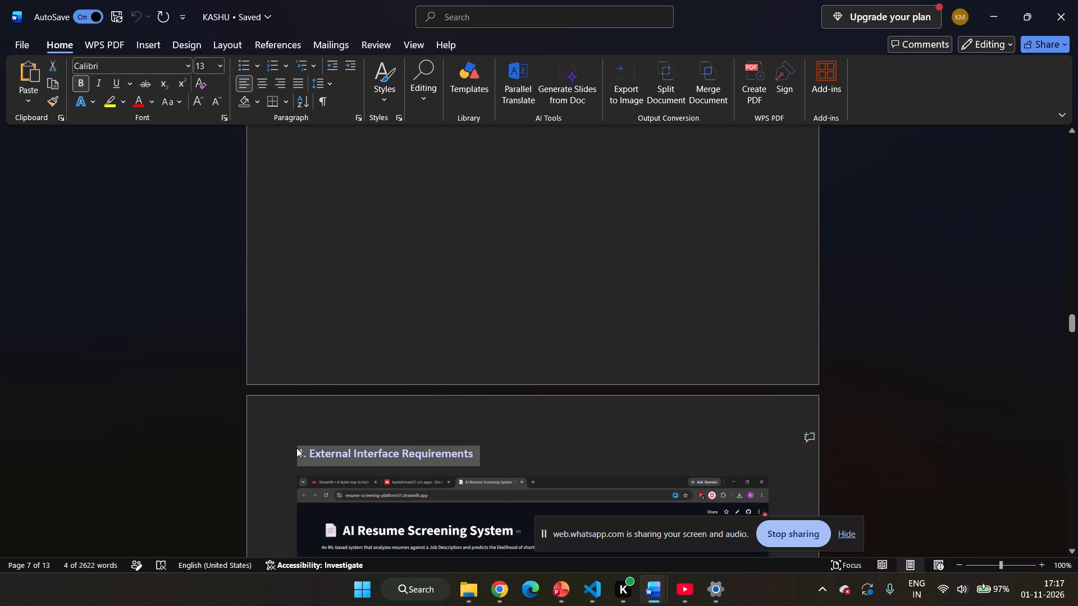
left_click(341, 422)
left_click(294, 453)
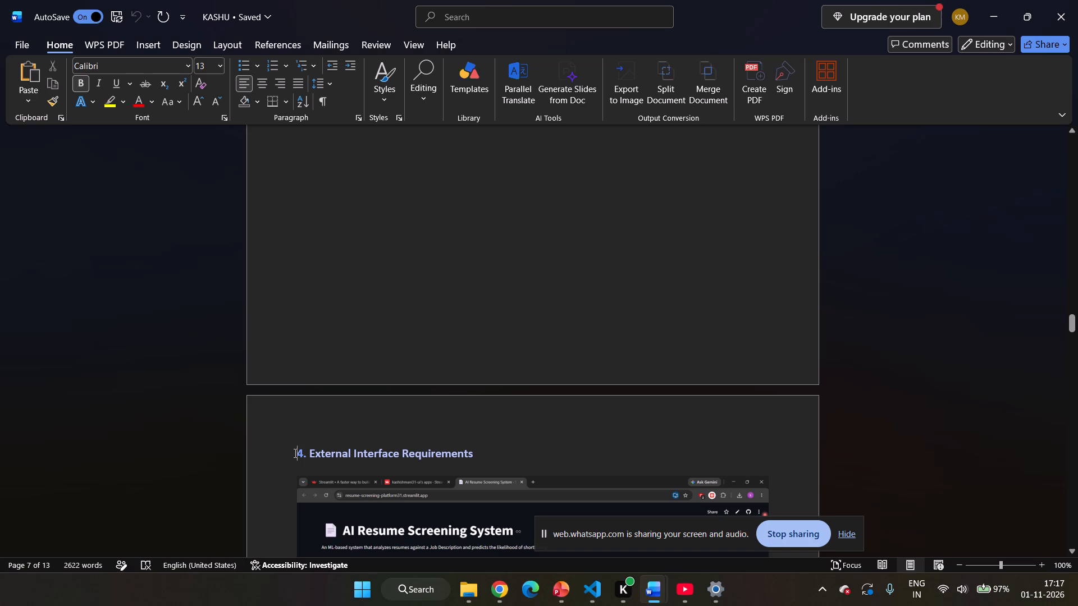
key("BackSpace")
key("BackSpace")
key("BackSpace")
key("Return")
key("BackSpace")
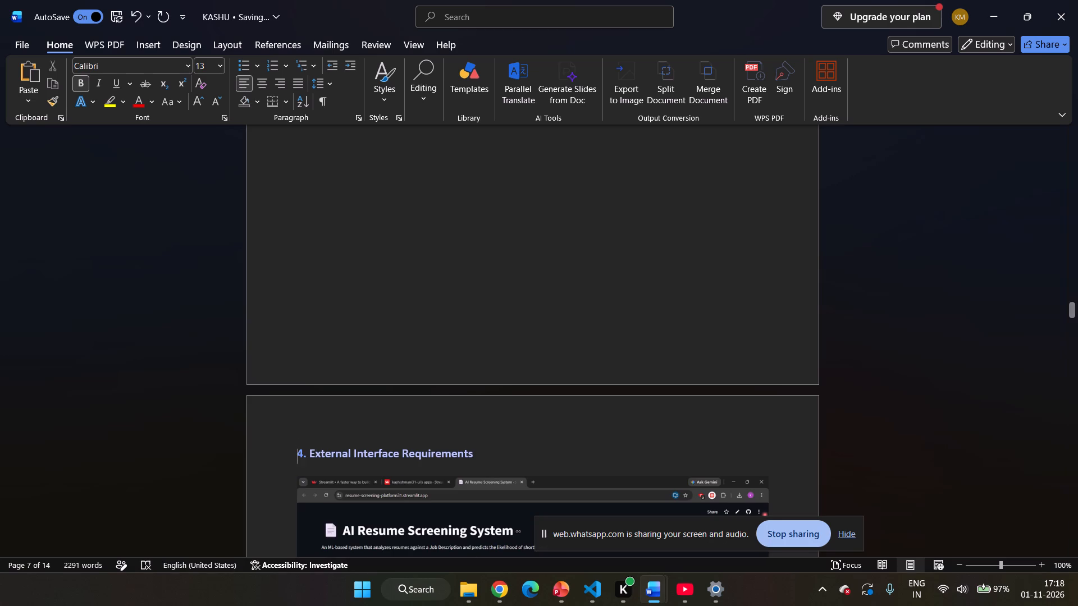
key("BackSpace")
Copy the "4. External Interface Requirements" heading text.
left_click_drag(483, 455, 293, 446)
key("ctrl+c")
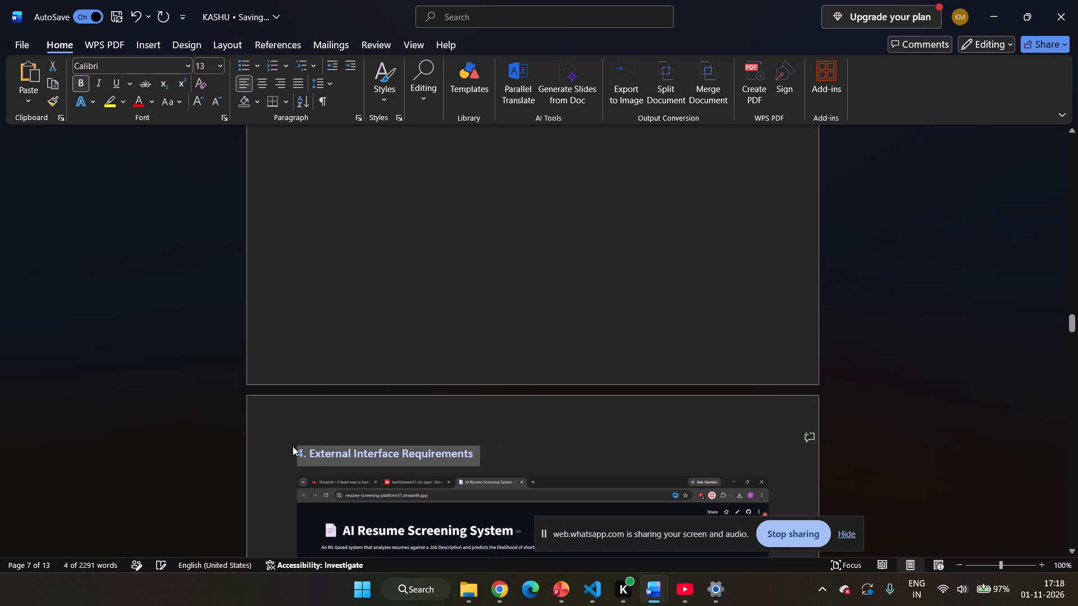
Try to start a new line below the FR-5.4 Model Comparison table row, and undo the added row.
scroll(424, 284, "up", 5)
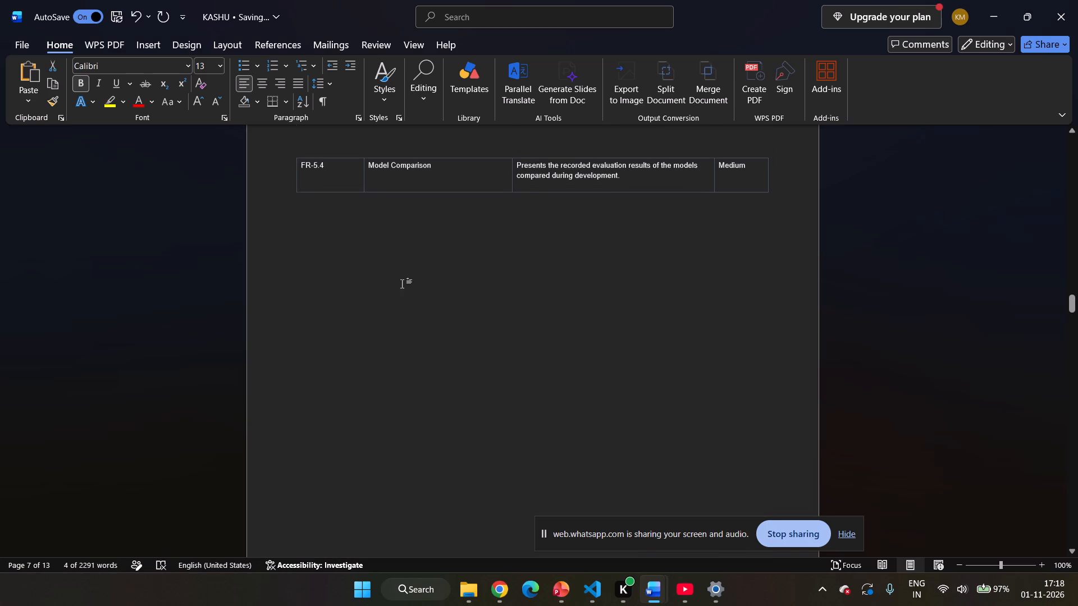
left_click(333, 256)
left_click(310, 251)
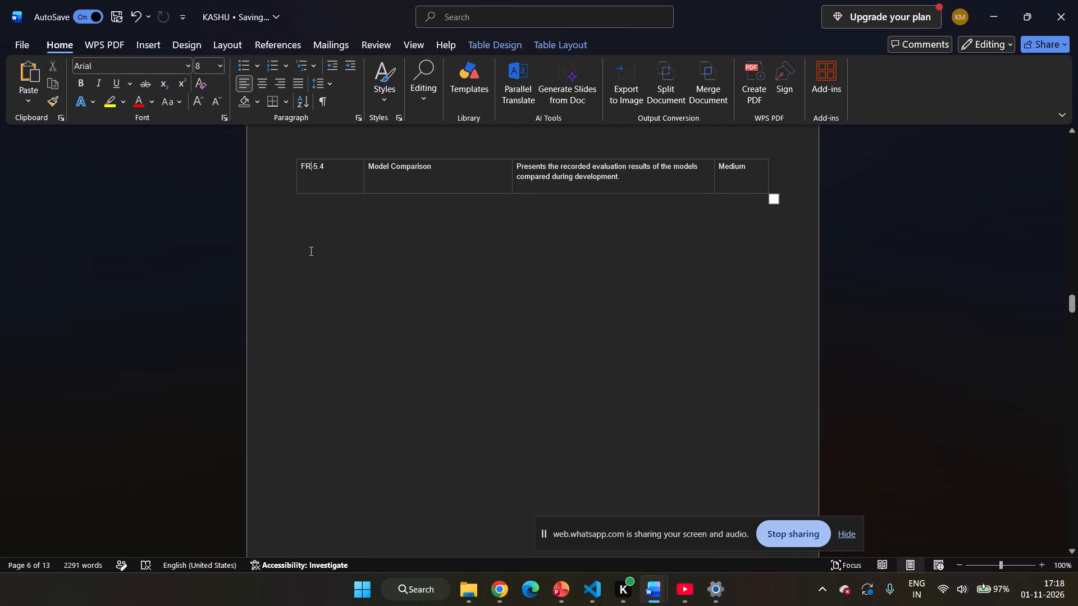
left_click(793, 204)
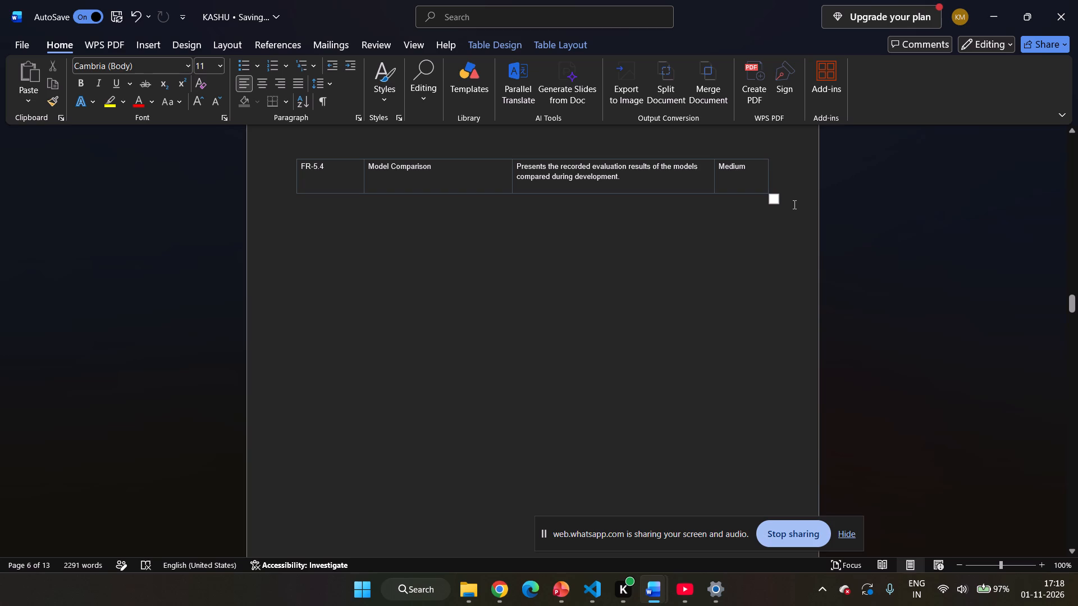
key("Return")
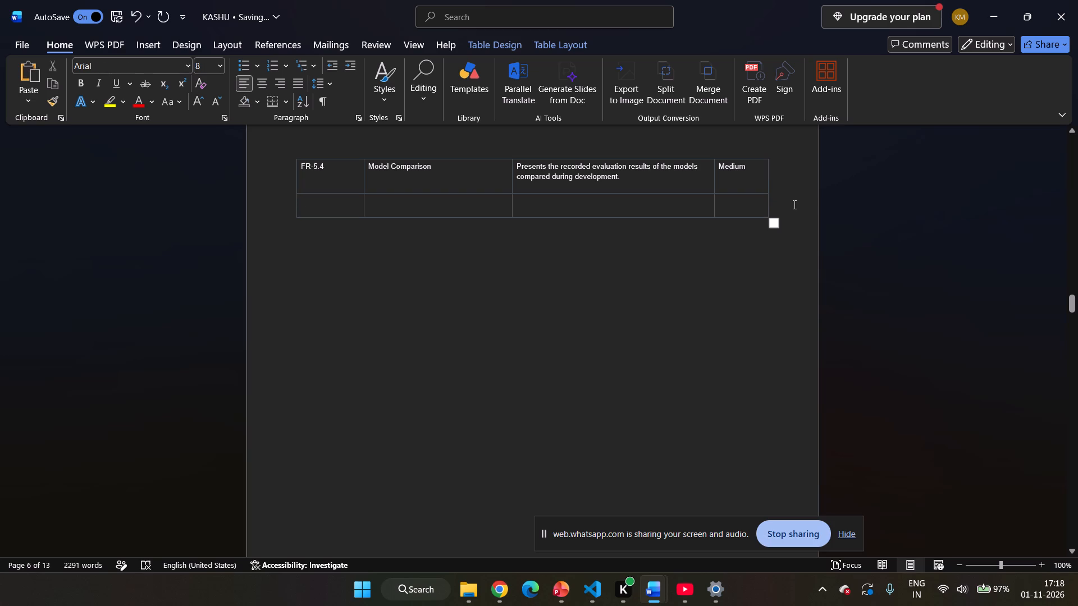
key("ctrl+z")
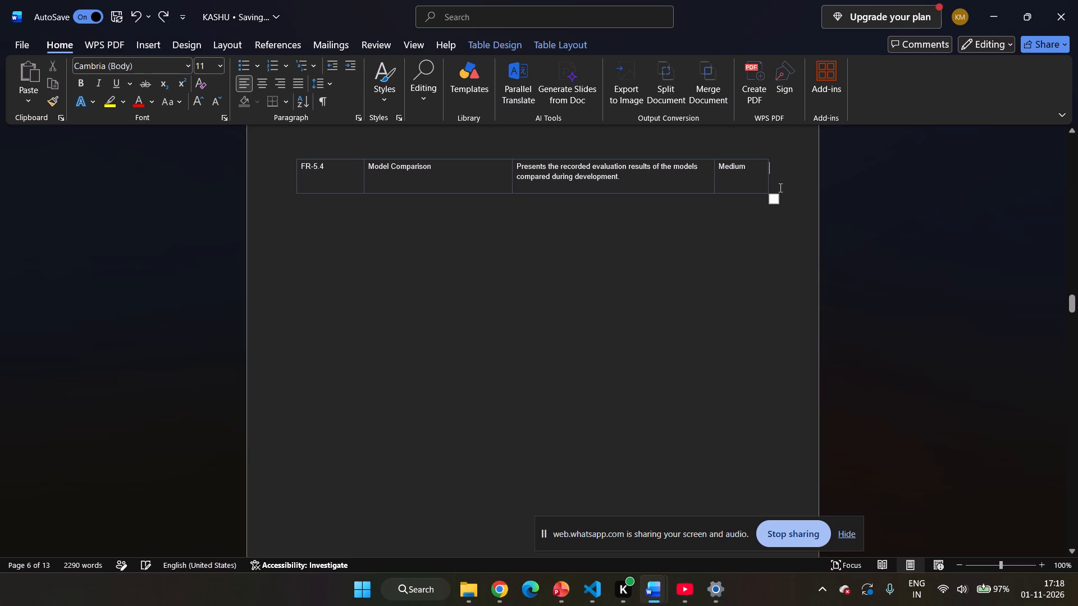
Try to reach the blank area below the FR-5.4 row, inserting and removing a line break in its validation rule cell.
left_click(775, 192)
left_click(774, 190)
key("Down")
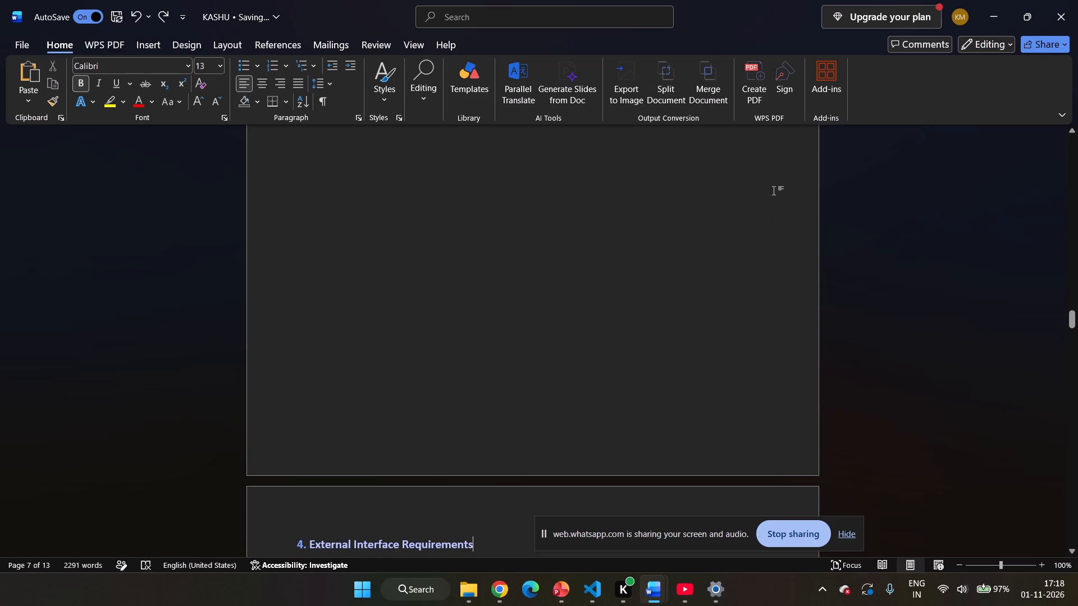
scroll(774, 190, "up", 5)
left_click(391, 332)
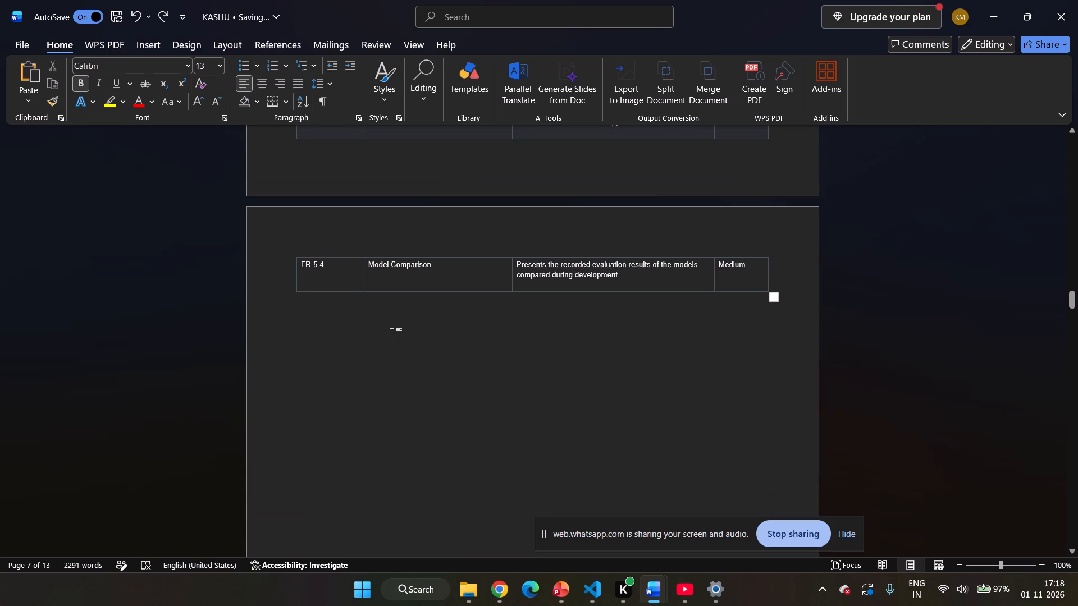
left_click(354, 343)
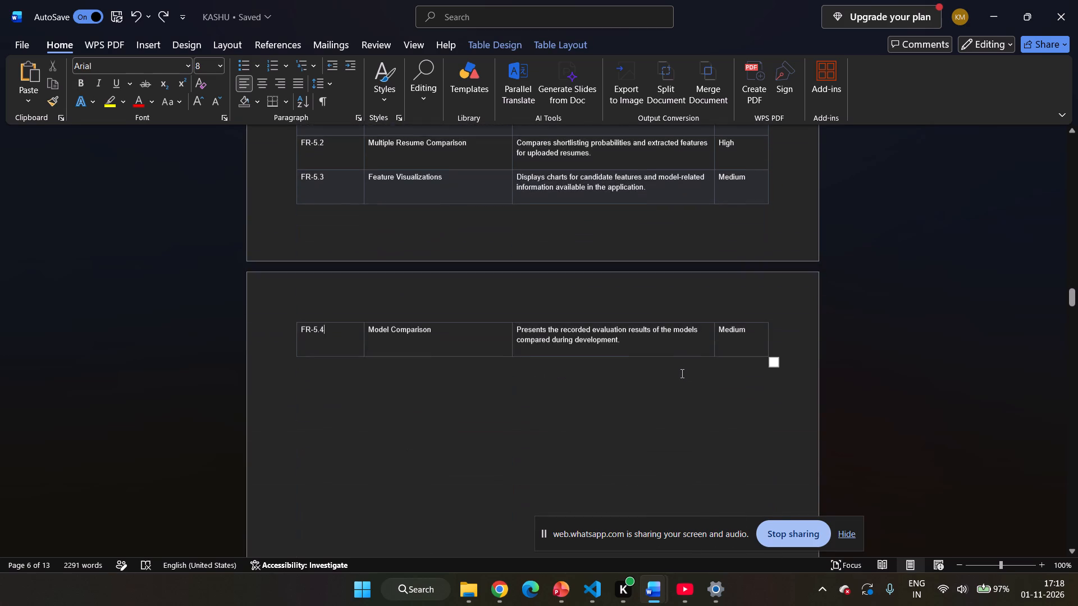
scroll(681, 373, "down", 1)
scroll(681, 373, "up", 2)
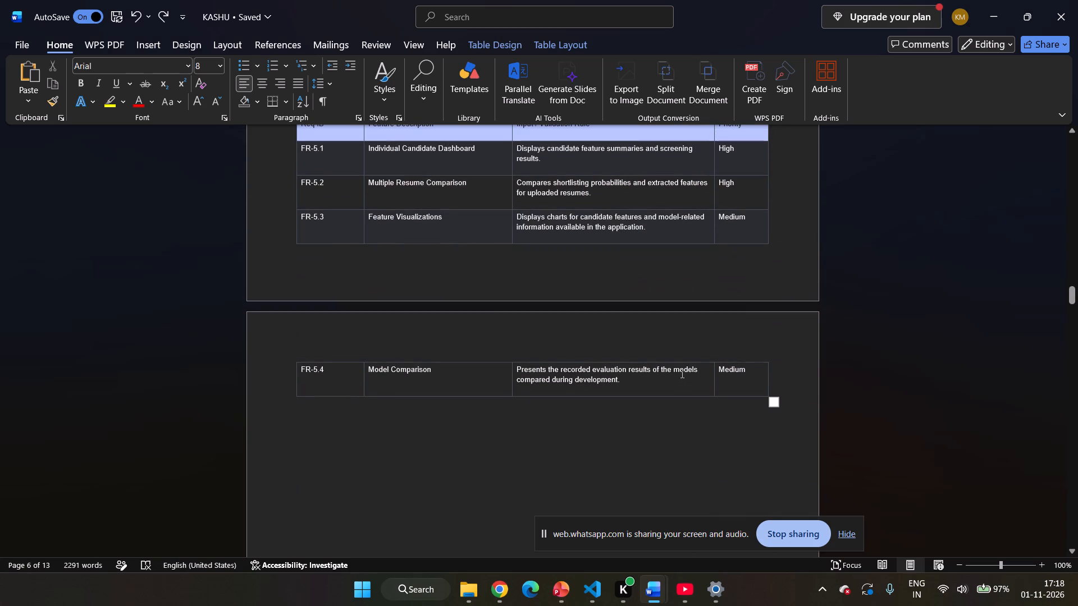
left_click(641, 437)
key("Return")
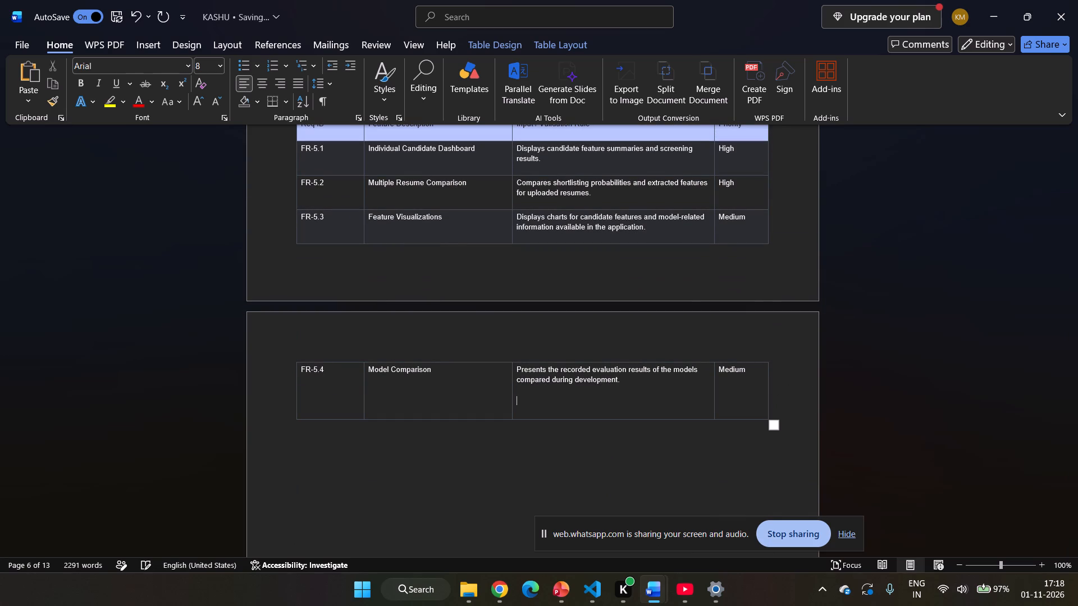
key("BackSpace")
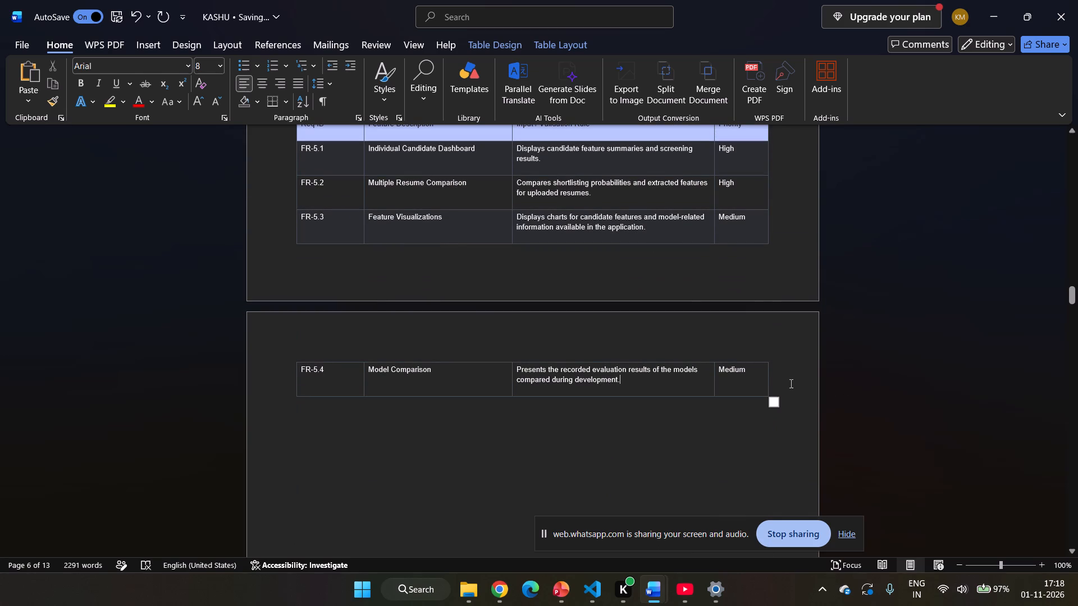
Examine the pages around the blank area between the FR-5.4 table row and the "4. External Interface Requirements" heading.
left_click(788, 383)
key("Down")
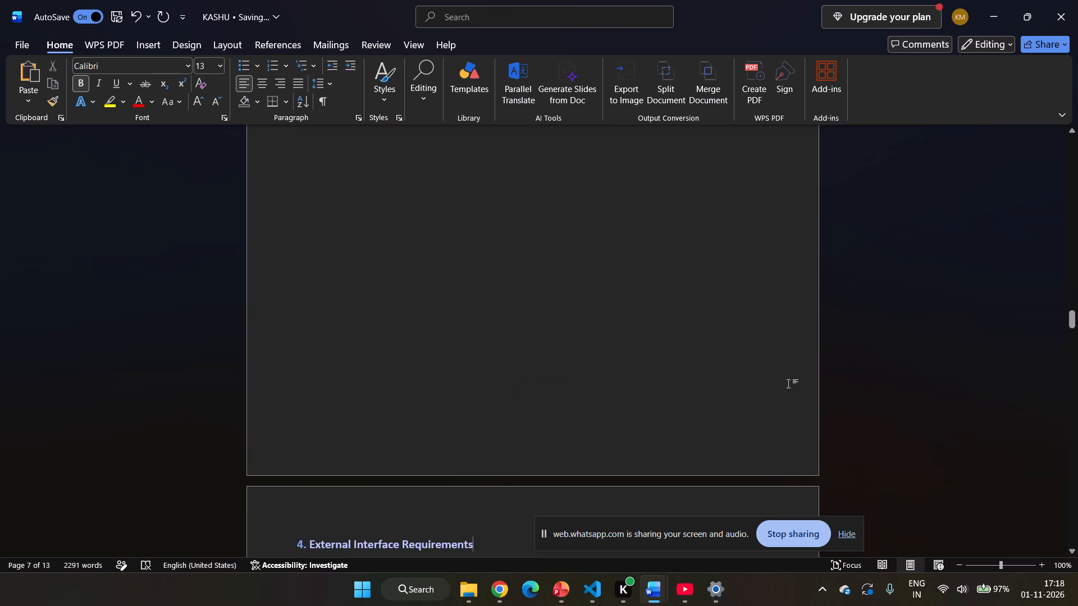
scroll(788, 383, "down", 11)
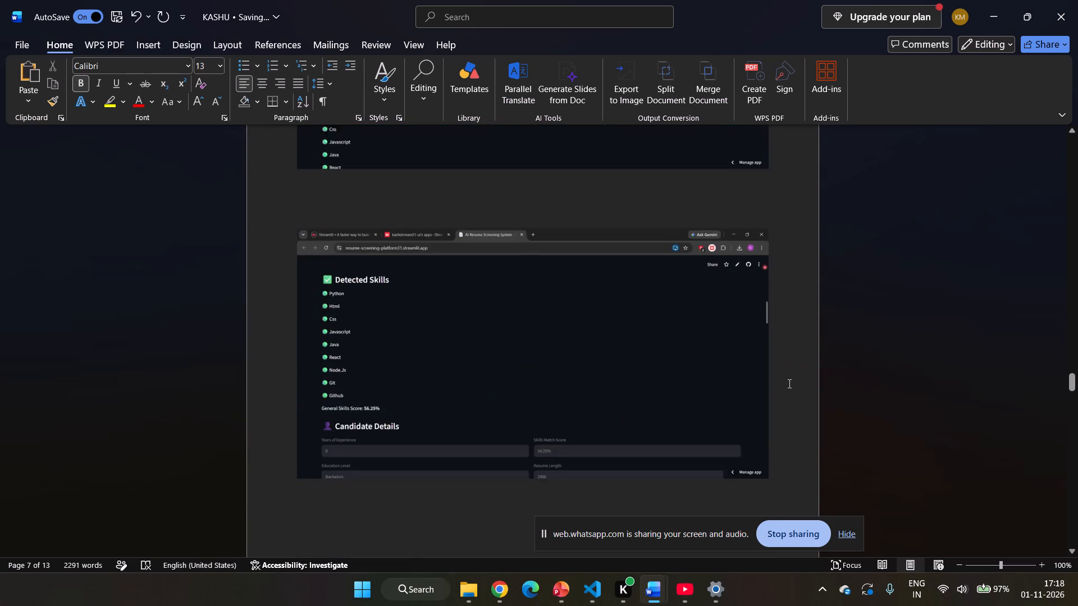
scroll(788, 383, "up", 3)
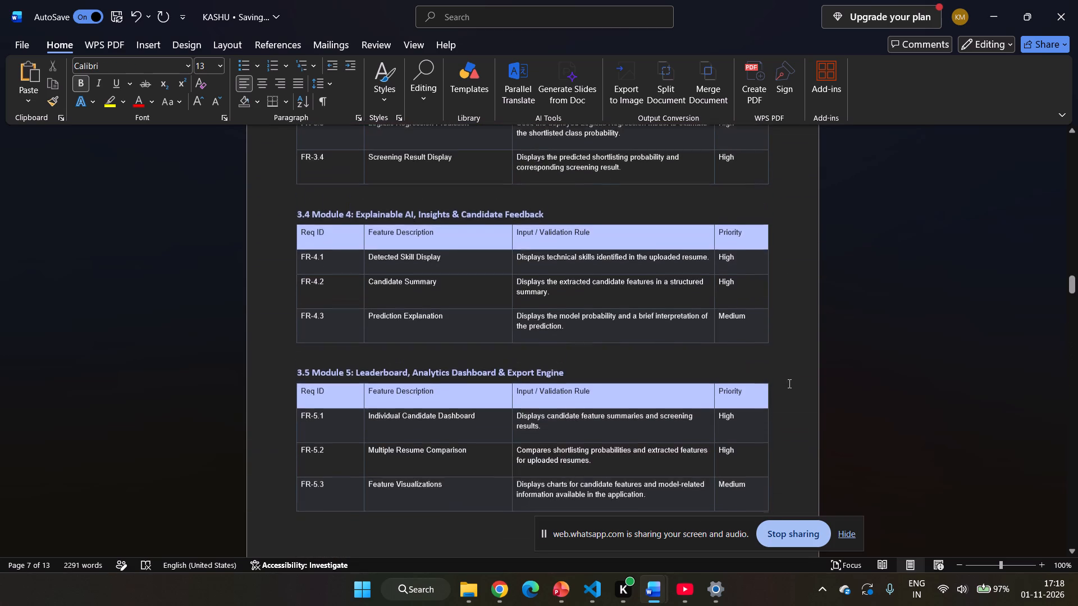
scroll(788, 383, "up", 3)
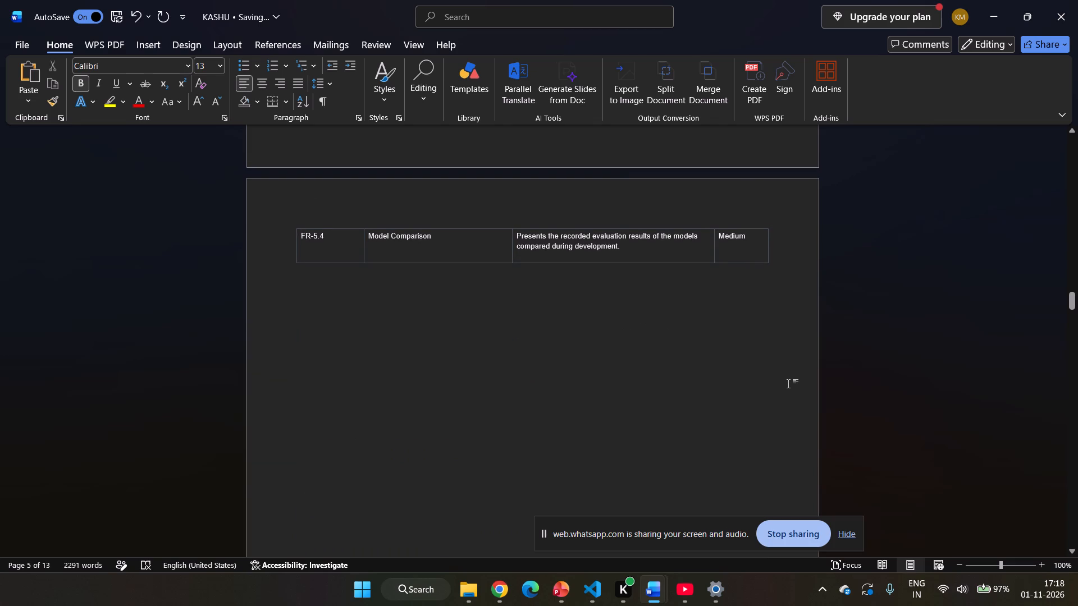
scroll(788, 383, "down", 2)
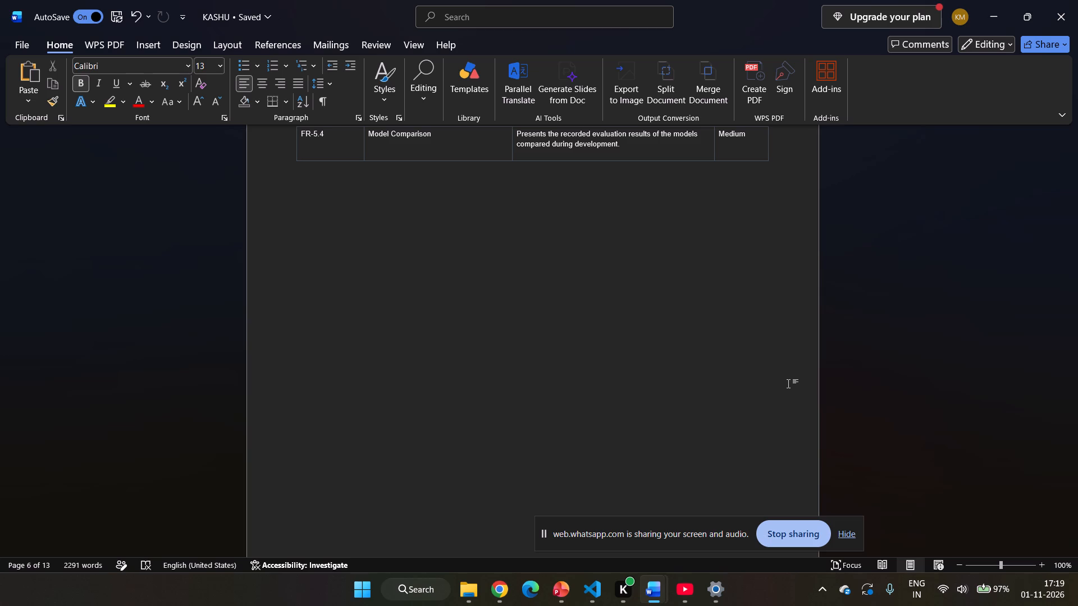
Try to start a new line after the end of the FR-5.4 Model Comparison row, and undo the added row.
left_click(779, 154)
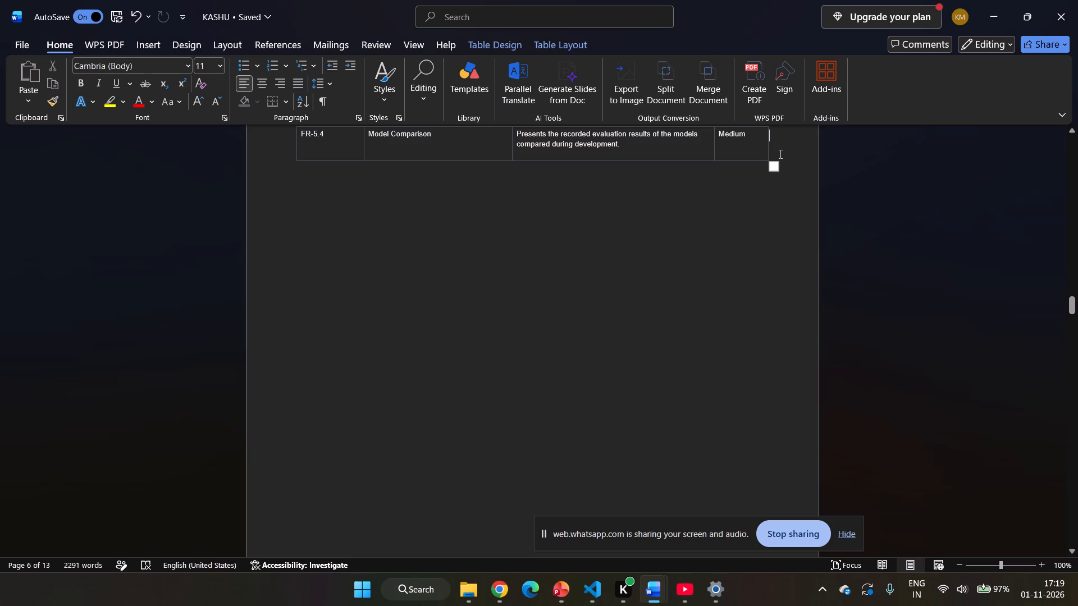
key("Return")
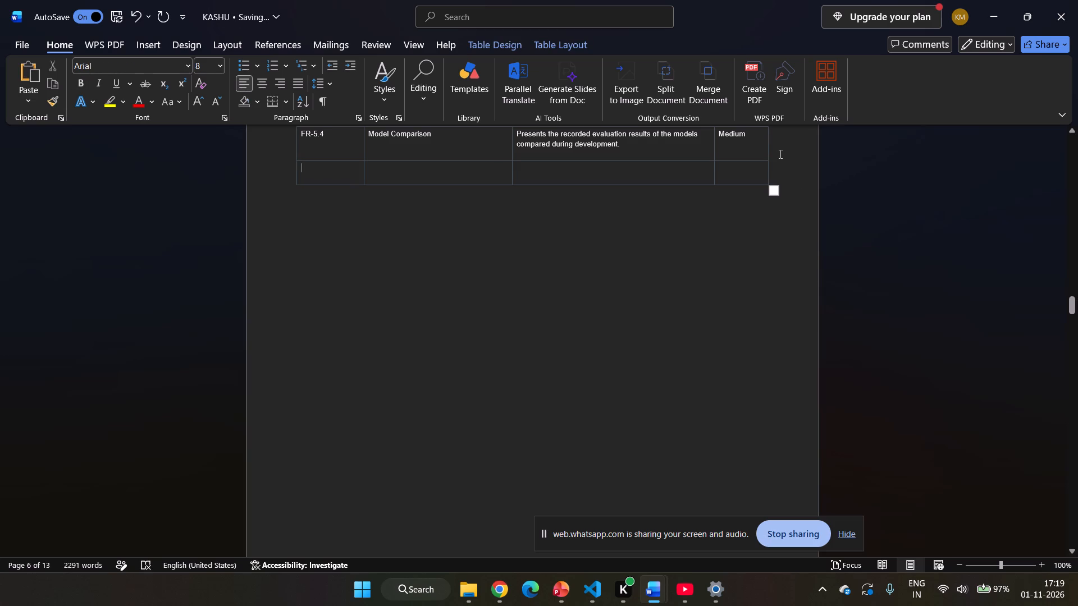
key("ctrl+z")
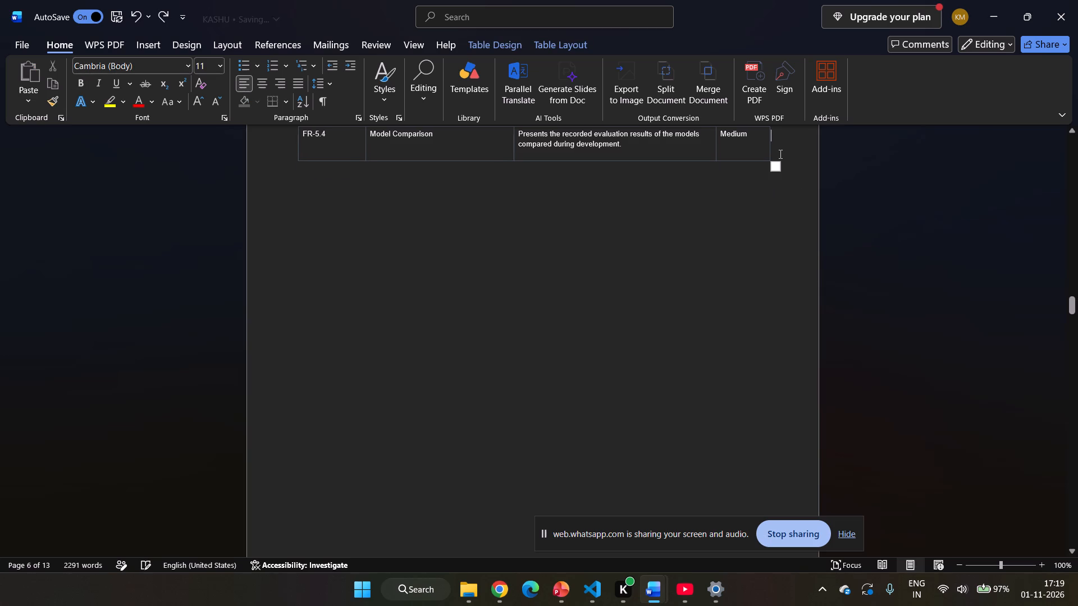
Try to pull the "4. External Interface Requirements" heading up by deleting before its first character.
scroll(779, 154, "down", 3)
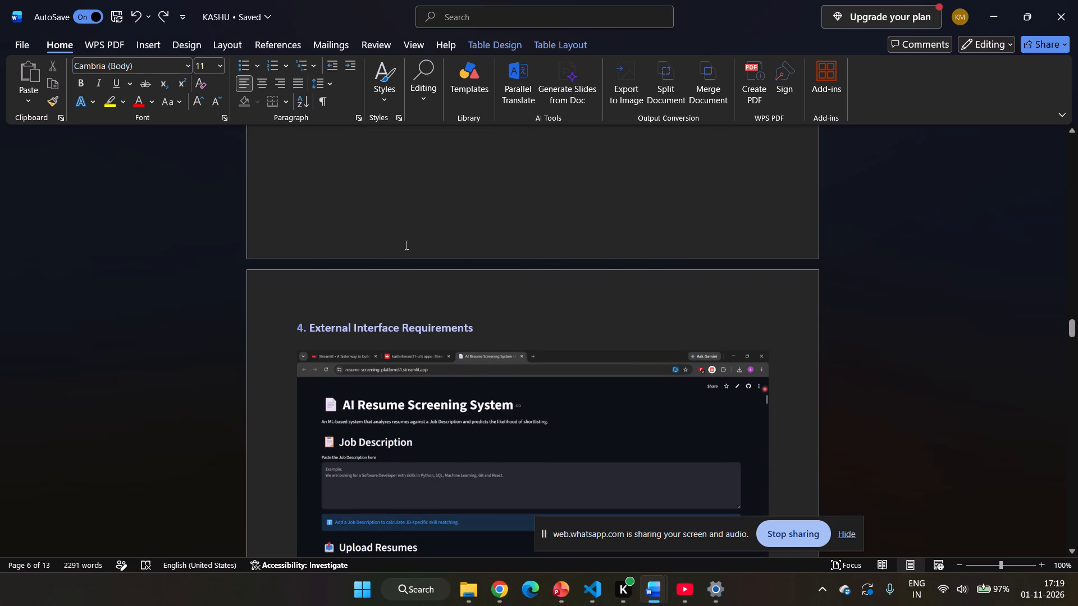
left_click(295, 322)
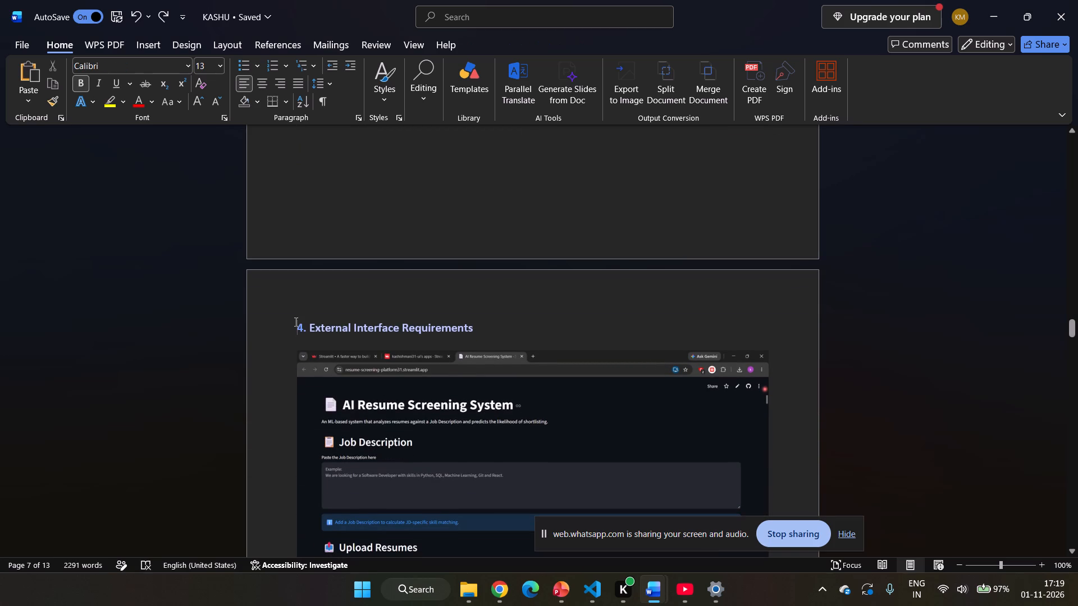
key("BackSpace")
Show the paragraph marks and other hidden formatting symbols in the document.
scroll(295, 322, "up", 5)
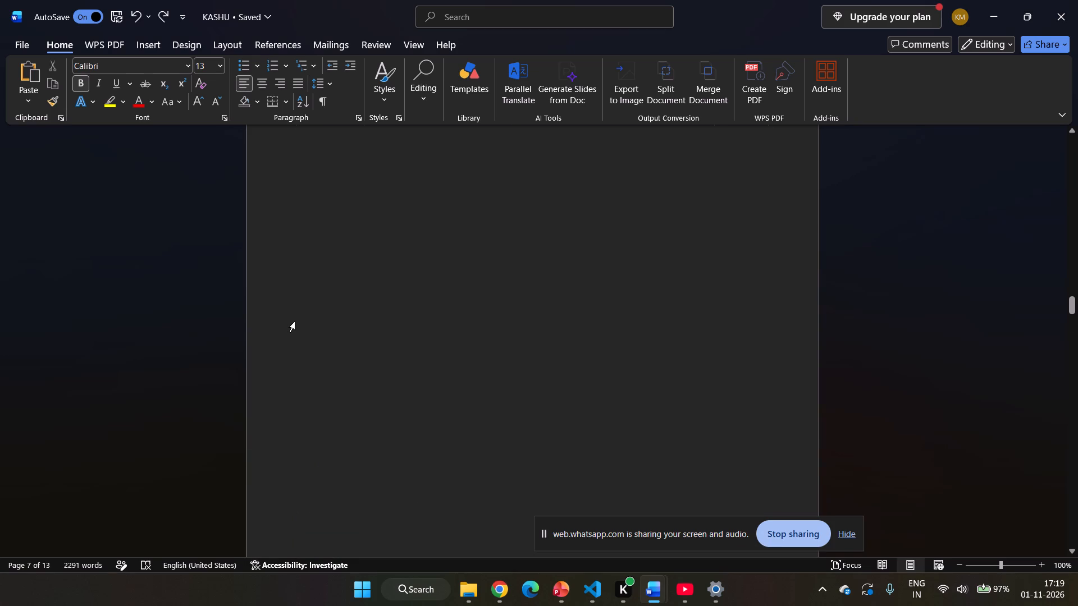
scroll(295, 322, "up", 1)
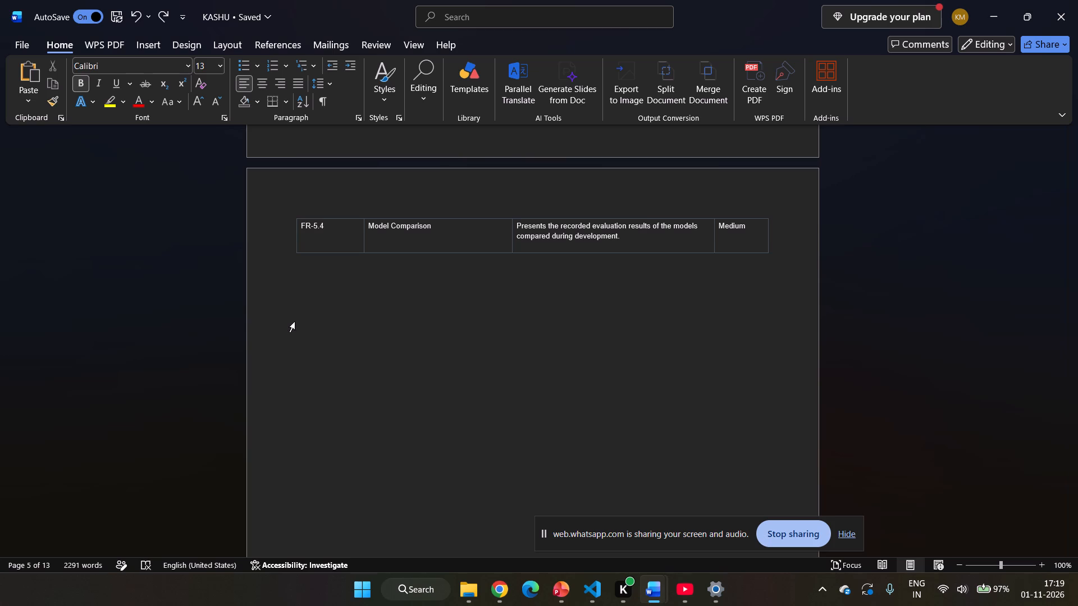
scroll(298, 372, "down", 3)
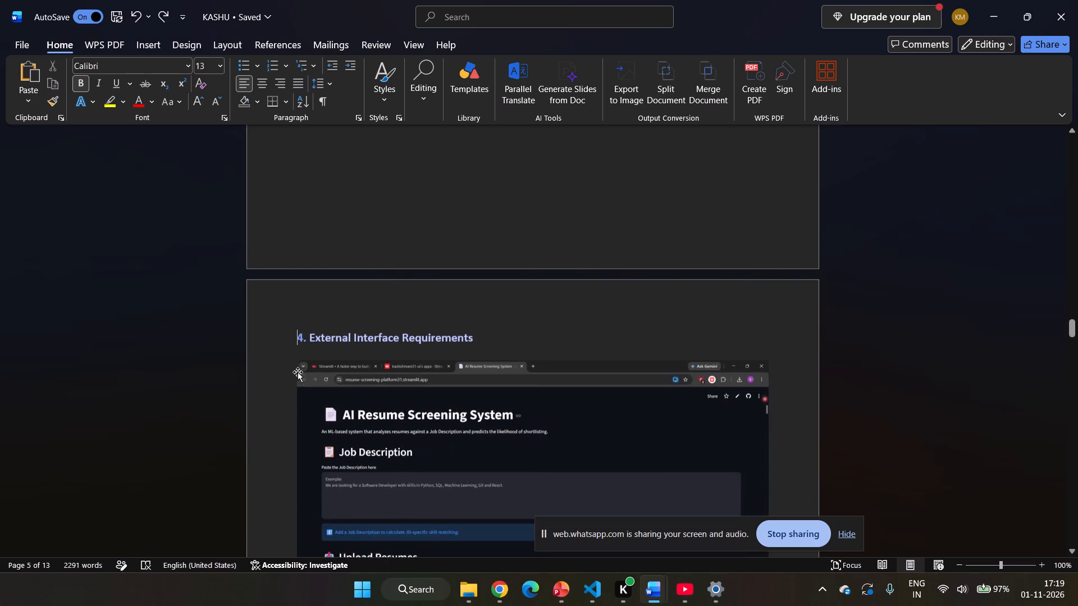
scroll(298, 372, "down", 1)
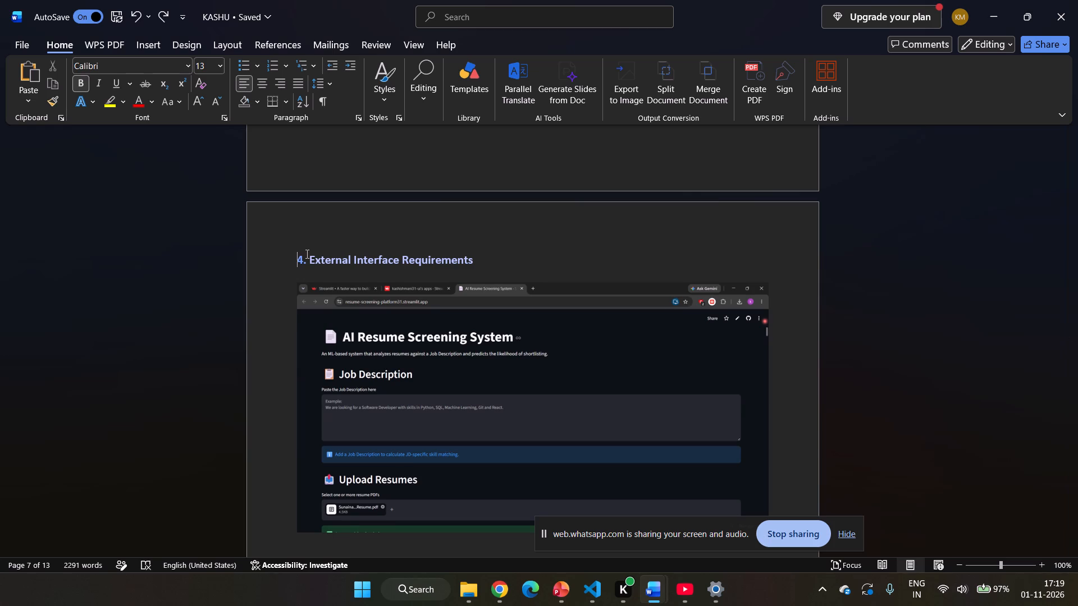
key("ctrl+shift+8")
Examine the formatting marks from the FR-5.4 row through the blank area to the "4. External Interface Requirements" heading.
scroll(306, 254, "up", 1)
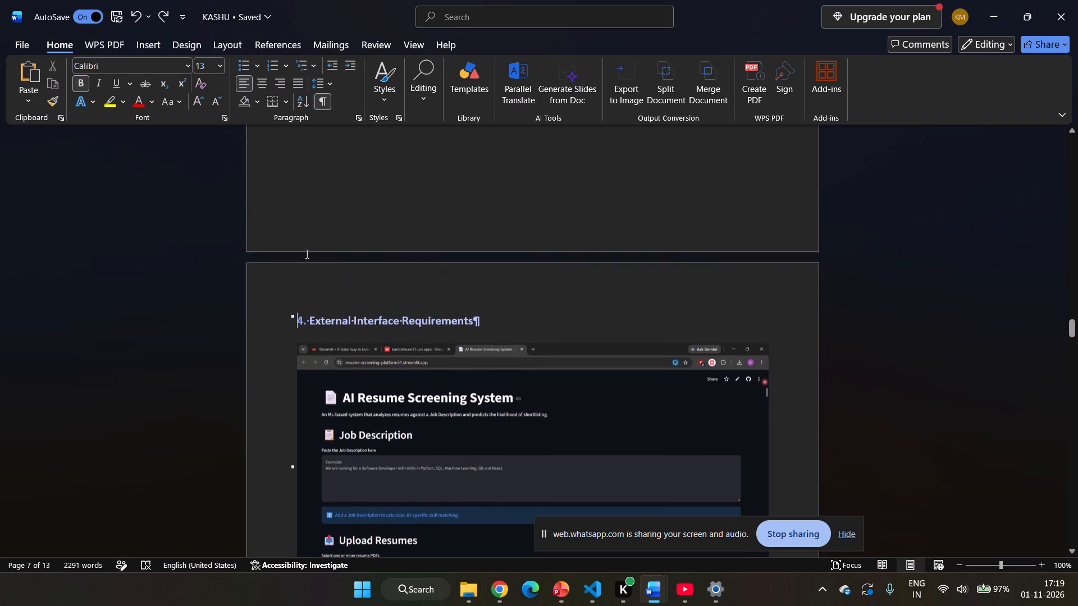
scroll(306, 254, "up", 2)
scroll(306, 254, "down", 2)
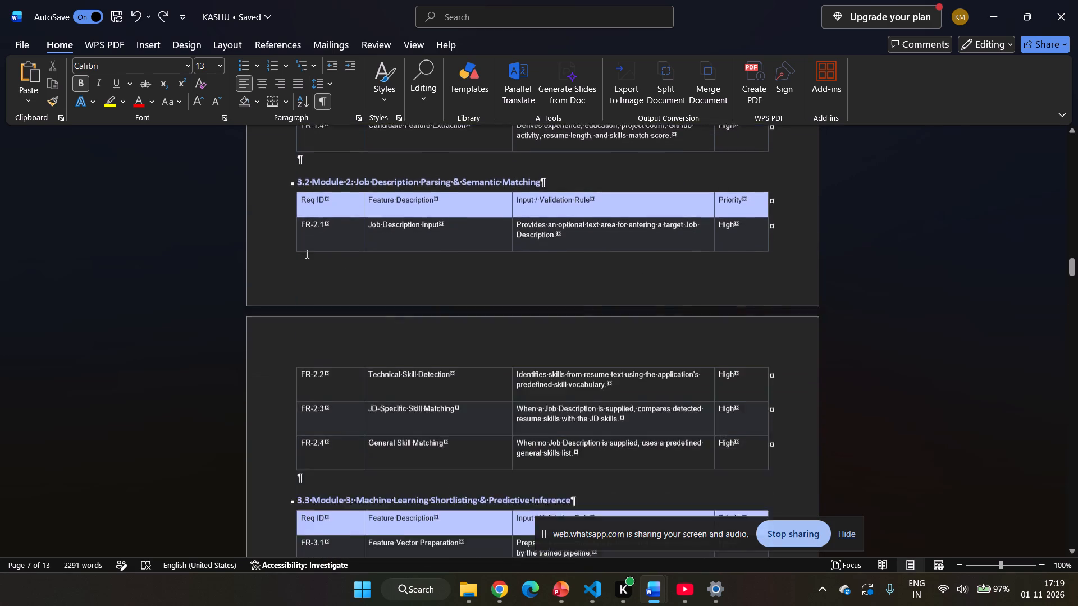
scroll(306, 254, "down", 6)
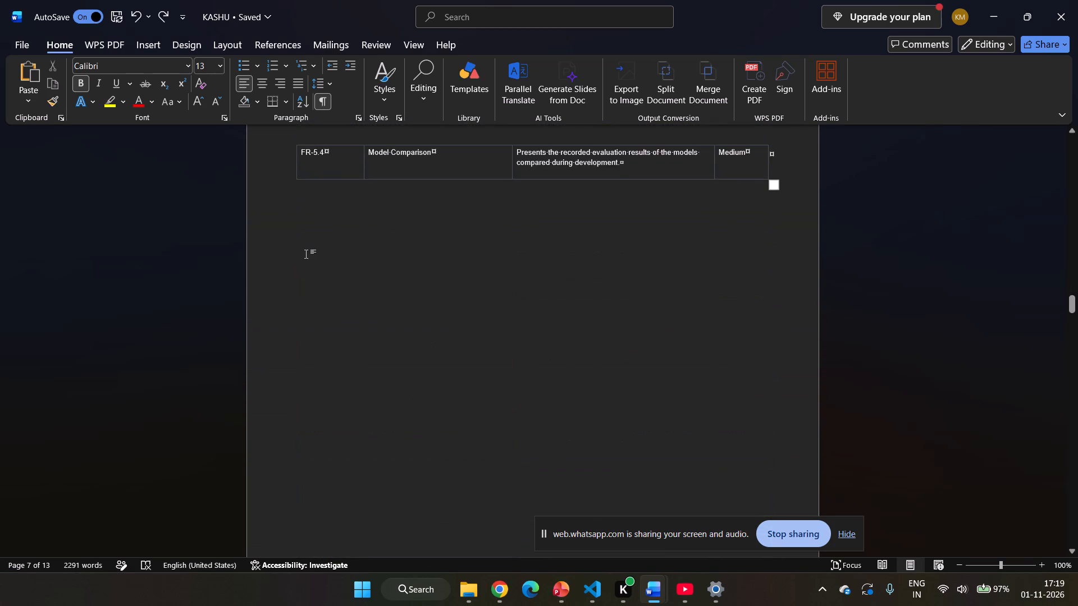
scroll(306, 254, "down", 5)
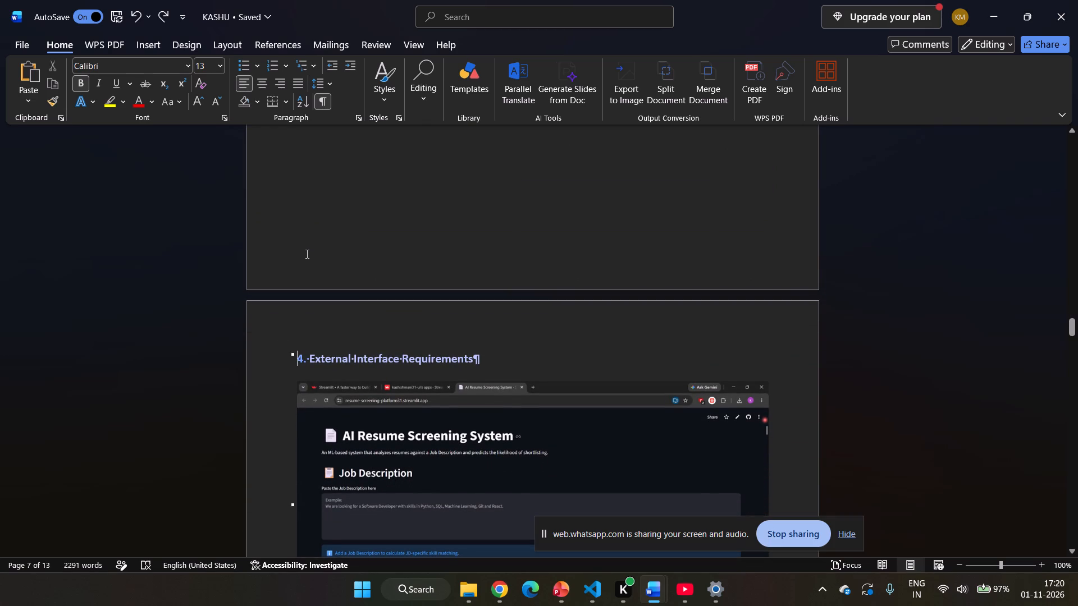
scroll(306, 254, "up", 1)
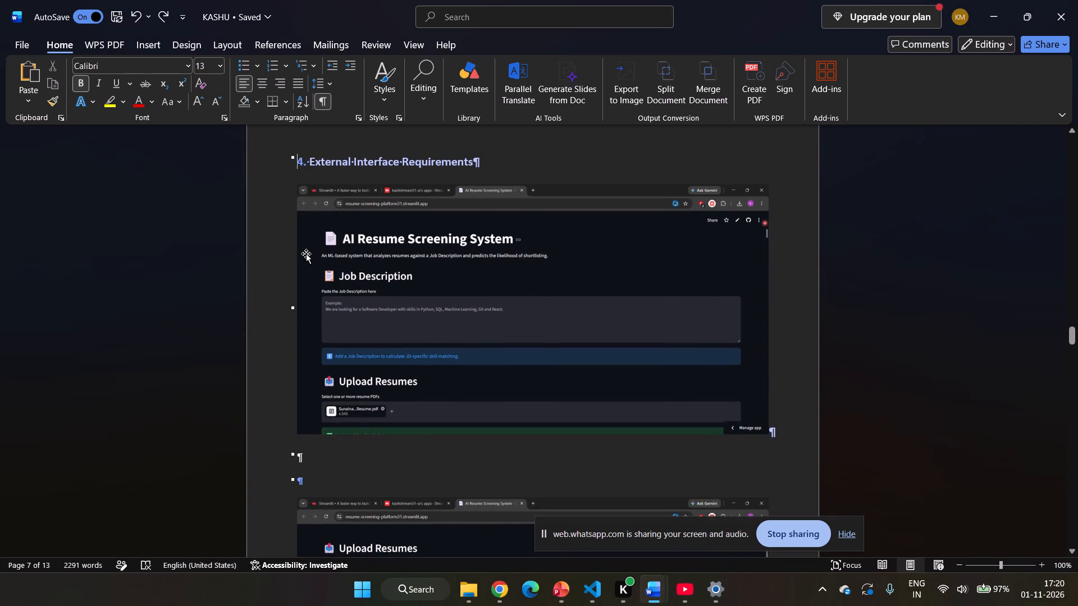
scroll(306, 254, "up", 1)
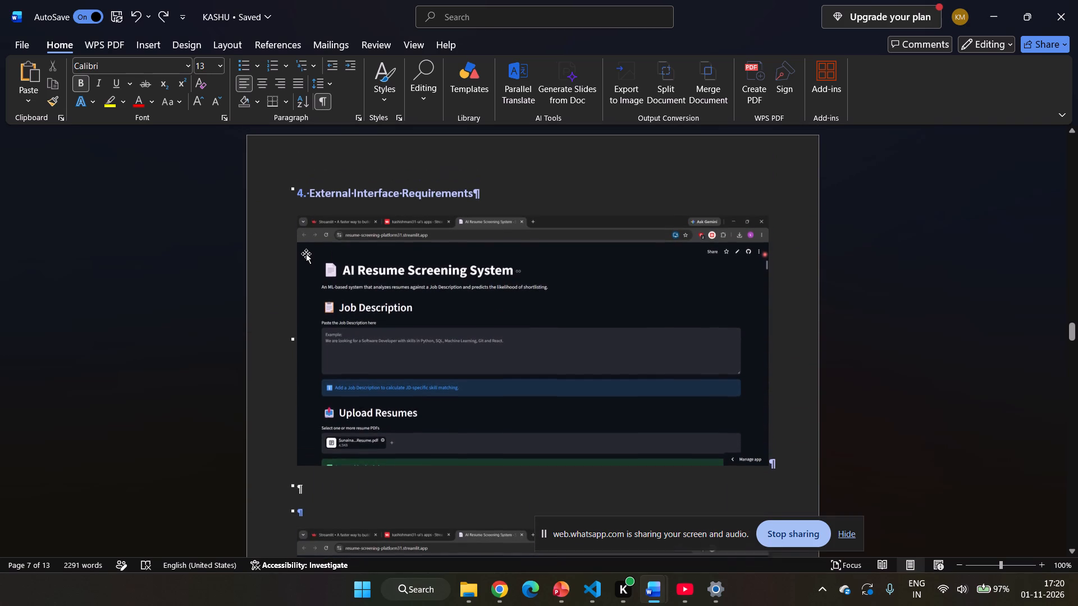
scroll(306, 254, "up", 2)
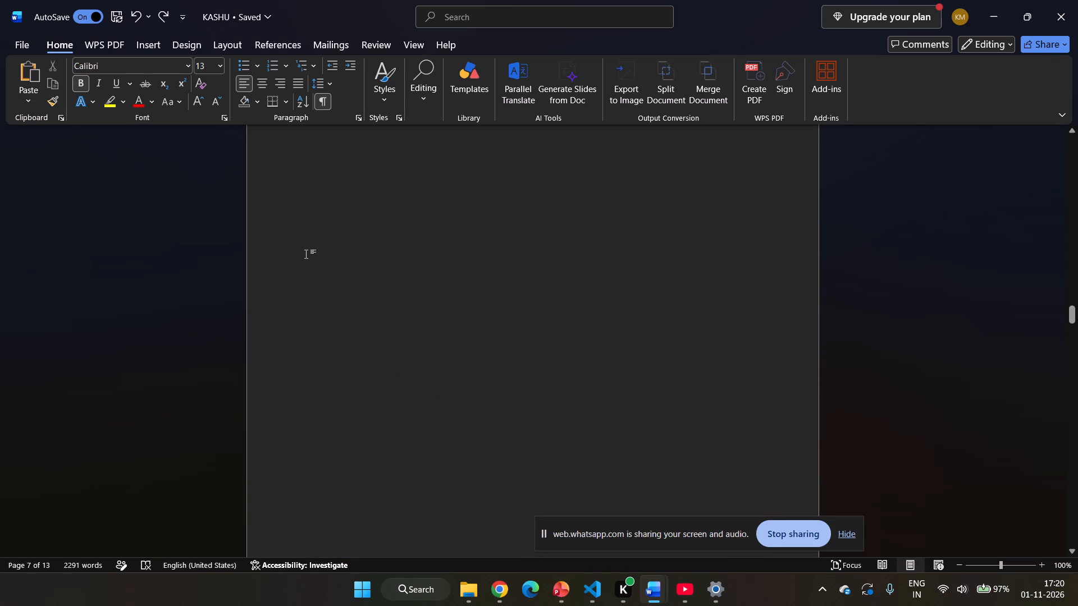
scroll(306, 254, "up", 1)
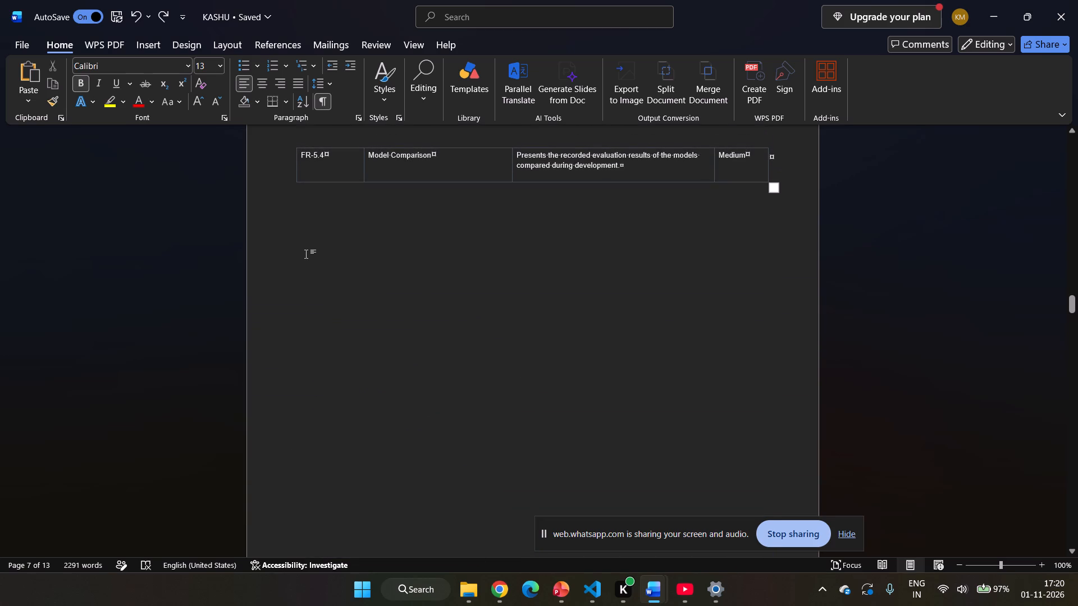
scroll(306, 254, "up", 1)
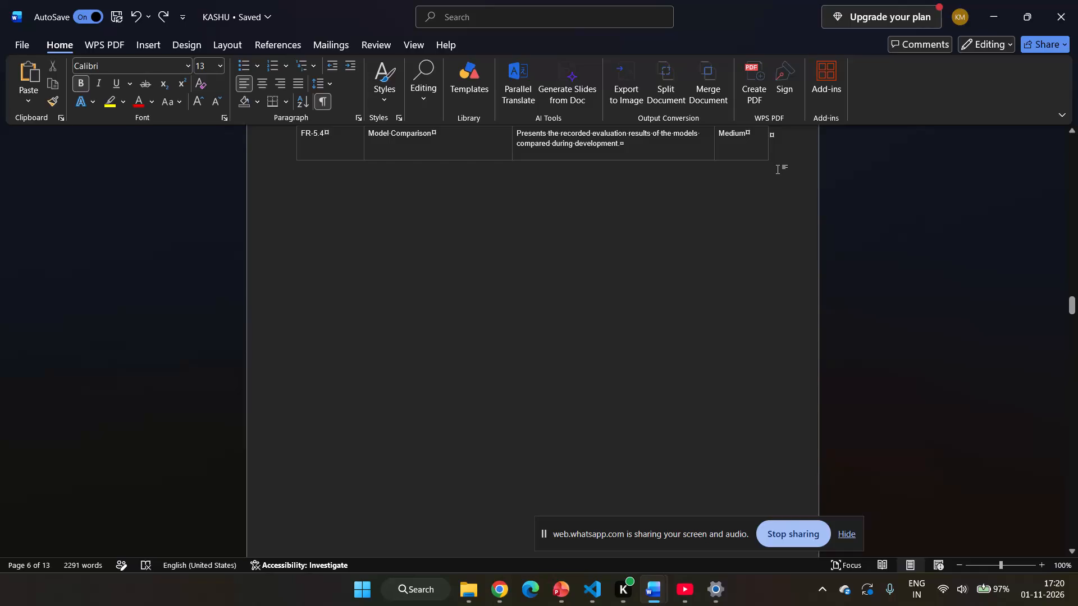
left_click(771, 135)
scroll(771, 135, "down", 1)
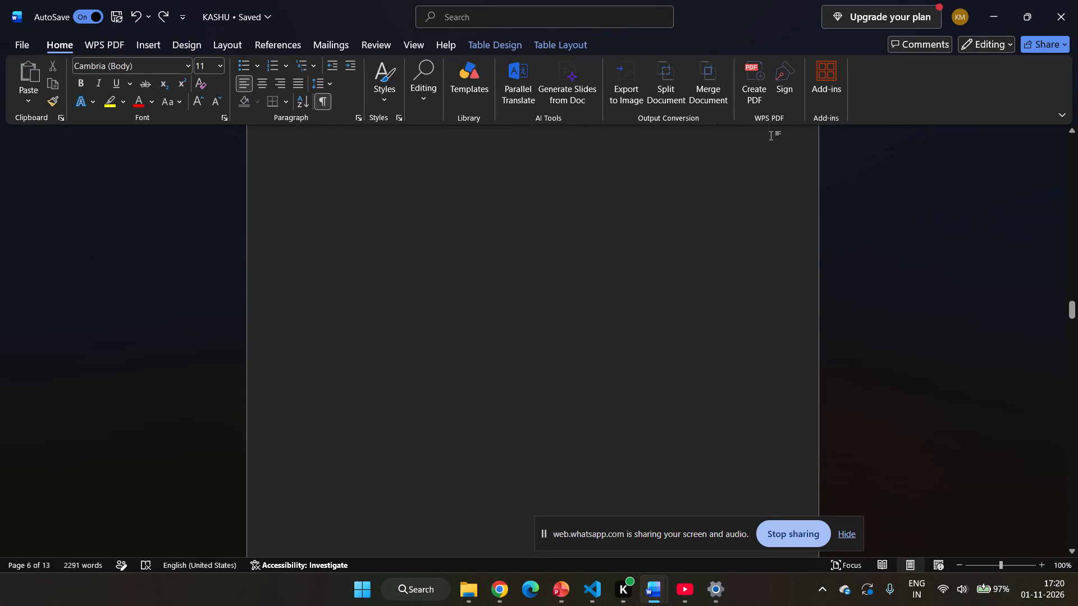
scroll(771, 135, "down", 2)
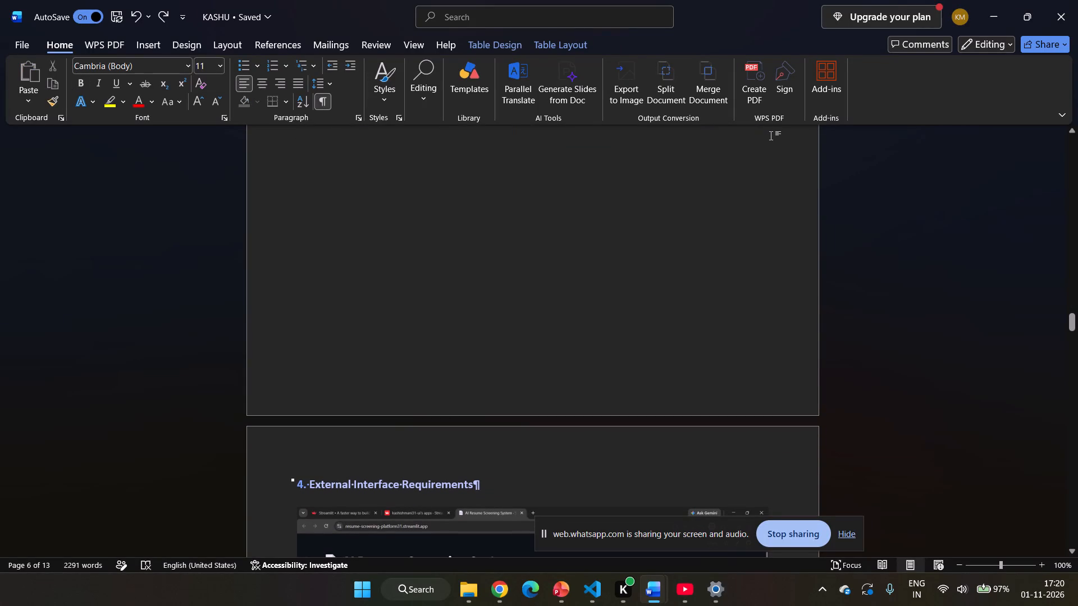
scroll(771, 135, "down", 1)
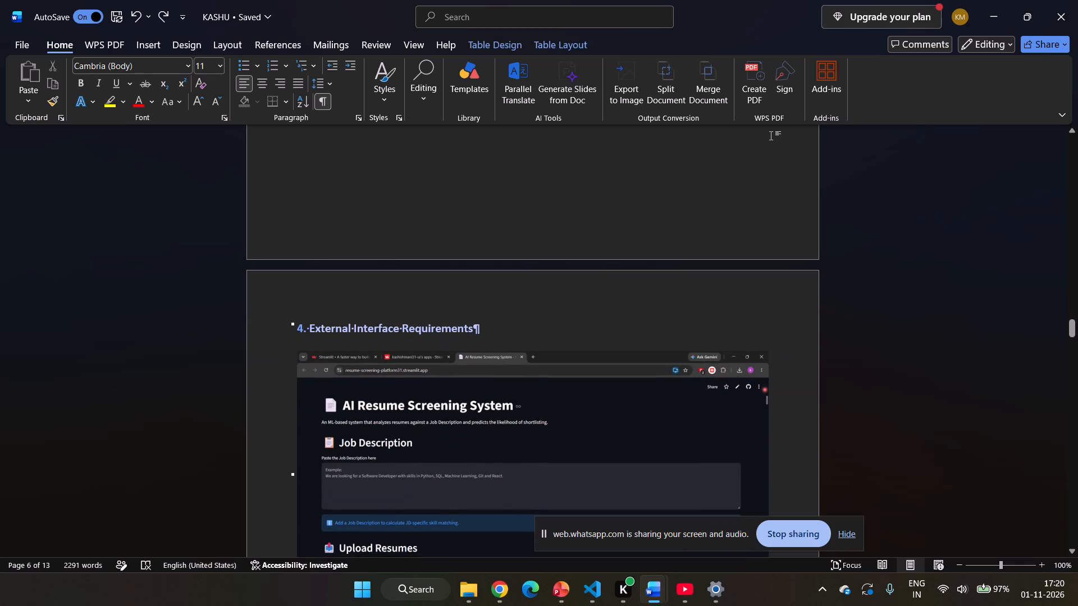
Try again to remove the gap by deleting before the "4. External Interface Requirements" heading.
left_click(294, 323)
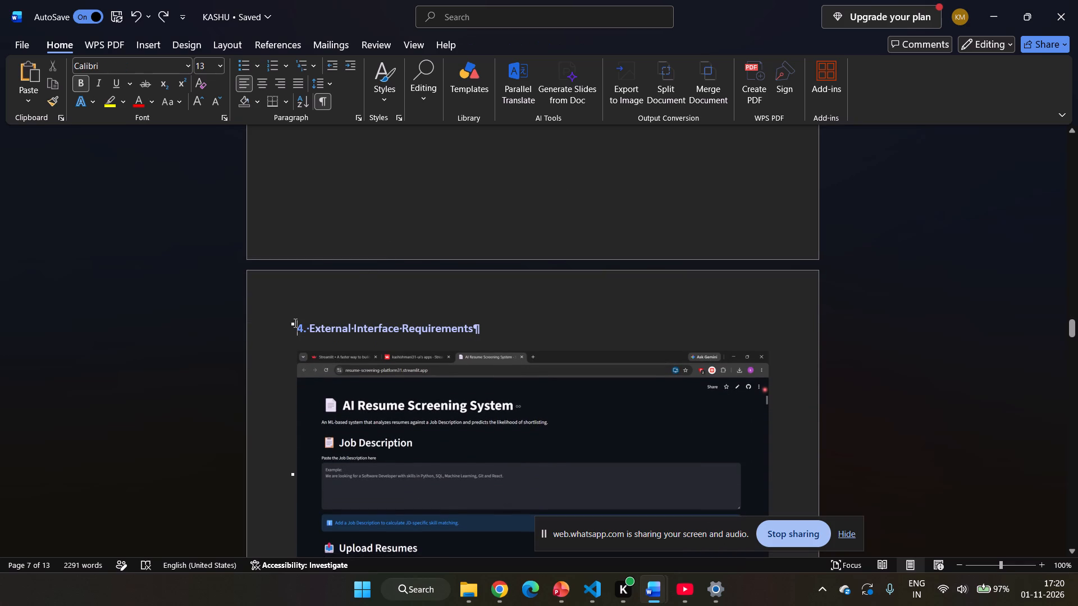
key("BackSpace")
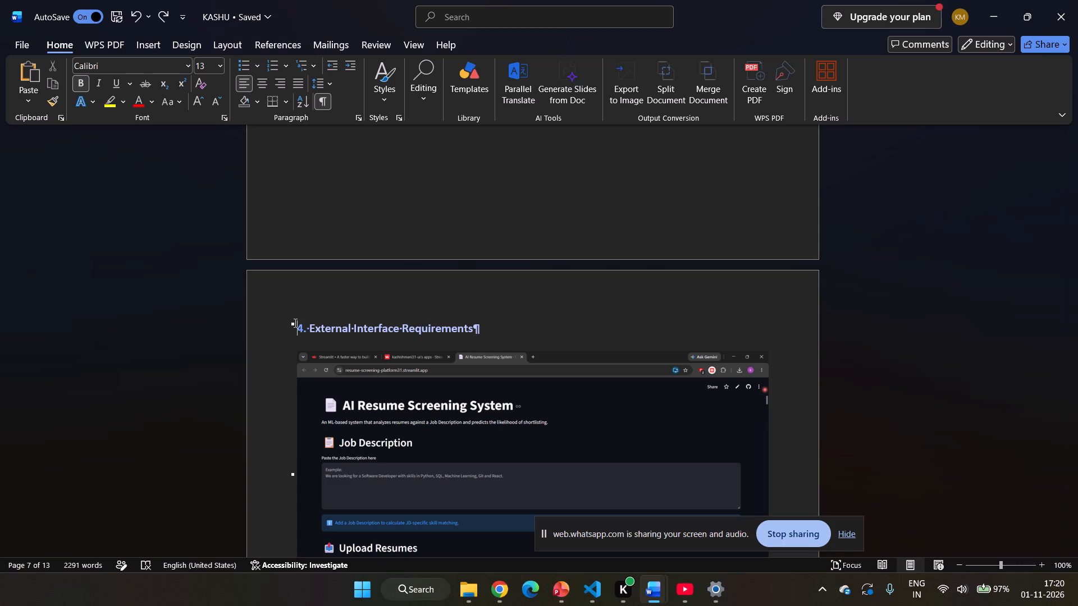
Select the whole "4. External Interface Requirements" heading line, including its paragraph mark.
left_click(294, 323)
left_click(291, 323)
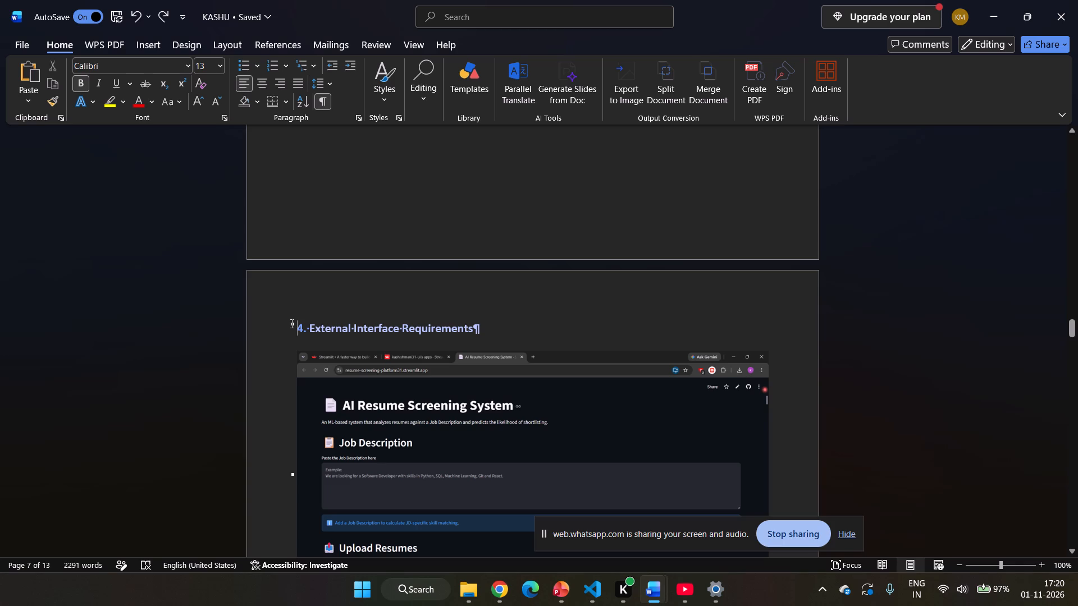
triple_click(291, 323)
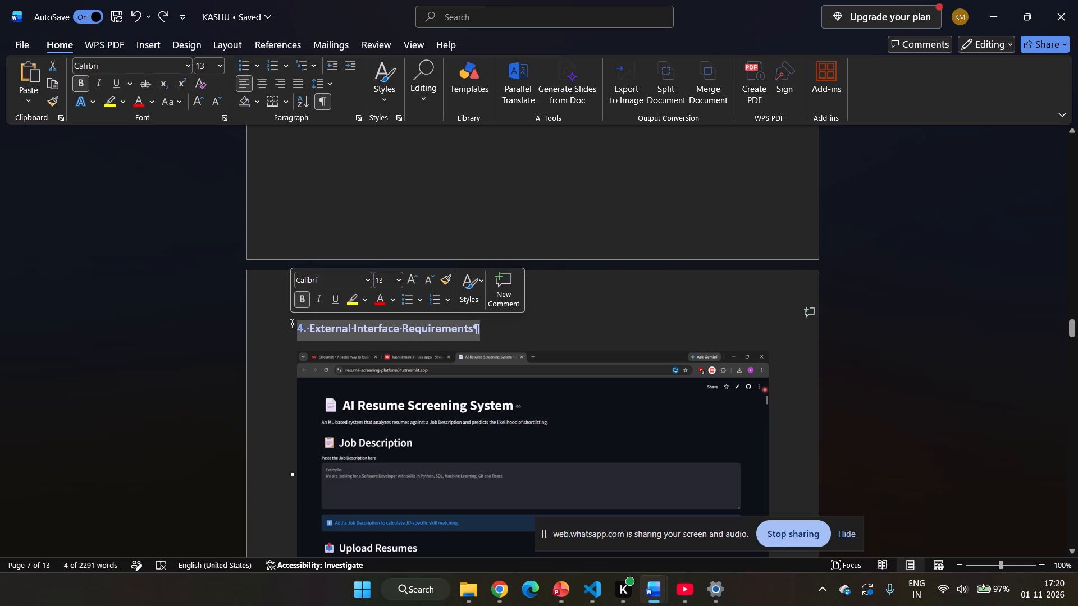
left_click(282, 342)
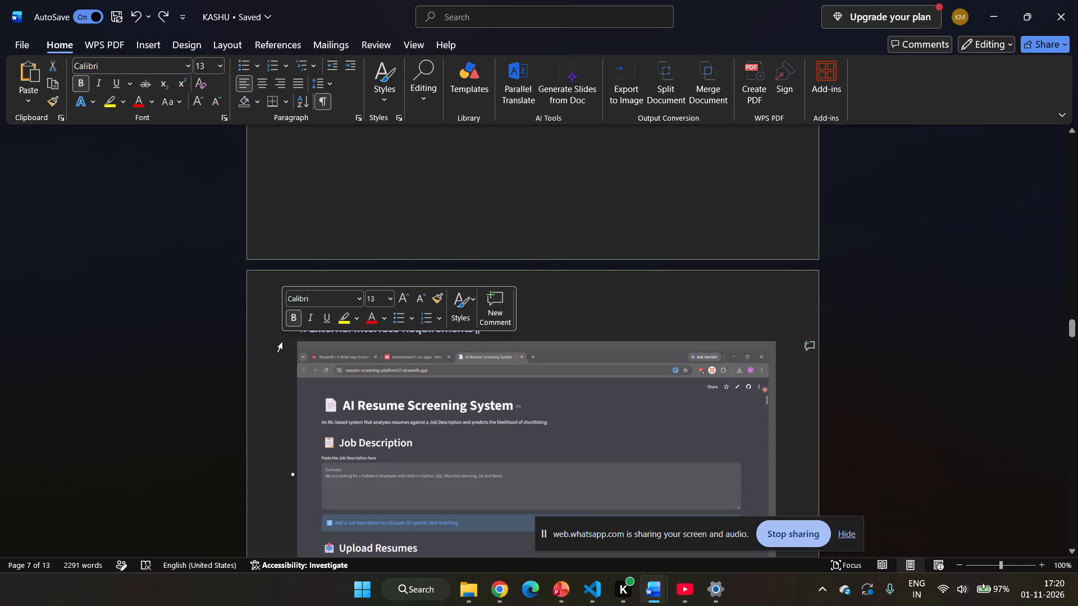
left_click(270, 332)
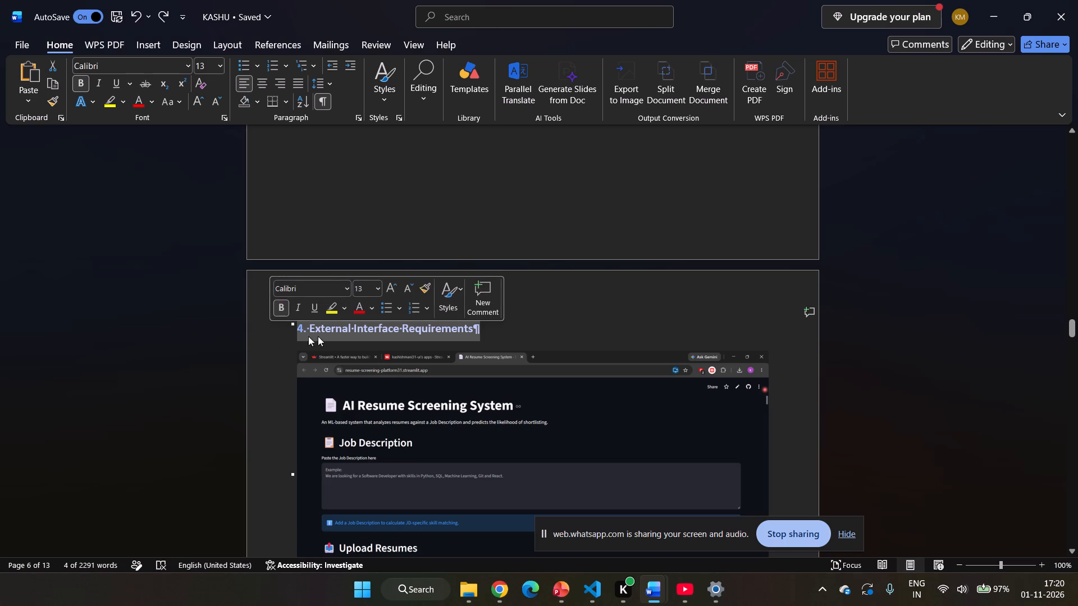
Undo the last two edits in the description cell of the FR-5.4 Model Comparison row.
left_click(294, 332)
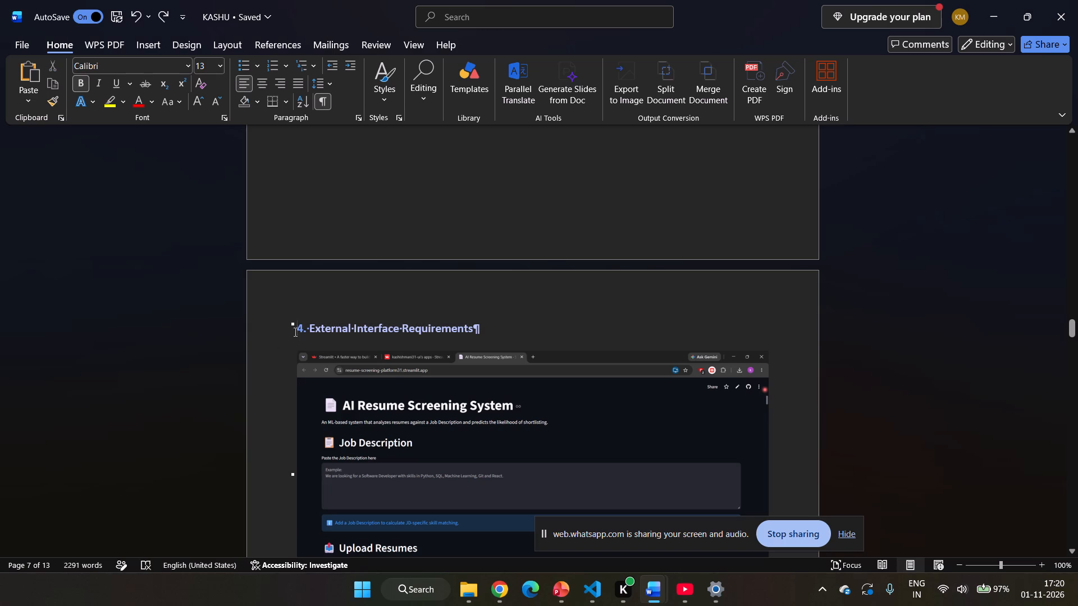
key("ctrl+z")
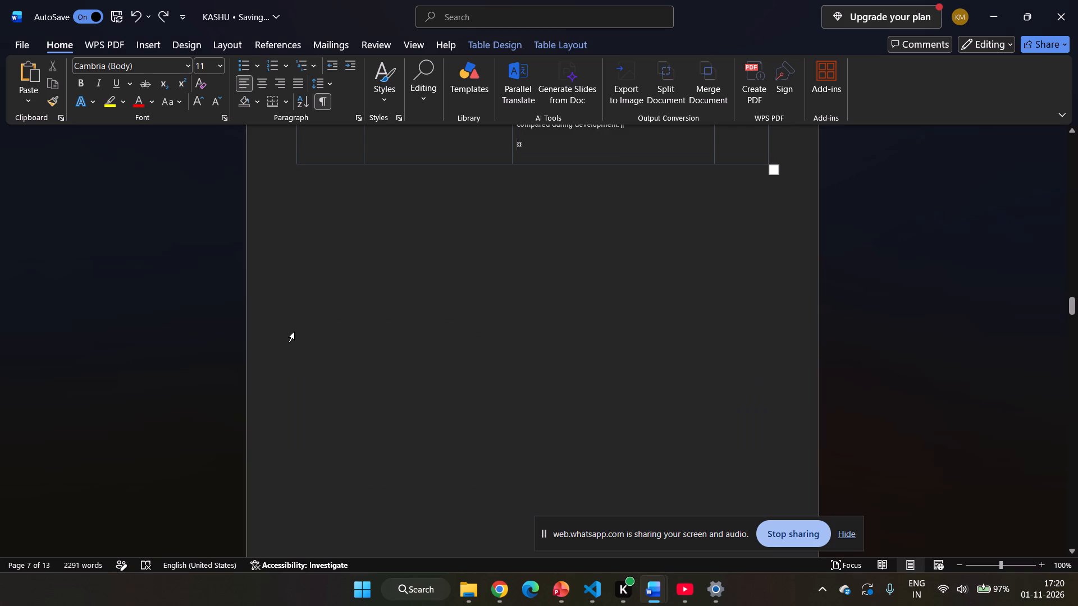
scroll(294, 332, "down", 4)
key("ctrl+z")
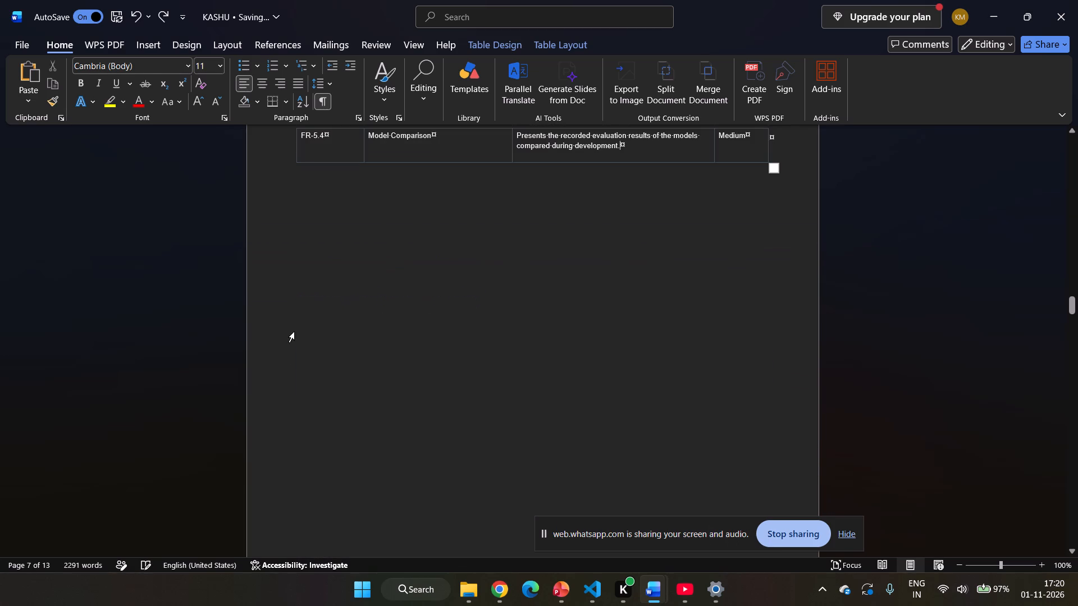
scroll(294, 332, "down", 4)
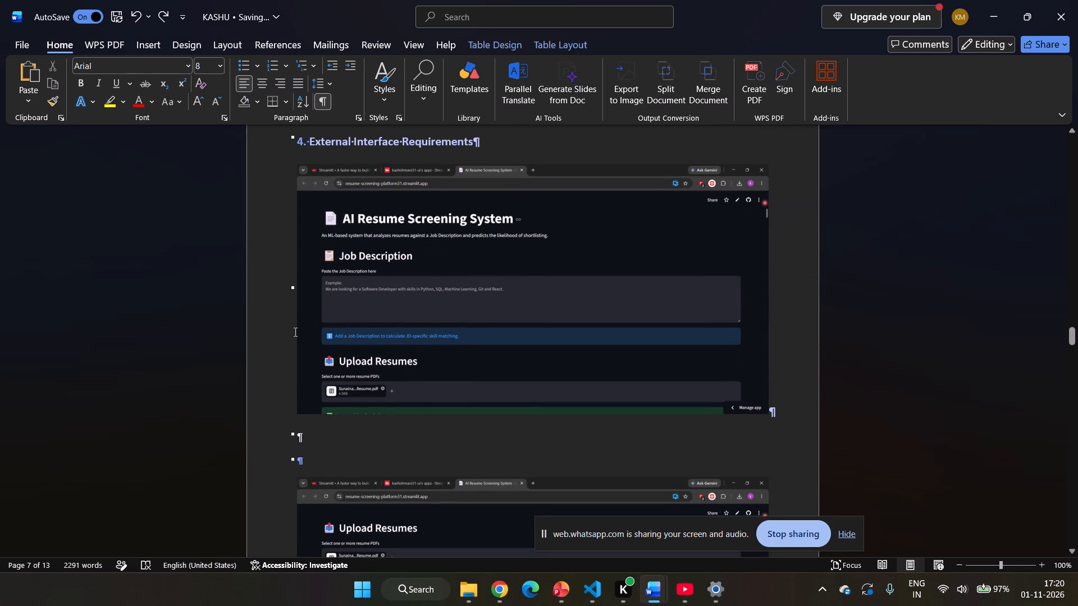
scroll(294, 332, "down", 1)
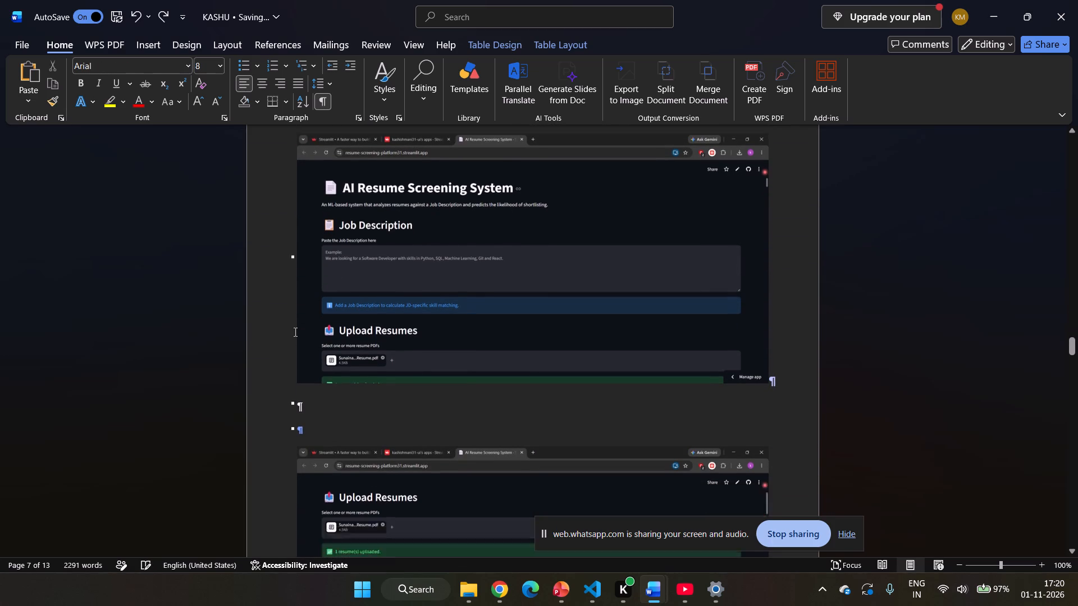
scroll(294, 332, "down", 3)
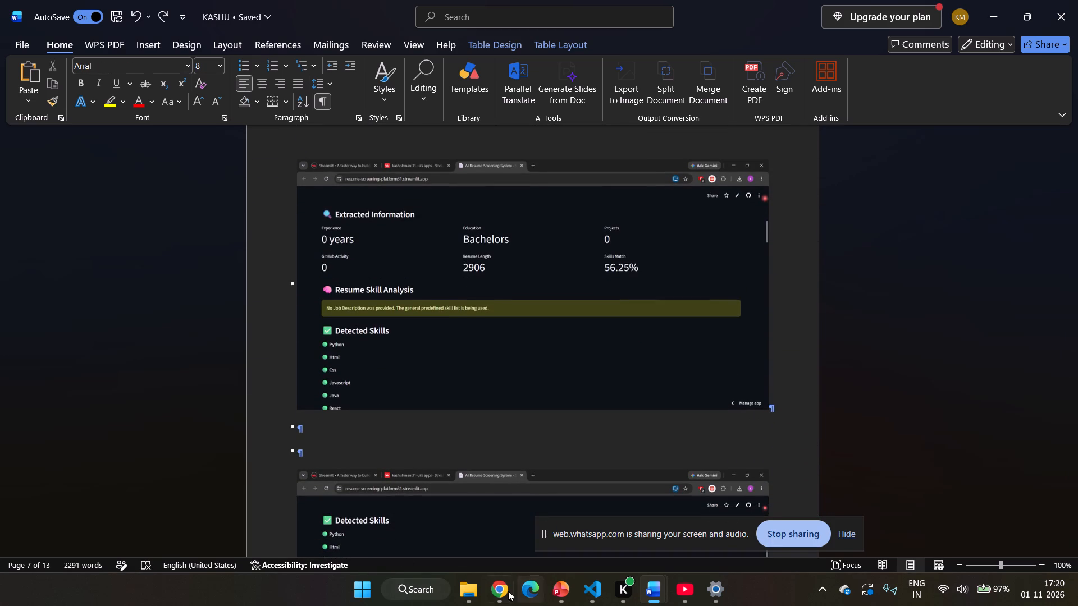
Switch to File Explorer and start sharing the KASHU document from the Downloads folder.
left_click(476, 590)
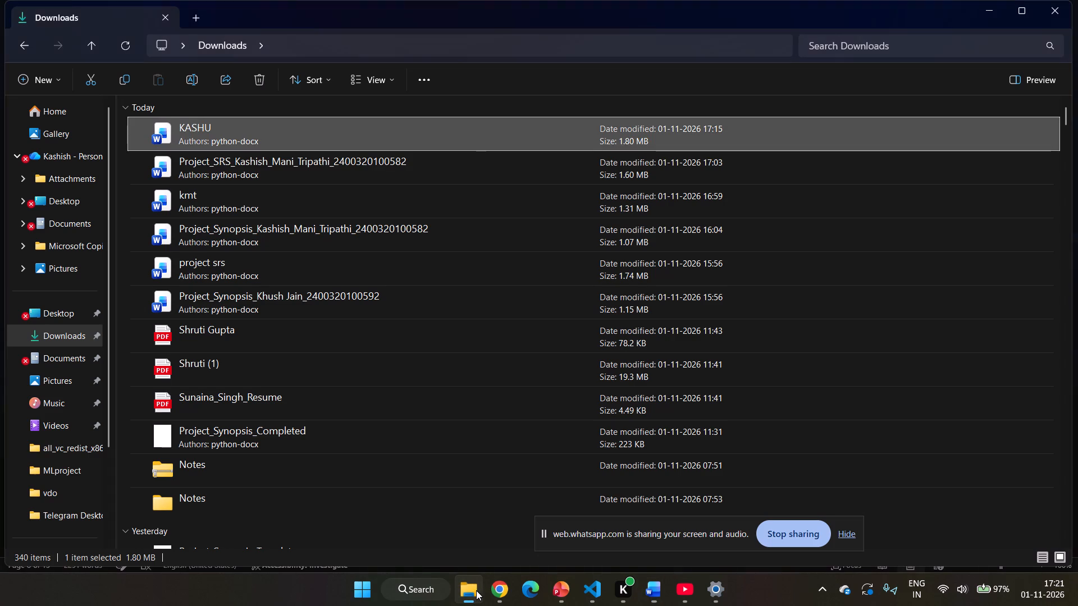
right_click(505, 131)
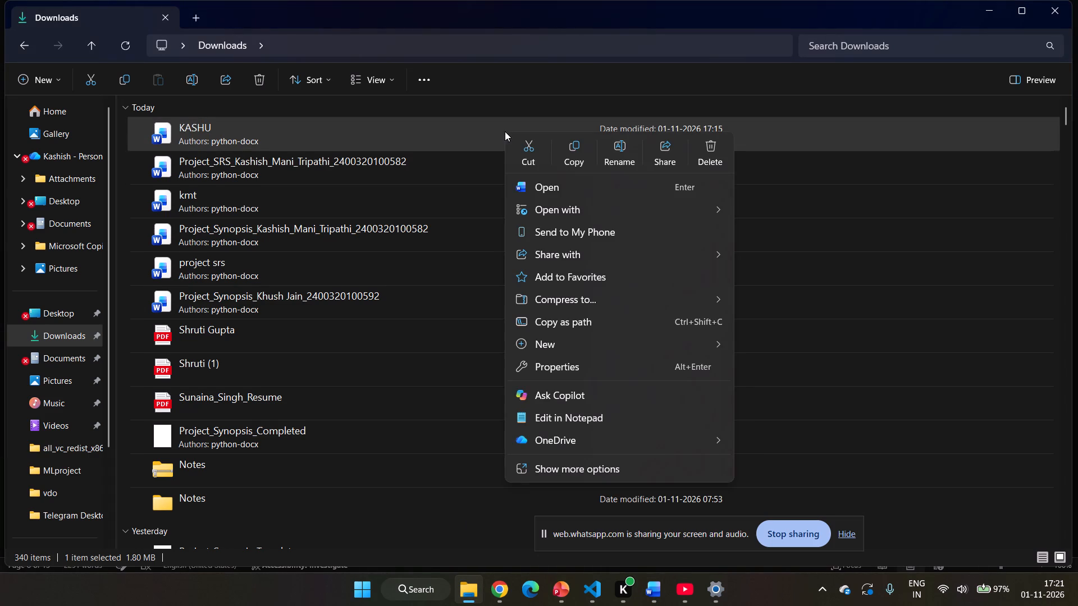
left_click(593, 252)
left_click(739, 254)
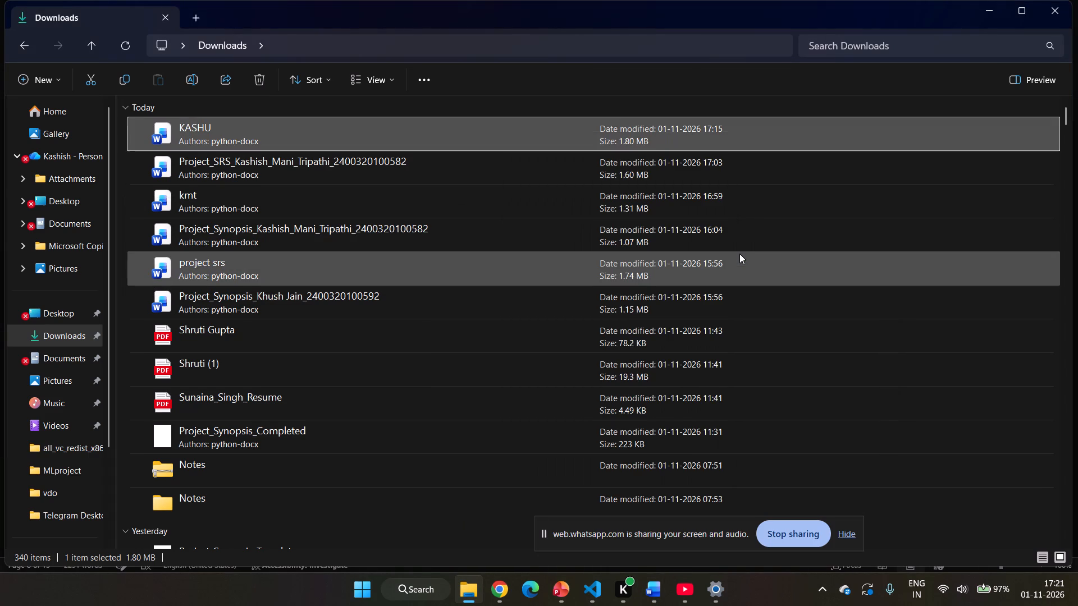
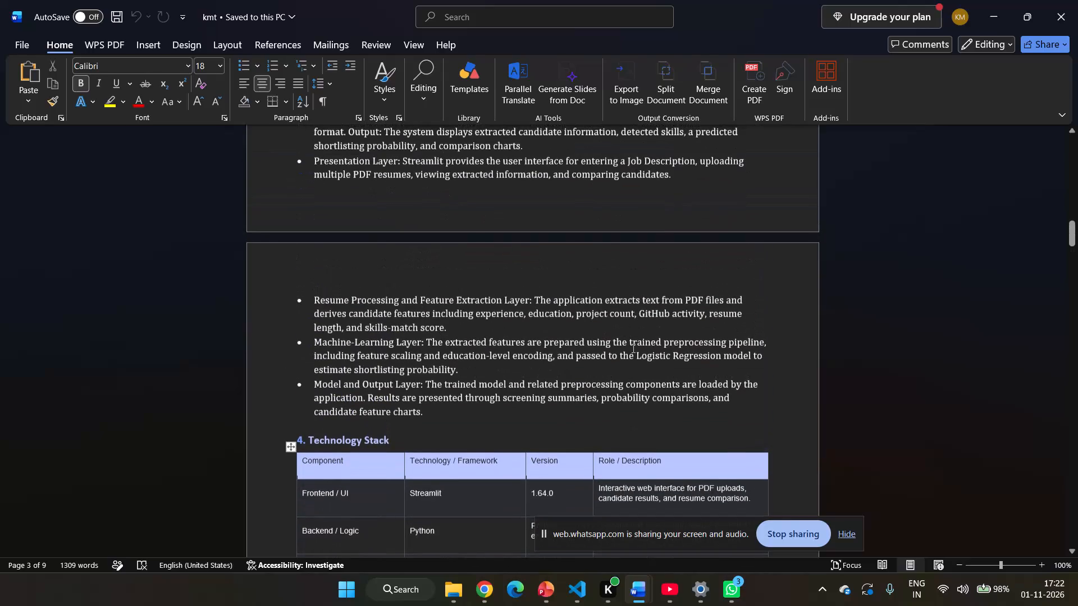
Return from the kmt document to the open KASHU document in Word.
scroll(632, 348, "up", 1)
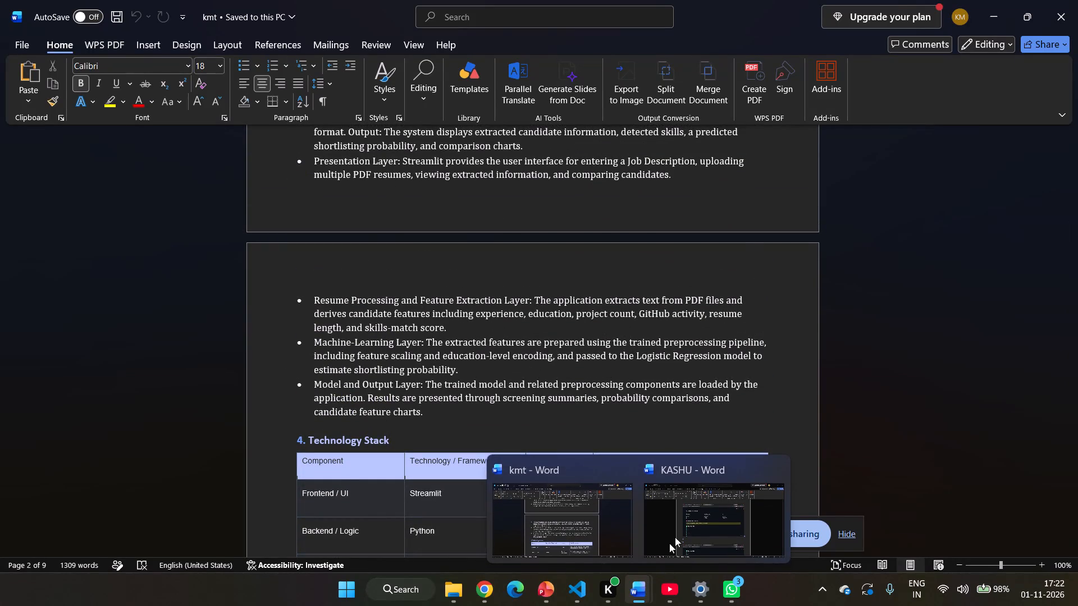
left_click(686, 528)
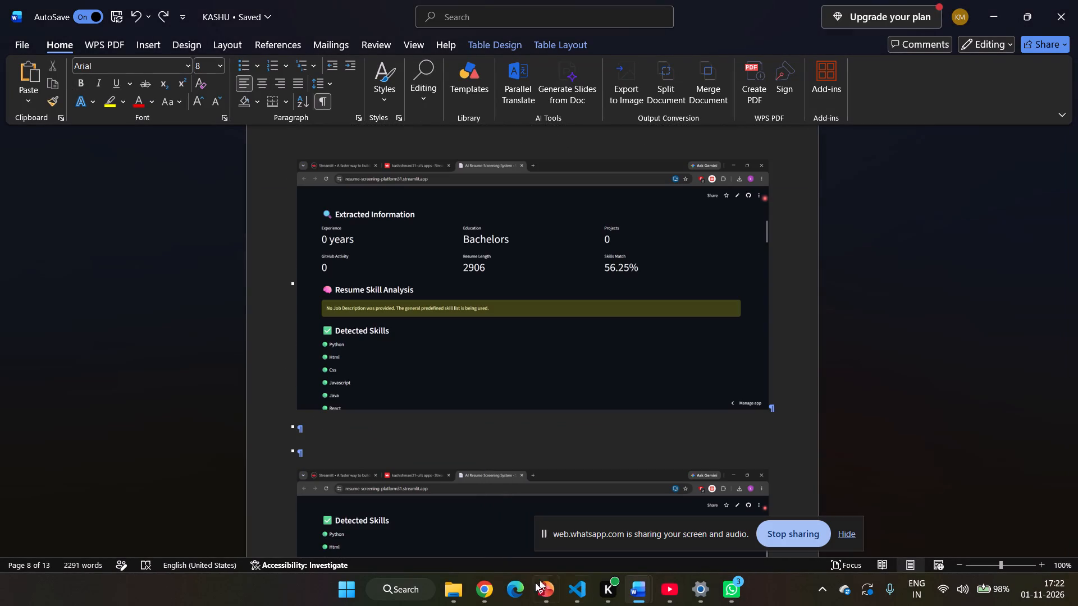
Bring up the choice of open Chrome windows to switch away from the KASHU document.
left_click(483, 593)
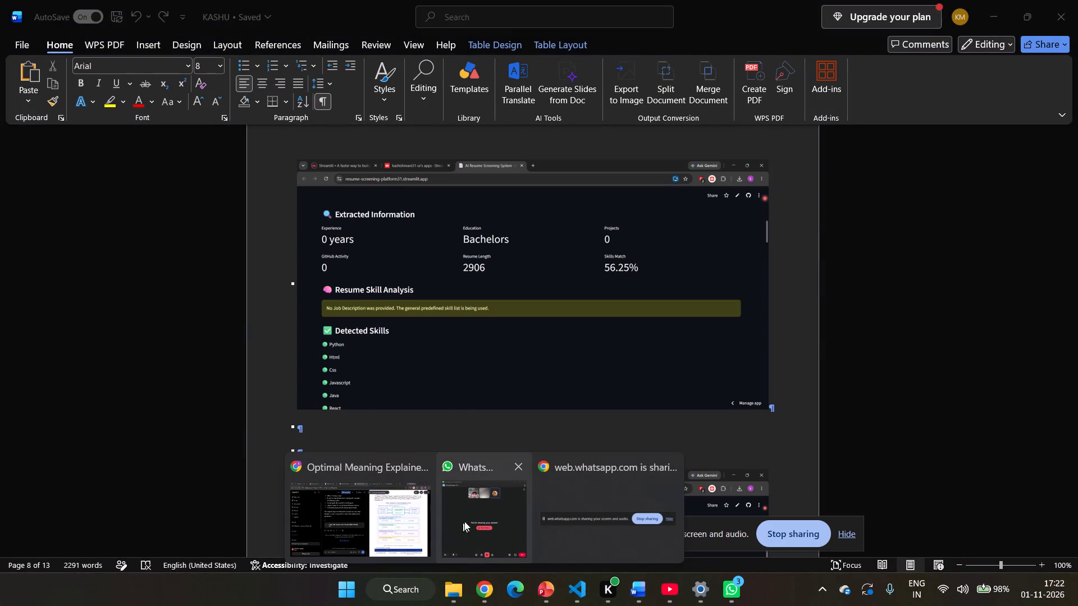
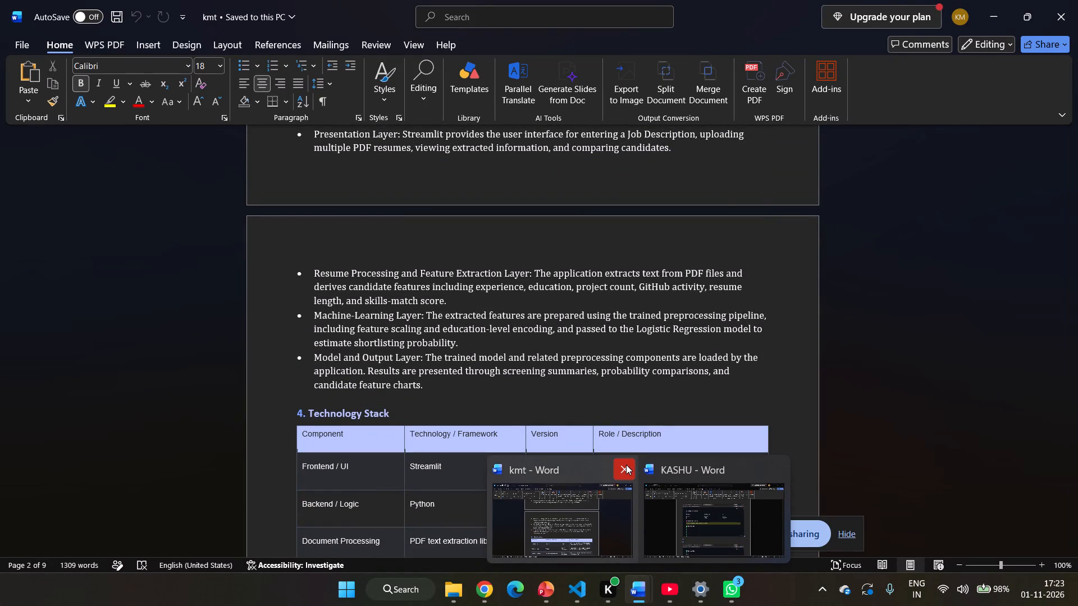
Close the kmt document and switch back to the KASHU document.
left_click(626, 465)
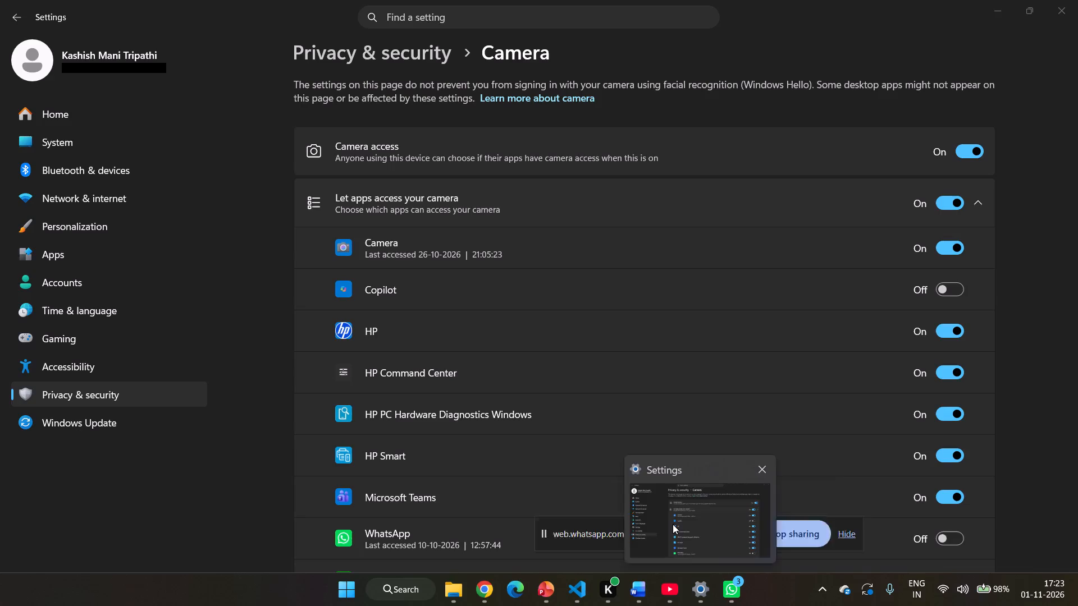
left_click(673, 524)
left_click(637, 591)
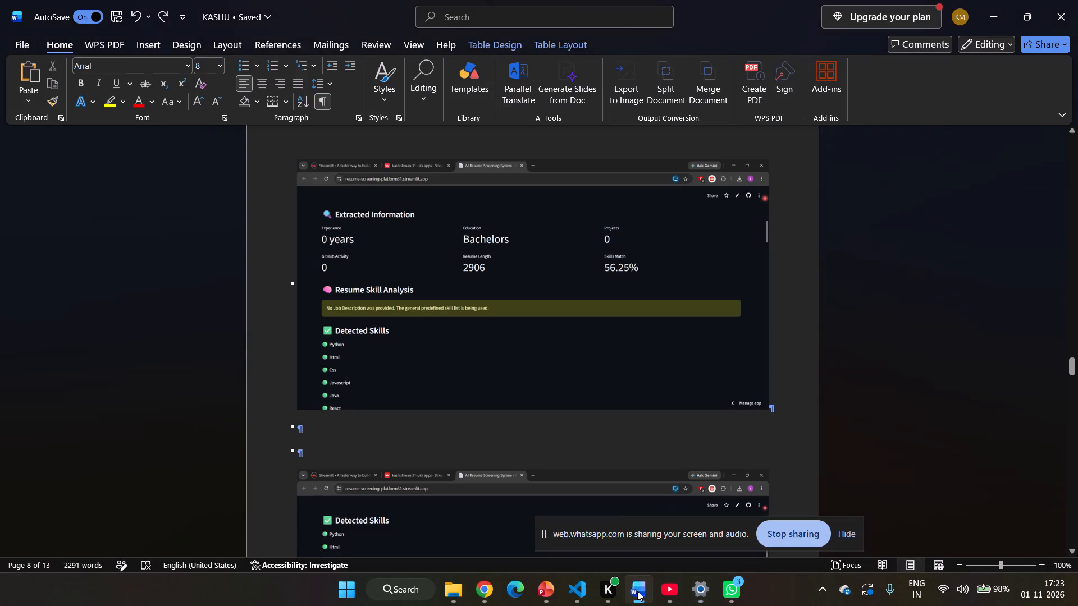
Undo the recent edits made around the "4. External Interface Requirements" heading in the KASHU document.
scroll(581, 352, "up", 2)
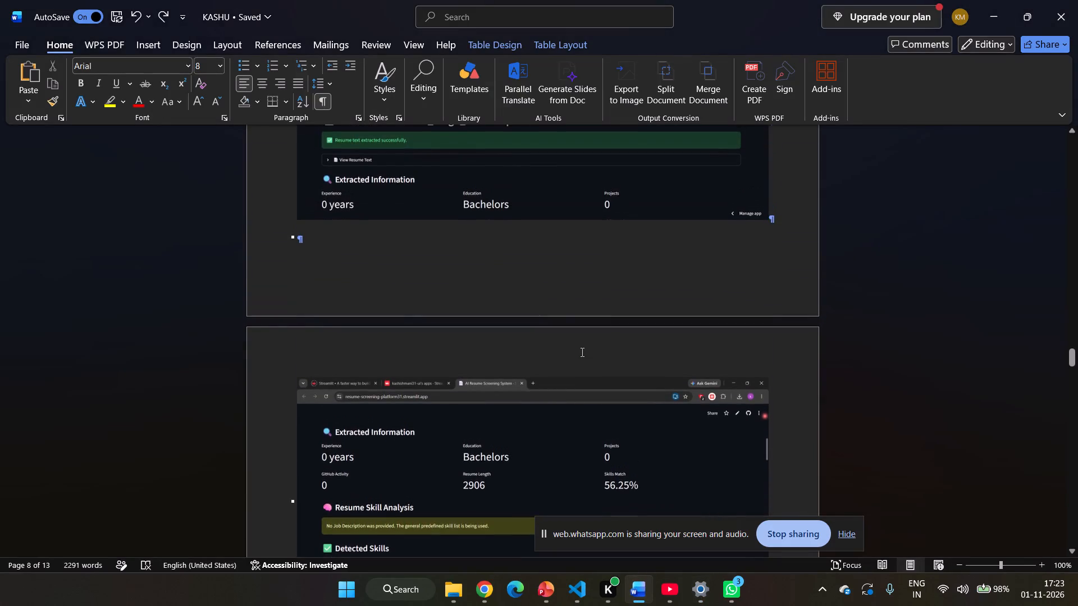
key("ctrl+z")
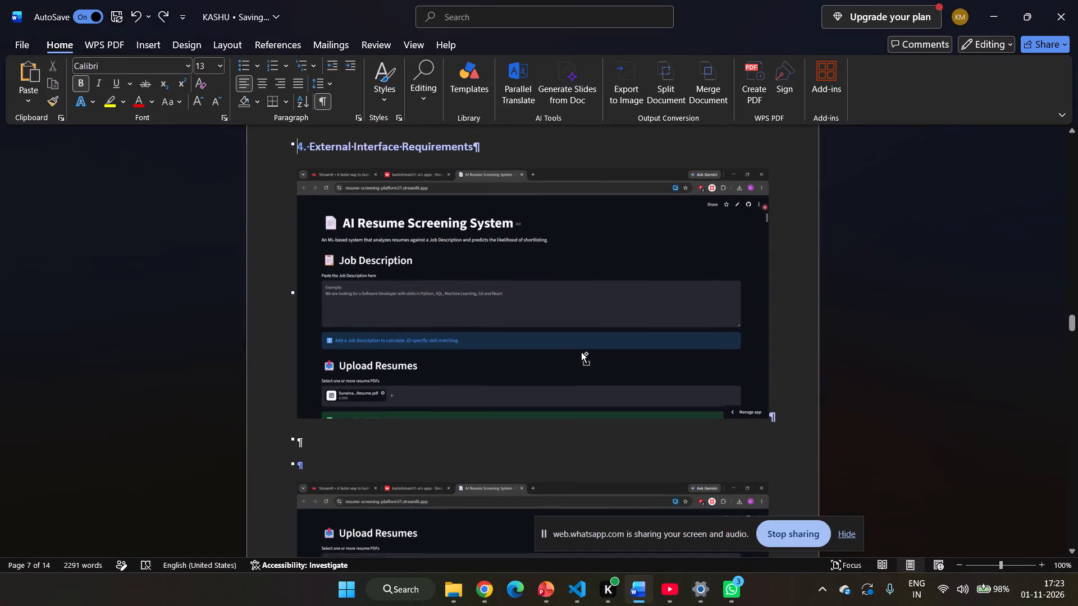
key("ctrl+z")
key("ctrl+z")
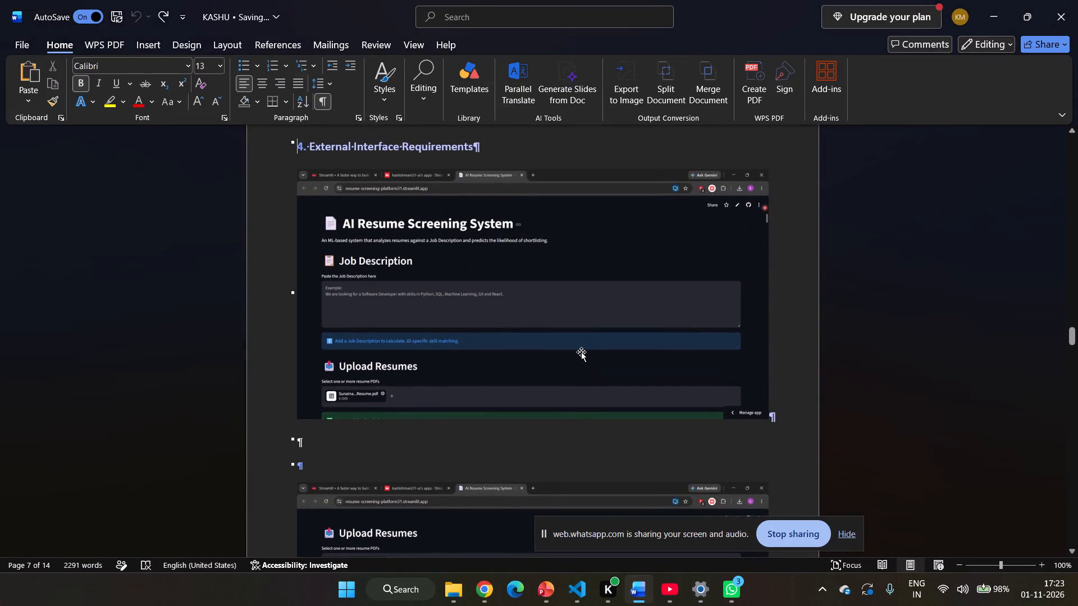
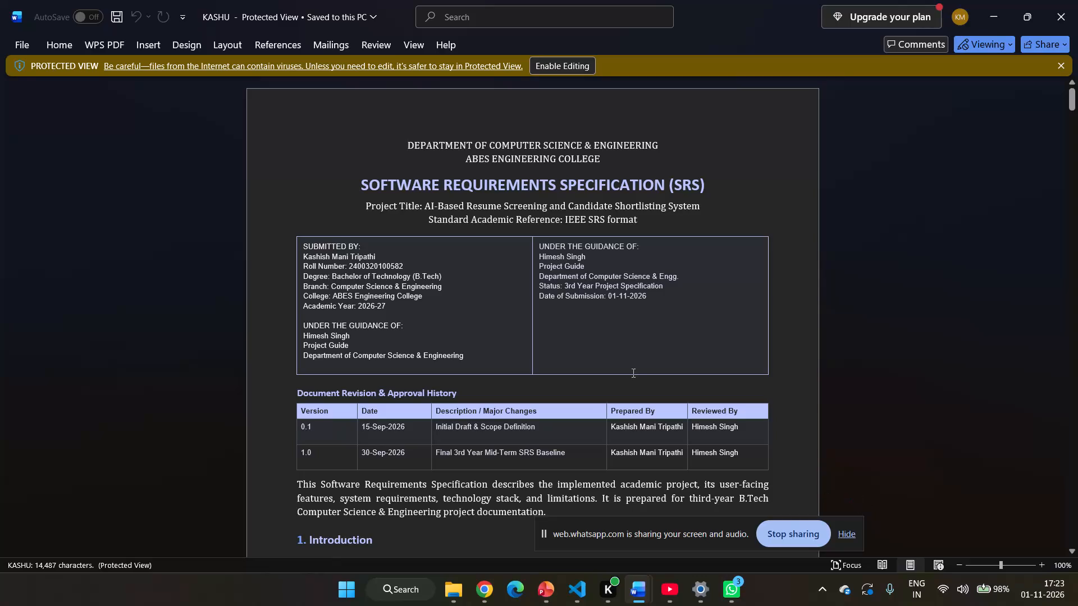
Examine the KASHU document's page layout through section 6.2, especially the blank area between the FR-5.4 row and the section 4 heading.
scroll(629, 371, "down", 2)
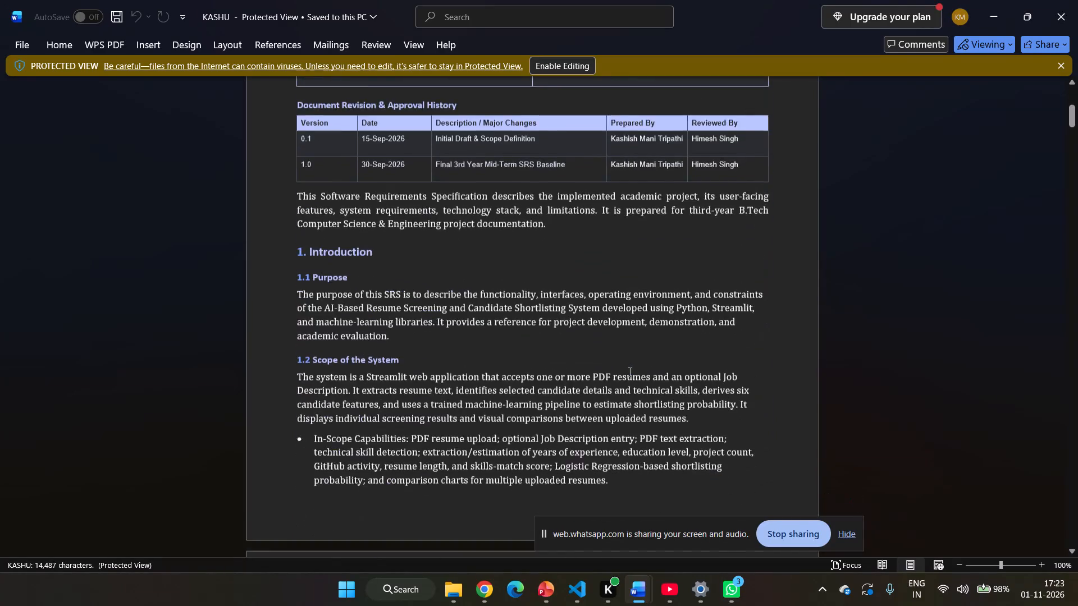
scroll(629, 371, "down", 9)
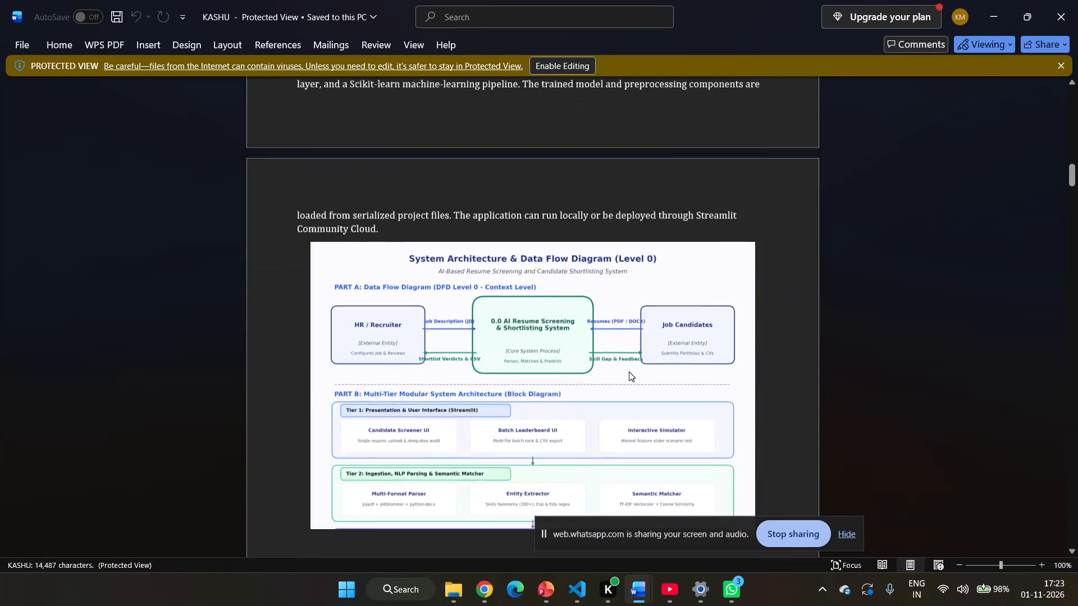
scroll(629, 371, "down", 9)
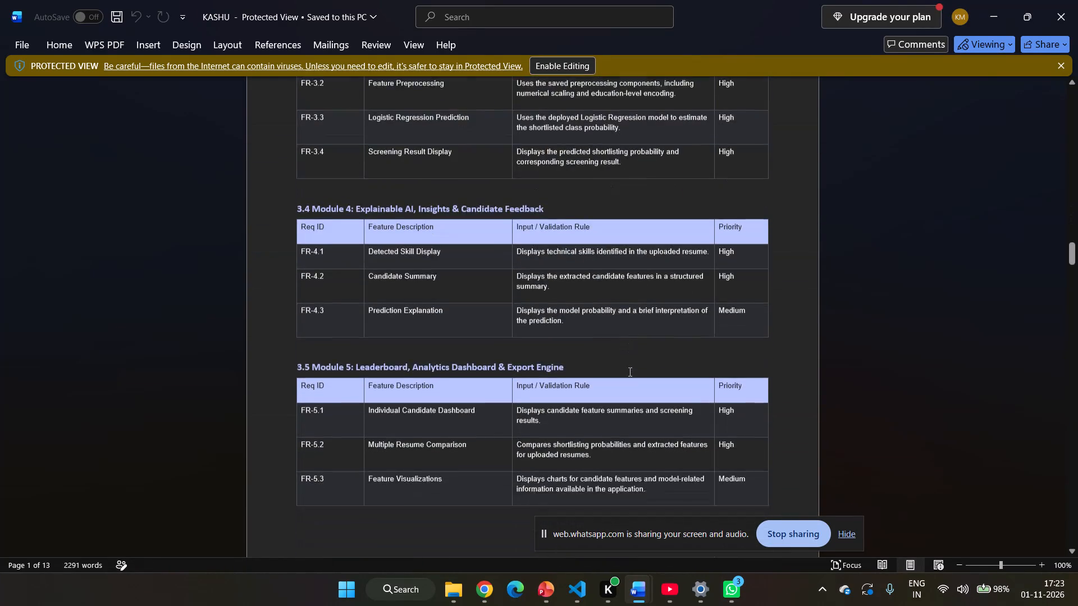
scroll(629, 371, "down", 1)
scroll(629, 371, "up", 1)
scroll(629, 371, "down", 2)
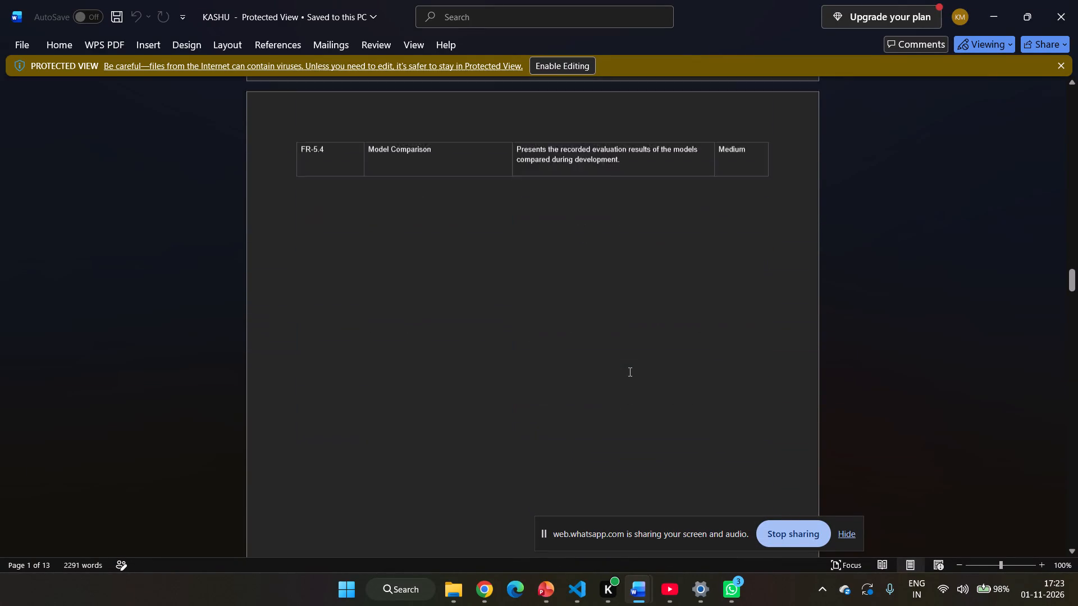
scroll(629, 371, "down", 1)
scroll(629, 371, "up", 1)
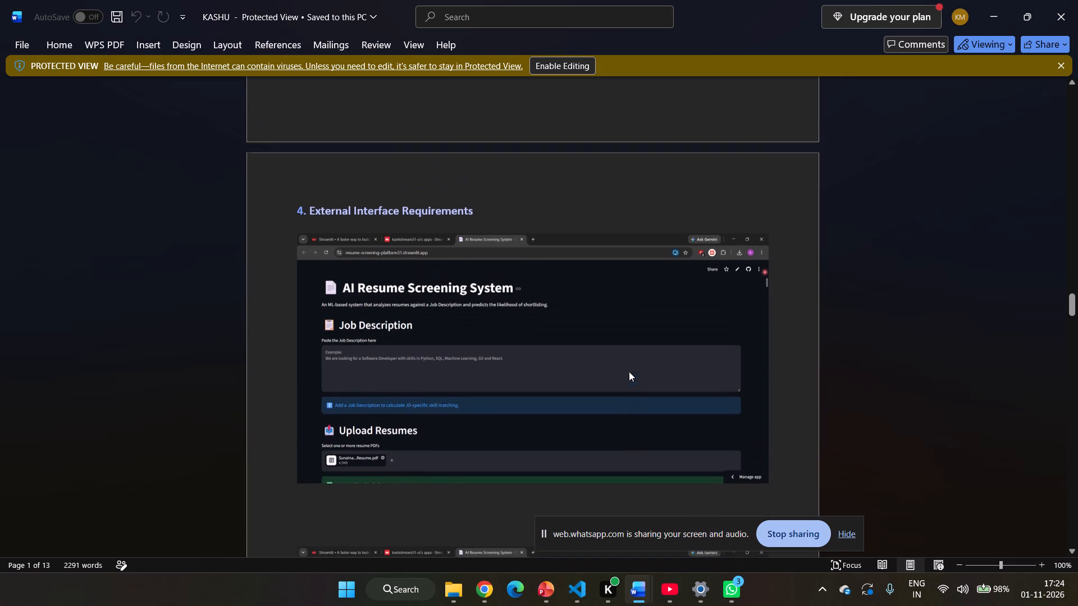
scroll(629, 371, "up", 3)
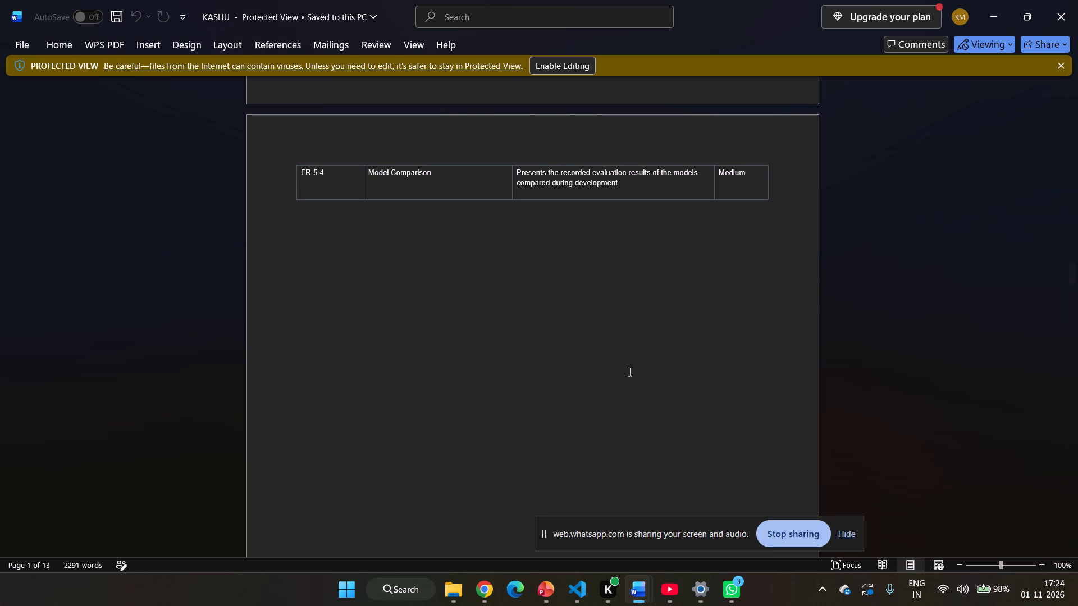
scroll(629, 371, "down", 7)
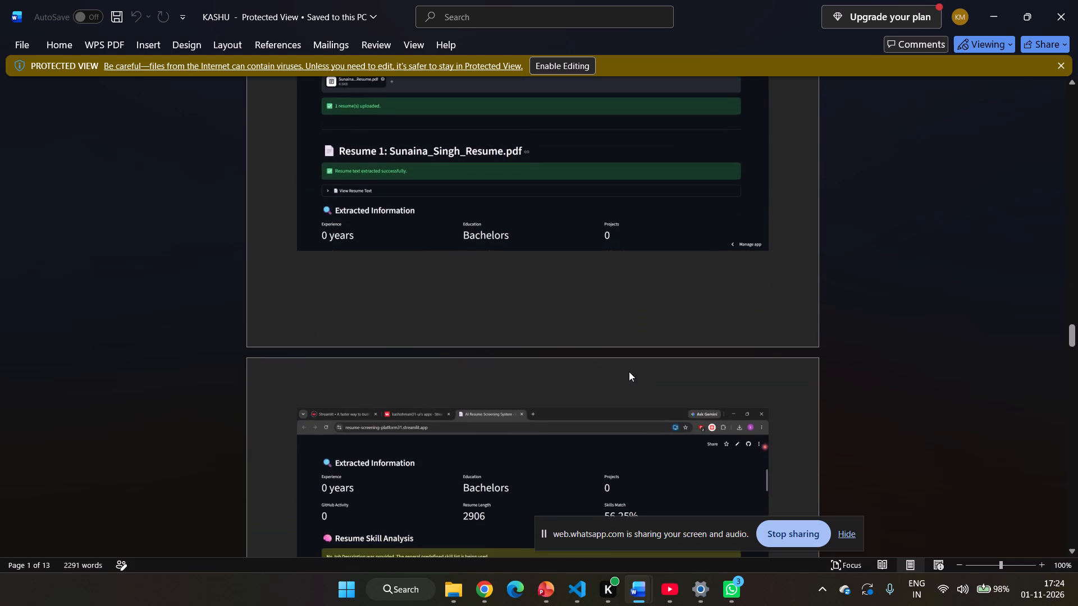
scroll(629, 371, "down", 14)
scroll(629, 371, "down", 20)
scroll(629, 371, "down", 10)
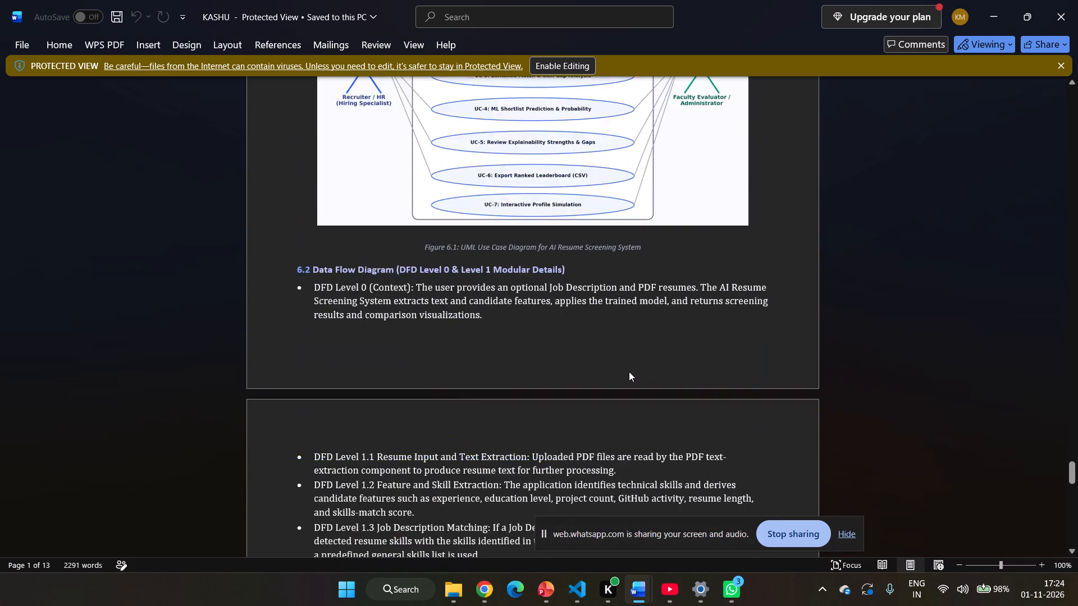
scroll(629, 371, "down", 20)
scroll(629, 371, "down", 20)
scroll(629, 371, "down", 10)
scroll(629, 371, "up", 11)
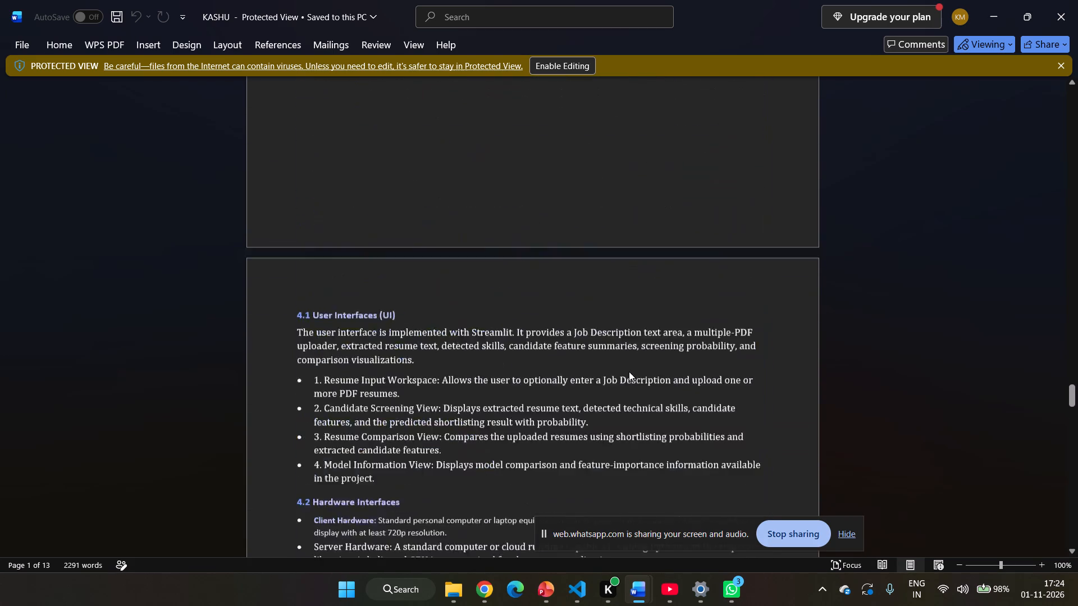
scroll(629, 371, "up", 3)
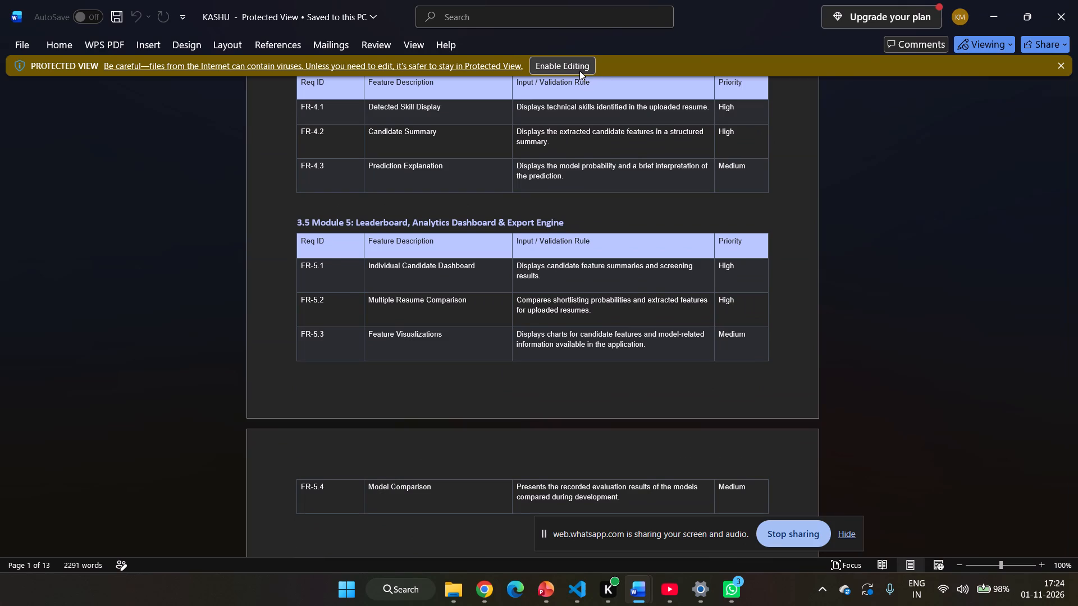
Enable editing for the protected KASHU document.
left_click(579, 71)
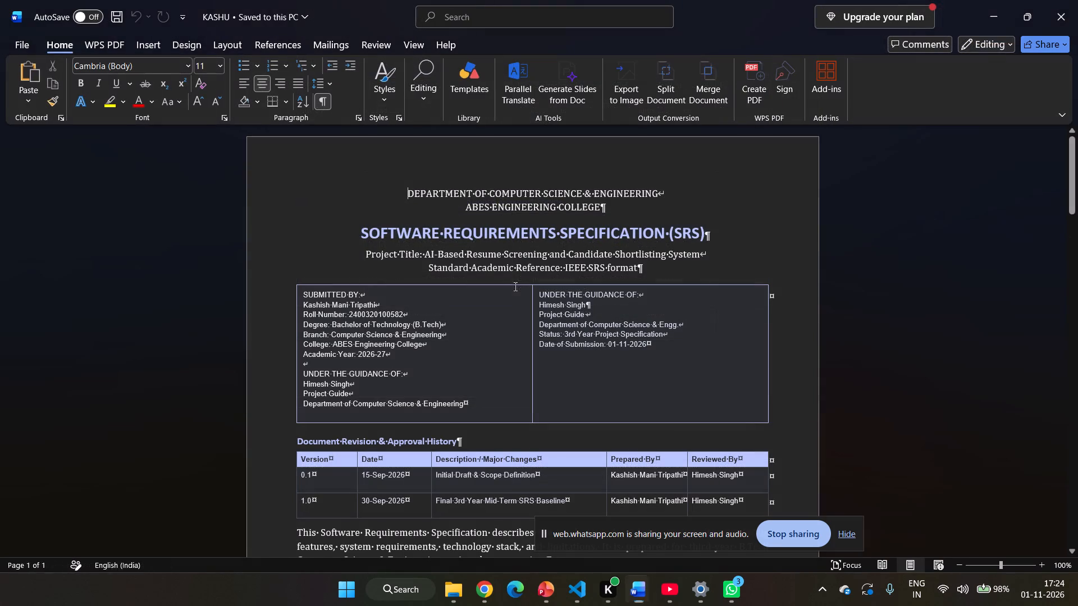
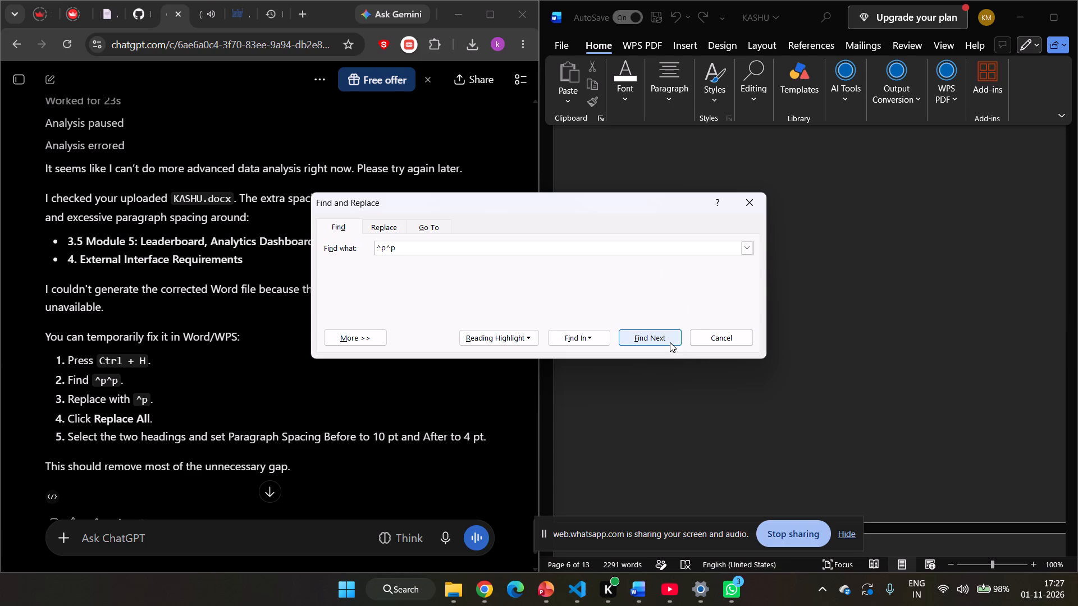
left_click(638, 338)
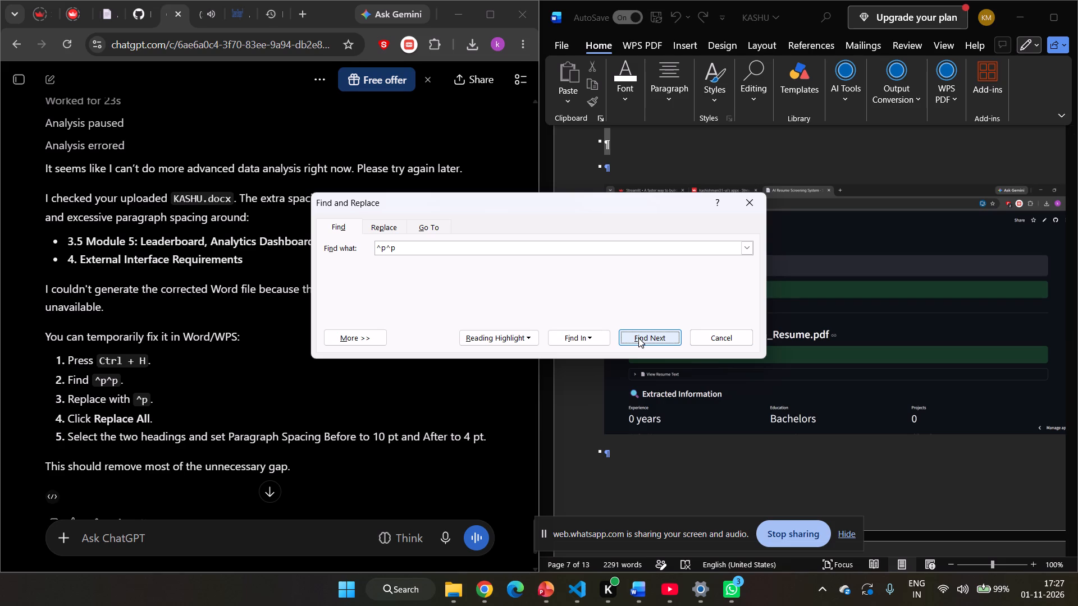
Set the replacement text to ^p, replace the found ^p^p occurrence, and close Find and Replace.
left_click(585, 339)
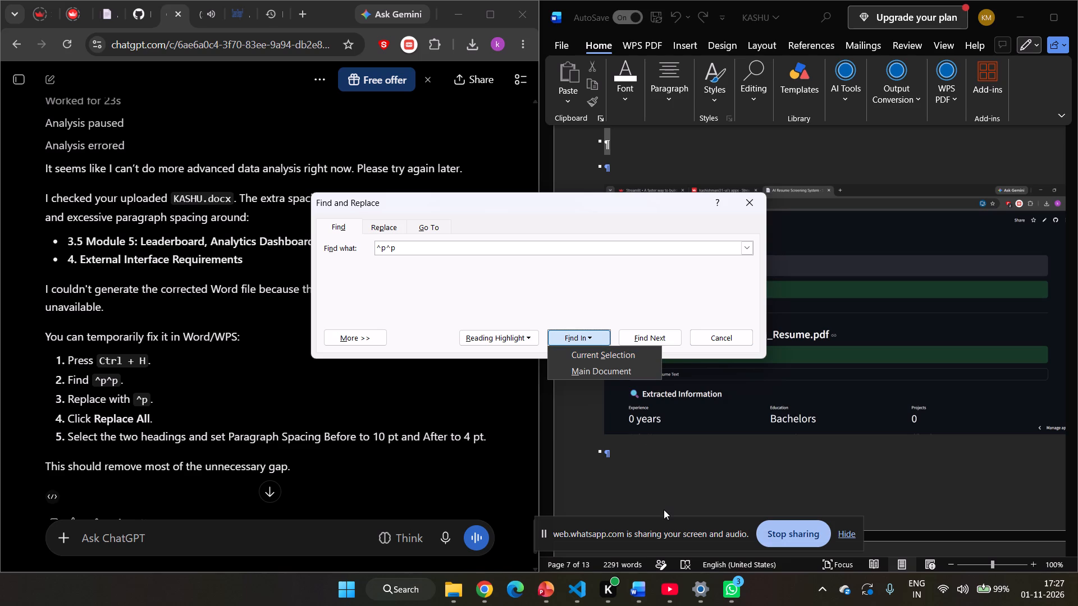
left_click(388, 226)
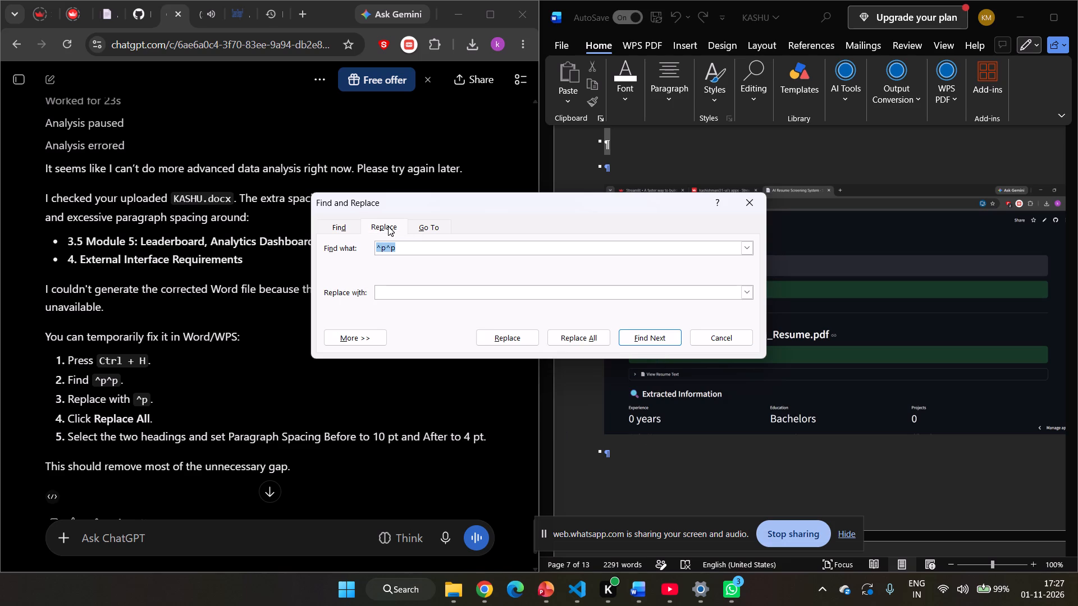
left_click(406, 287)
key("shift+asciicircum")
key("p")
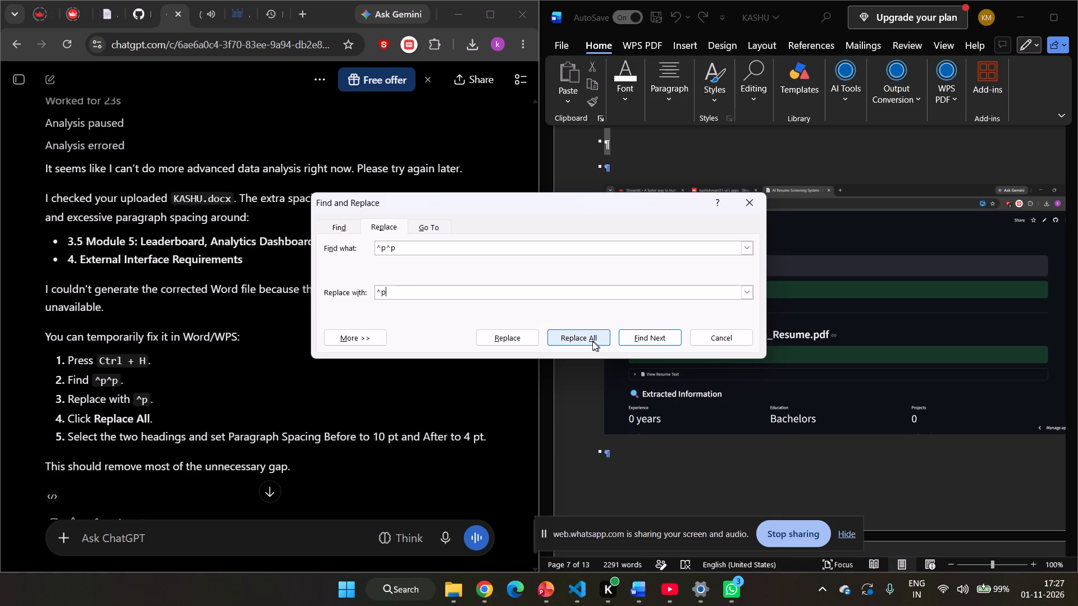
left_click(521, 334)
left_click(659, 472)
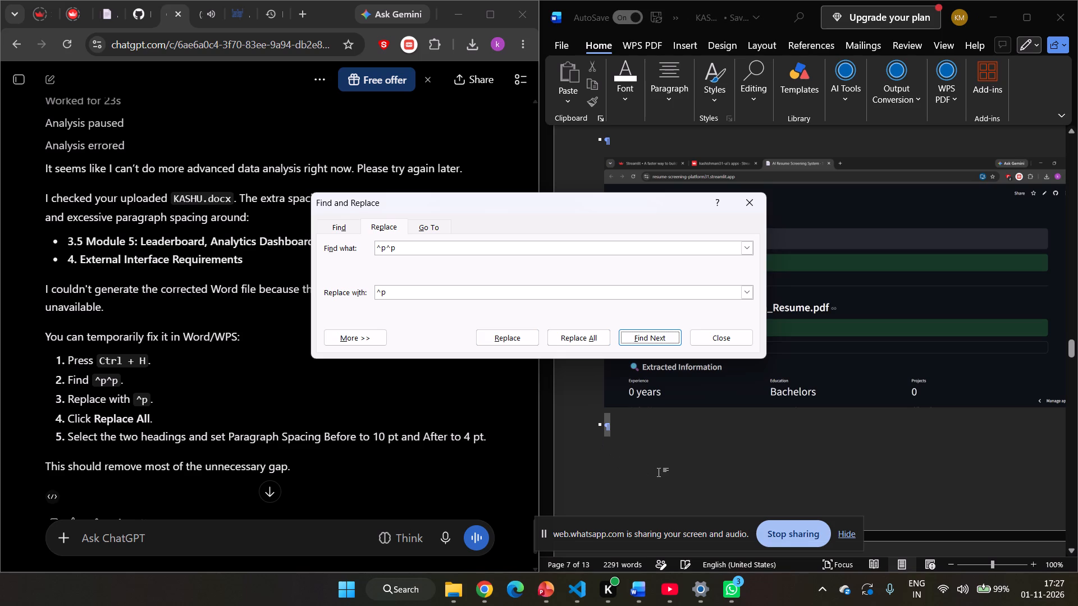
left_click(752, 205)
Examine the blank space between the section 3.5 table and the heading "4. External Interface Requirements".
scroll(752, 205, "up", 3)
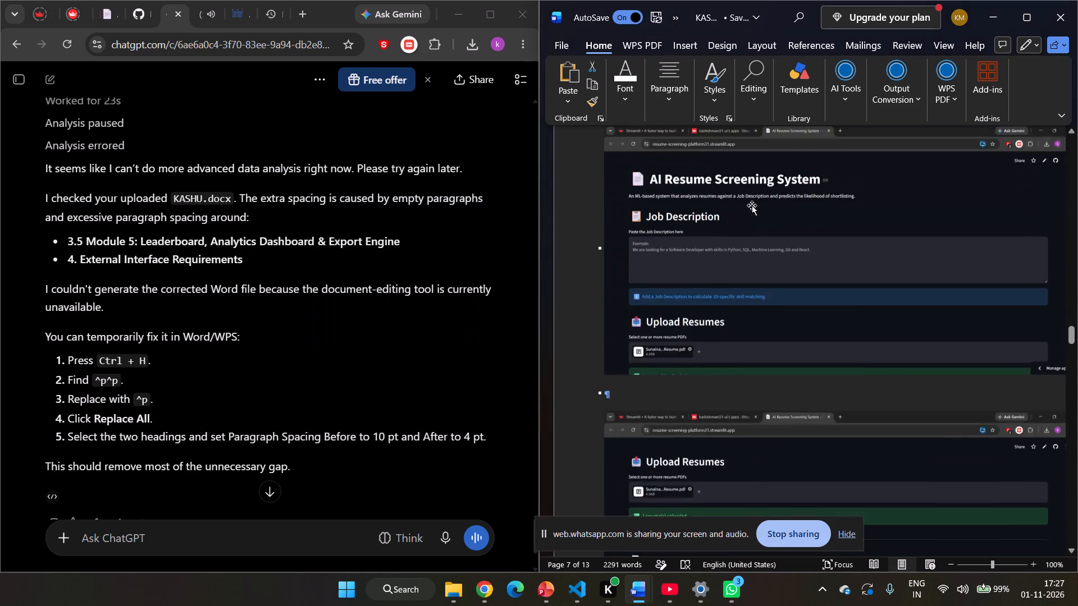
scroll(752, 205, "up", 6)
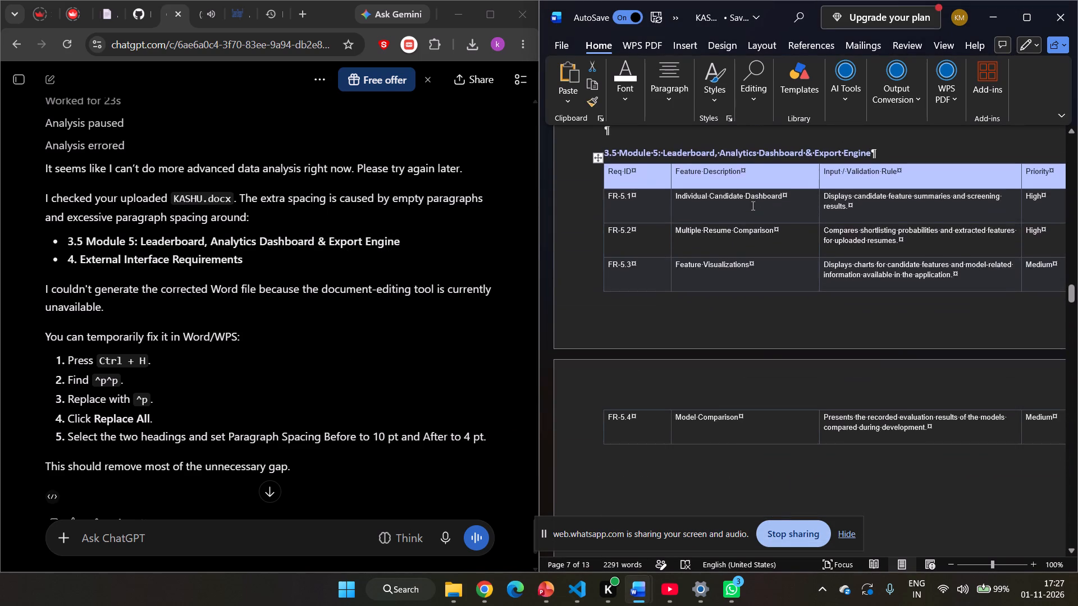
scroll(752, 205, "up", 2)
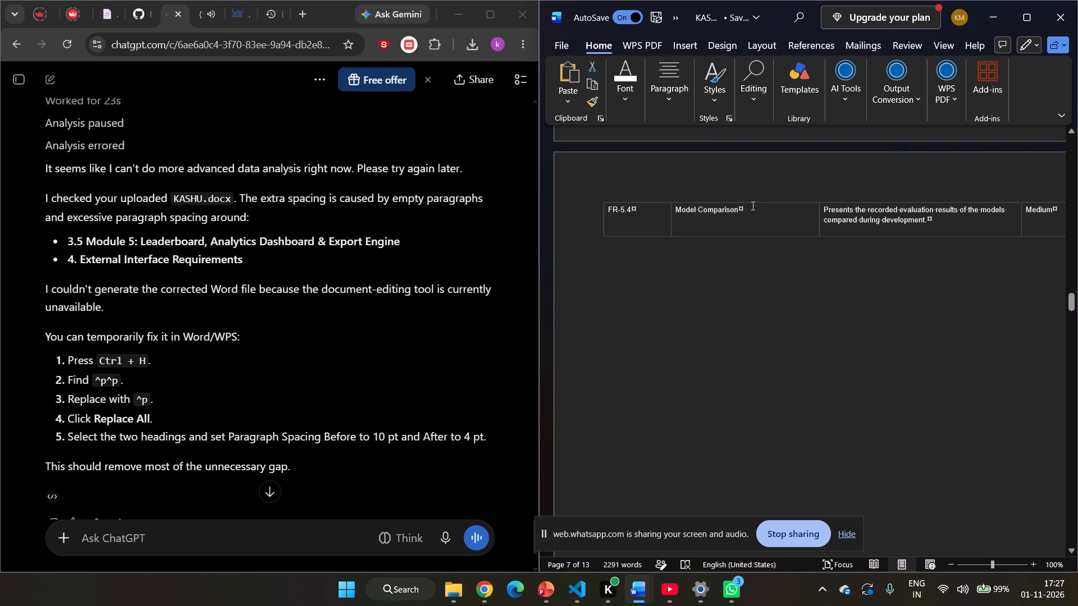
scroll(752, 205, "down", 2)
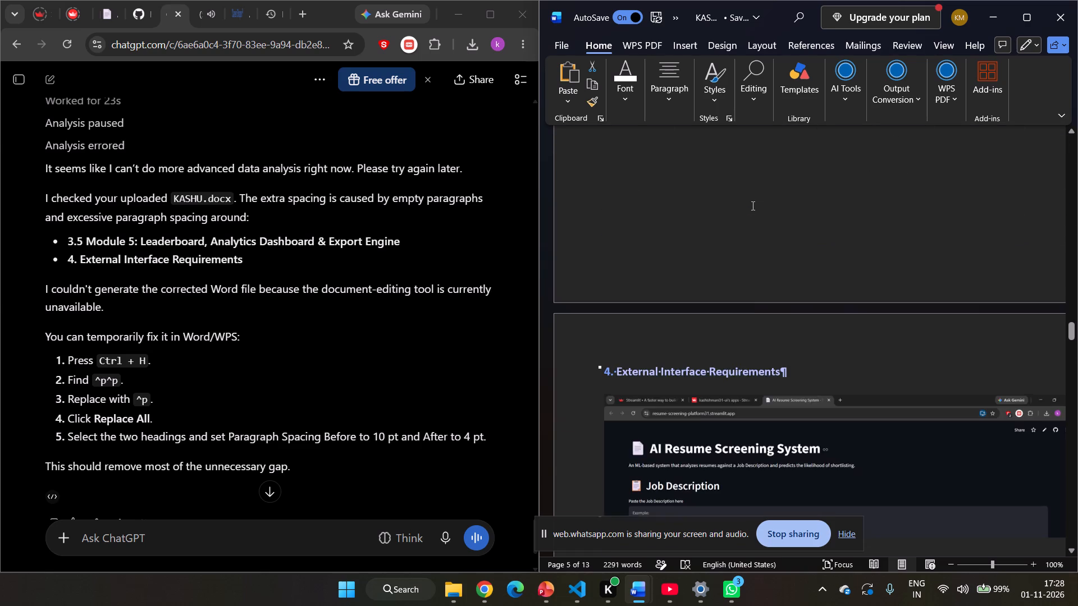
scroll(752, 205, "down", 2)
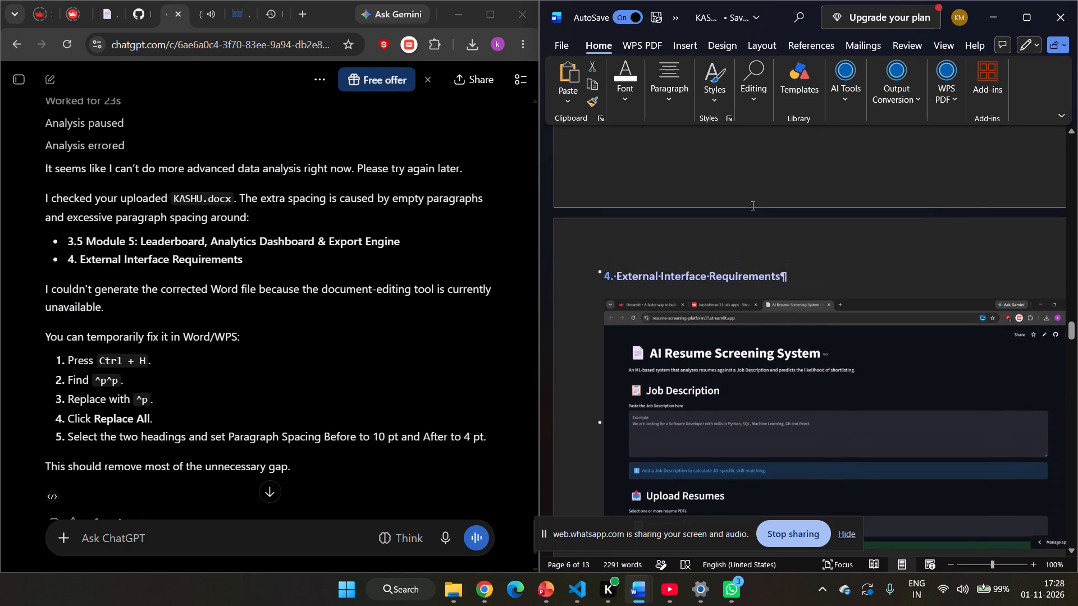
Replace all ^p^p occurrences with ^p throughout the KASHU document, continuing the search from the beginning.
key("ctrl+h")
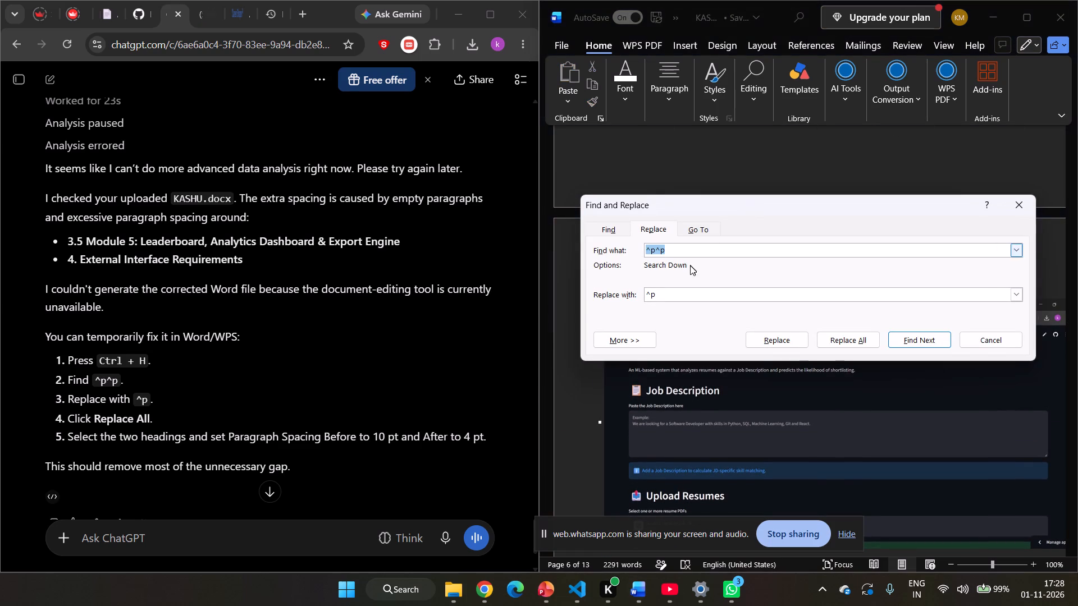
left_click(841, 341)
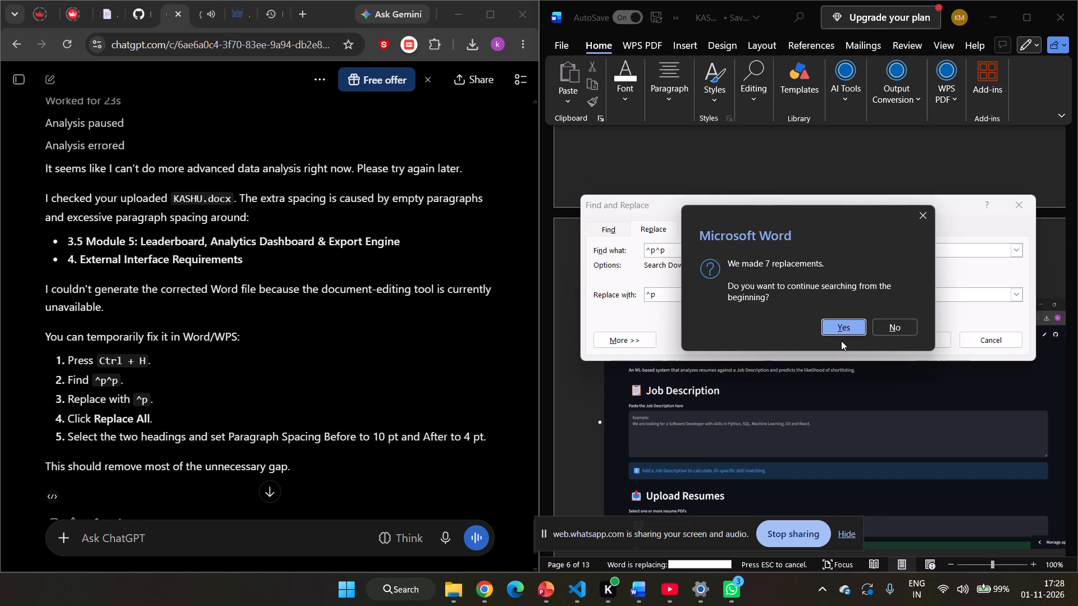
left_click(846, 328)
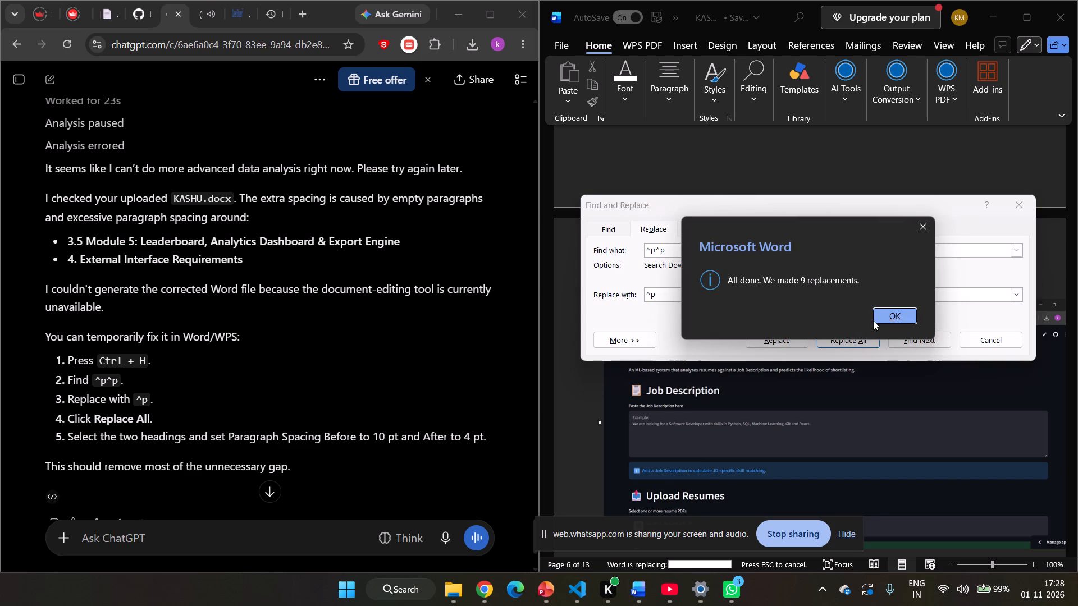
left_click(883, 313)
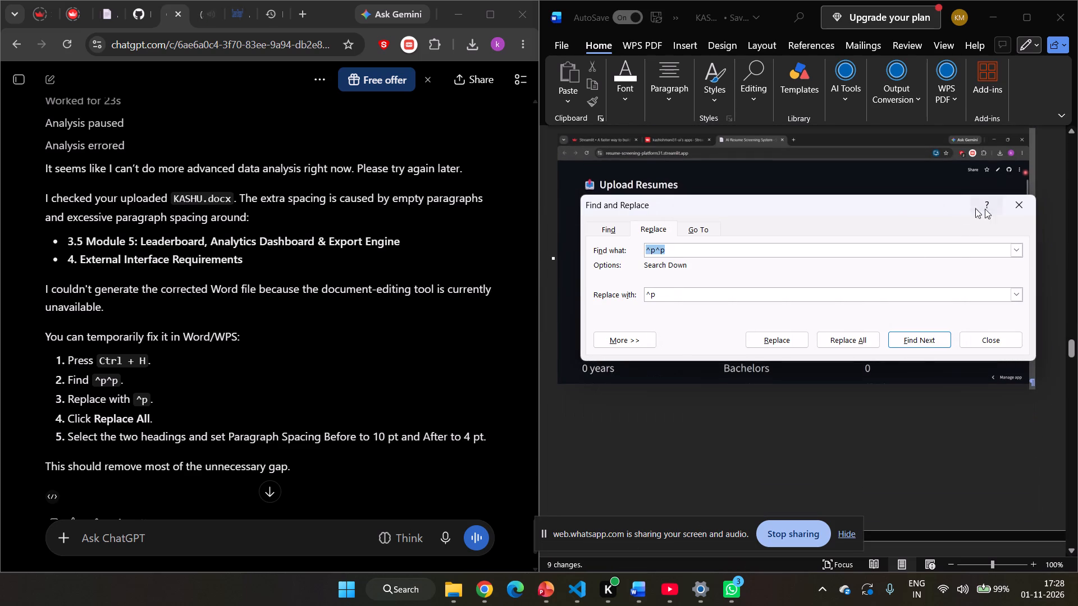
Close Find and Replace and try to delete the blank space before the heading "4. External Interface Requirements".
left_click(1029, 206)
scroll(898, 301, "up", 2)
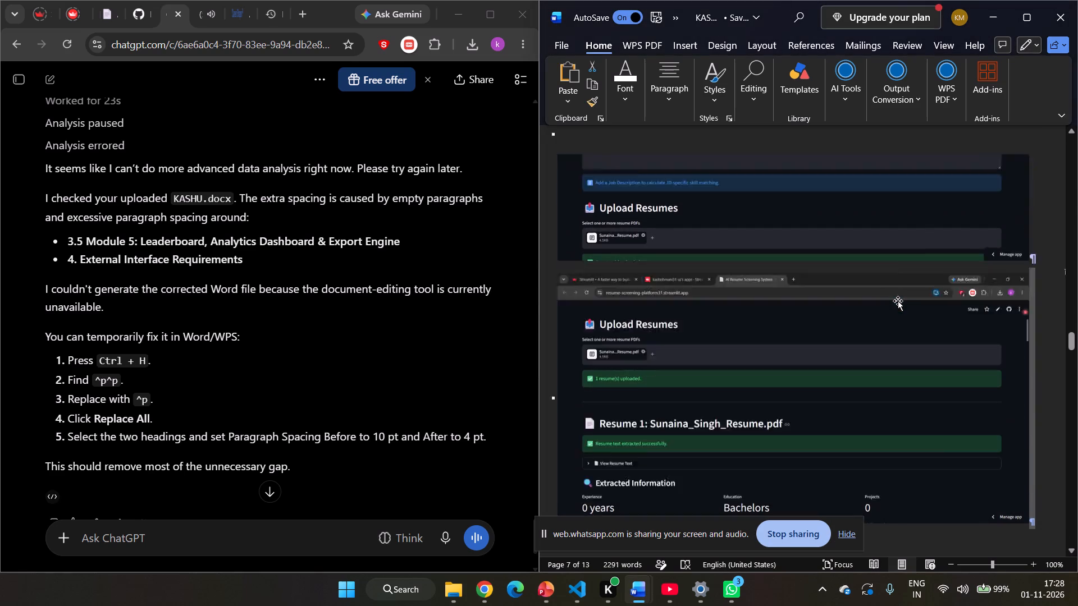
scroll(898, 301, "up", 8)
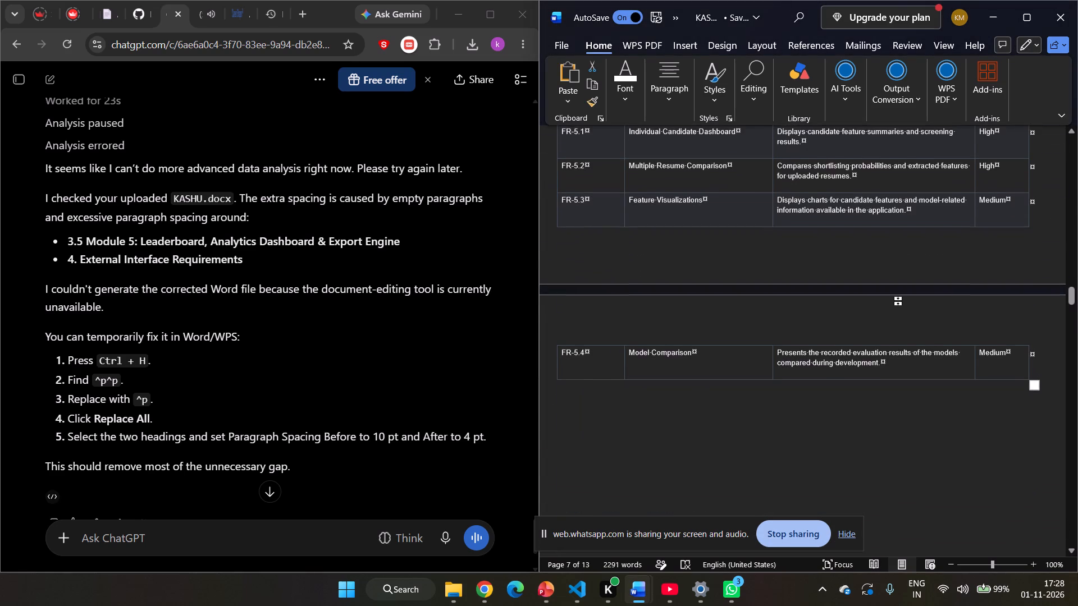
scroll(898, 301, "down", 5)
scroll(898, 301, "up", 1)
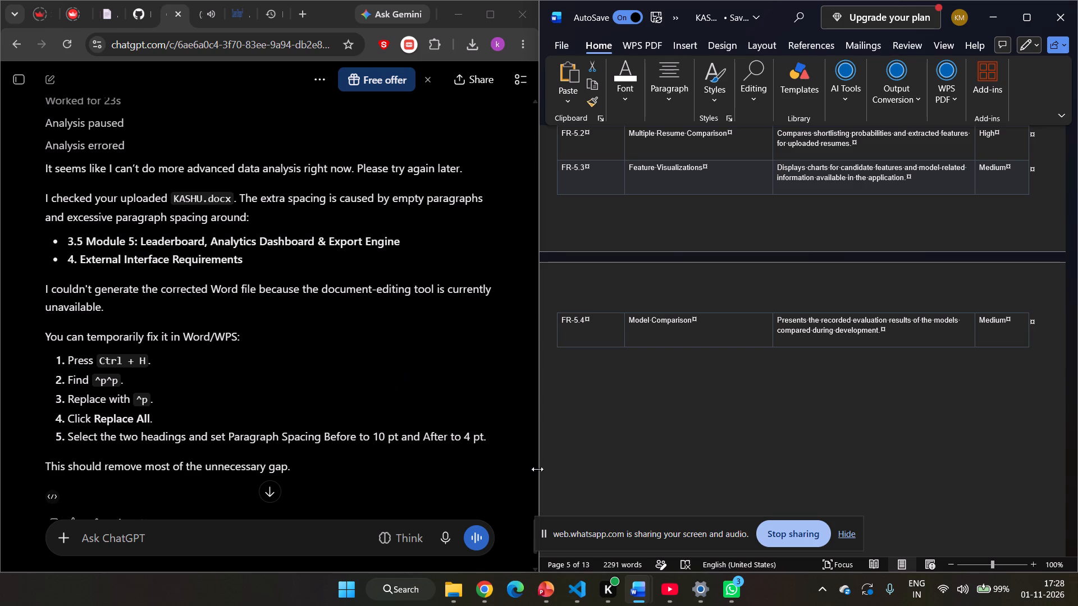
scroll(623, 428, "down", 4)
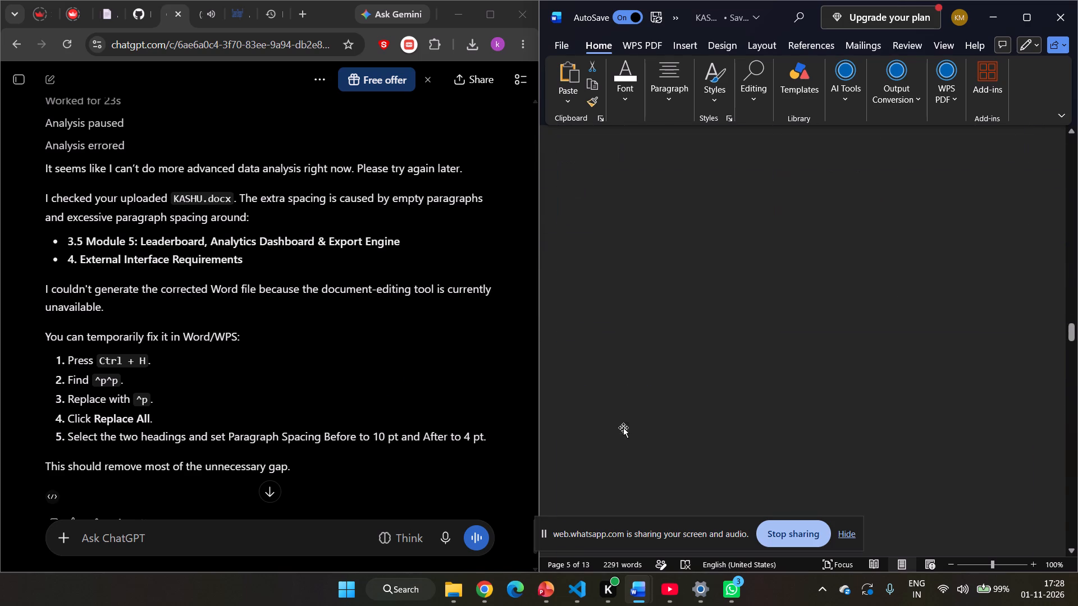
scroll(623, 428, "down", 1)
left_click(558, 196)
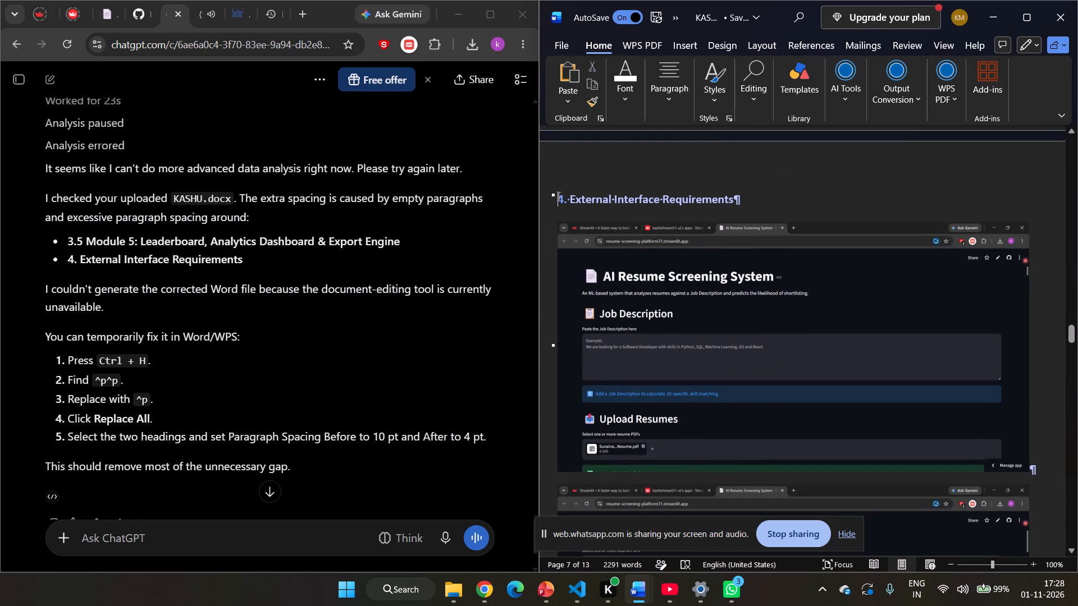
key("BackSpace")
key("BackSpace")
left_click(298, 524)
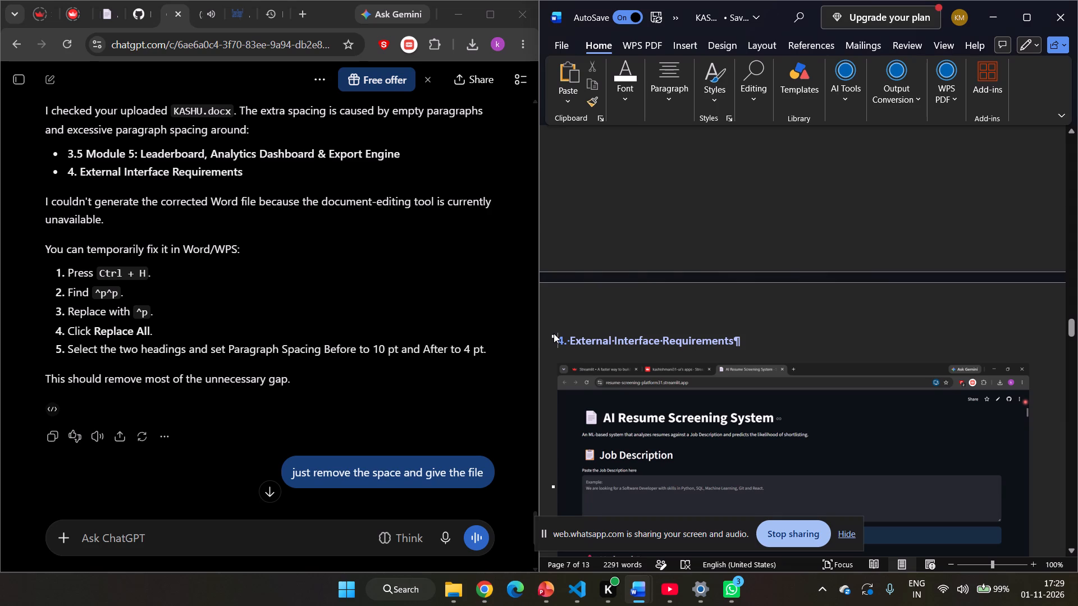
scroll(554, 333, "up", 5)
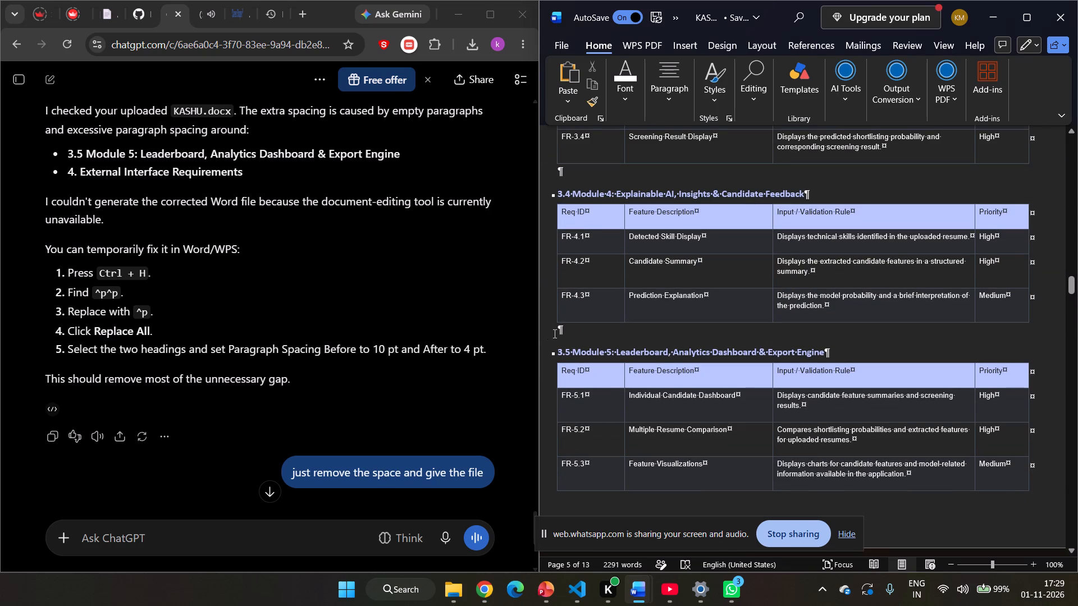
key("ctrl+z")
key("ctrl+z")
key("ctrl+z")
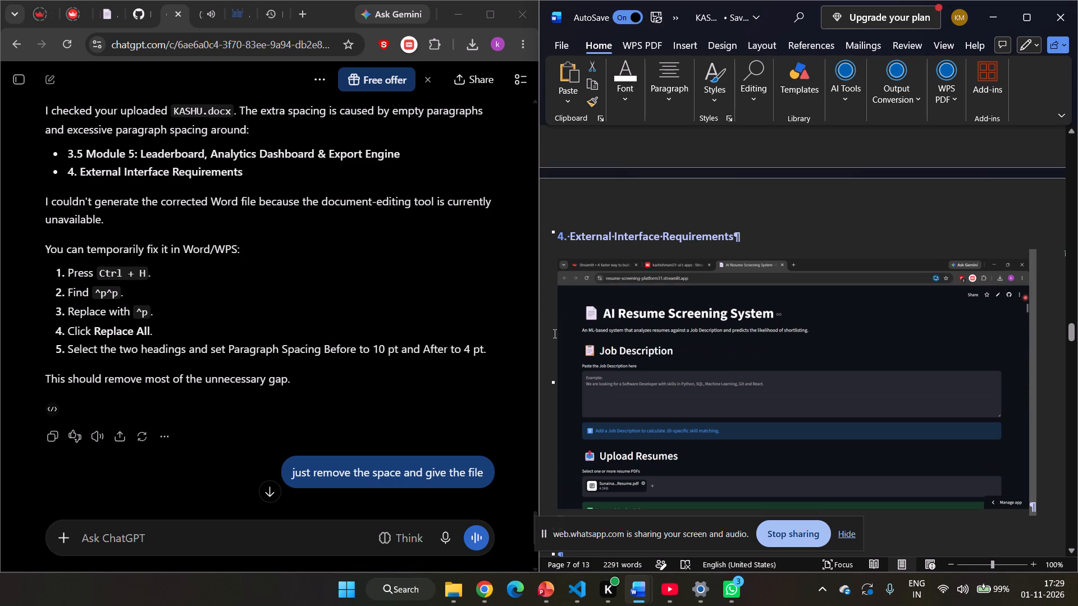
scroll(787, 265, "down", 1)
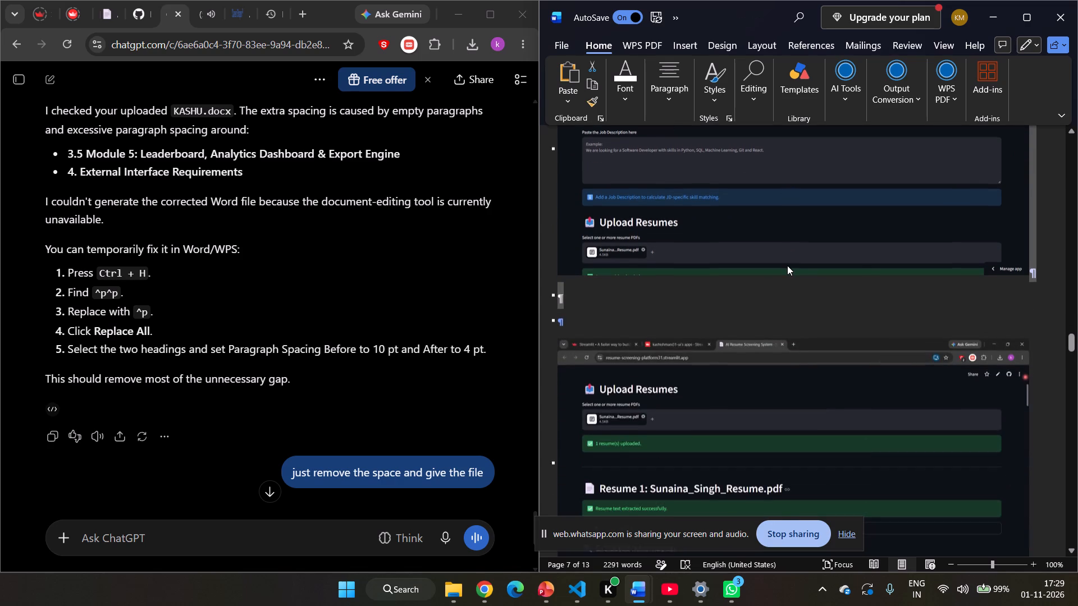
scroll(787, 265, "down", 1)
key("ctrl+z")
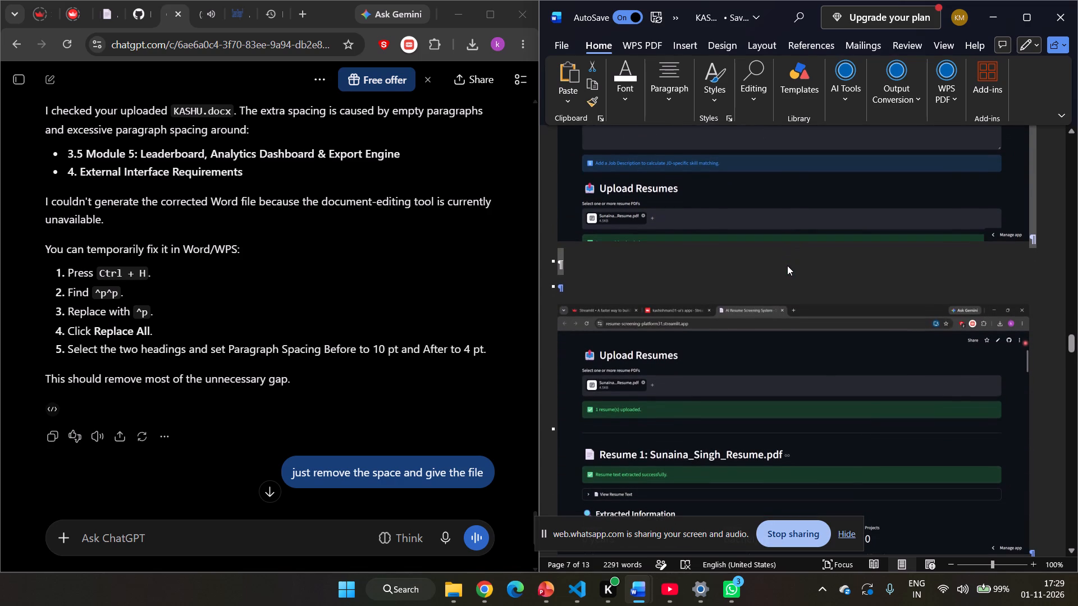
Close the KASHU document window in which the paragraph mark replacements were made and undone.
scroll(787, 265, "up", 7)
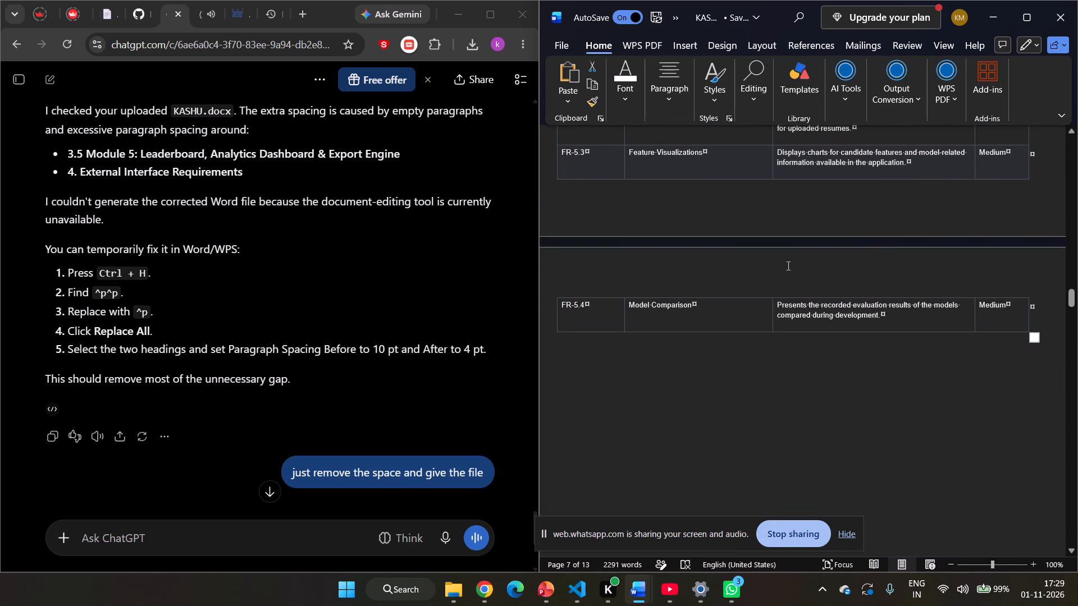
scroll(787, 265, "up", 2)
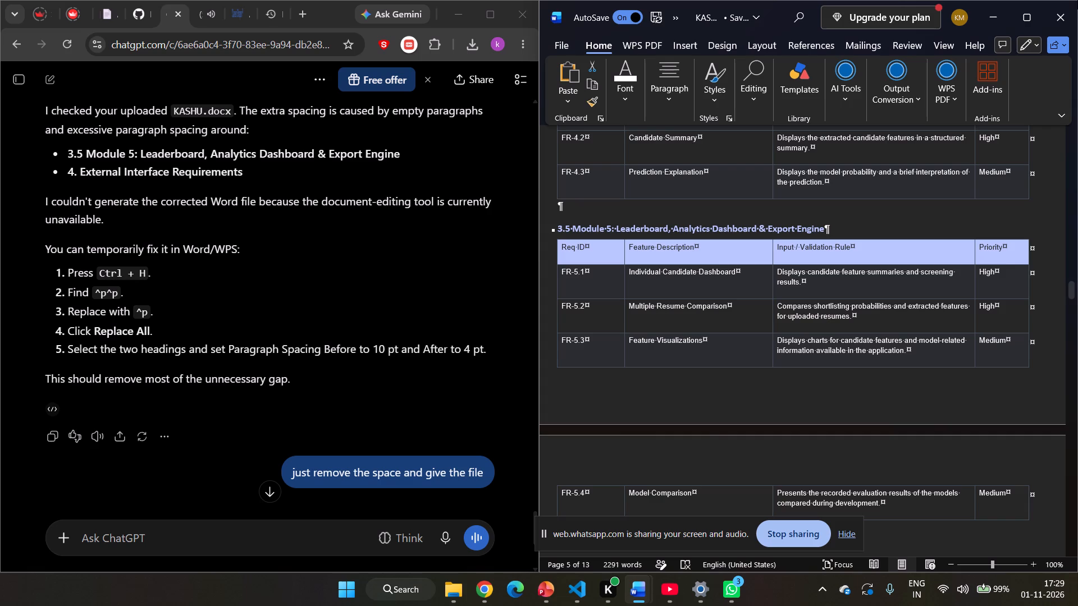
left_click(1054, 17)
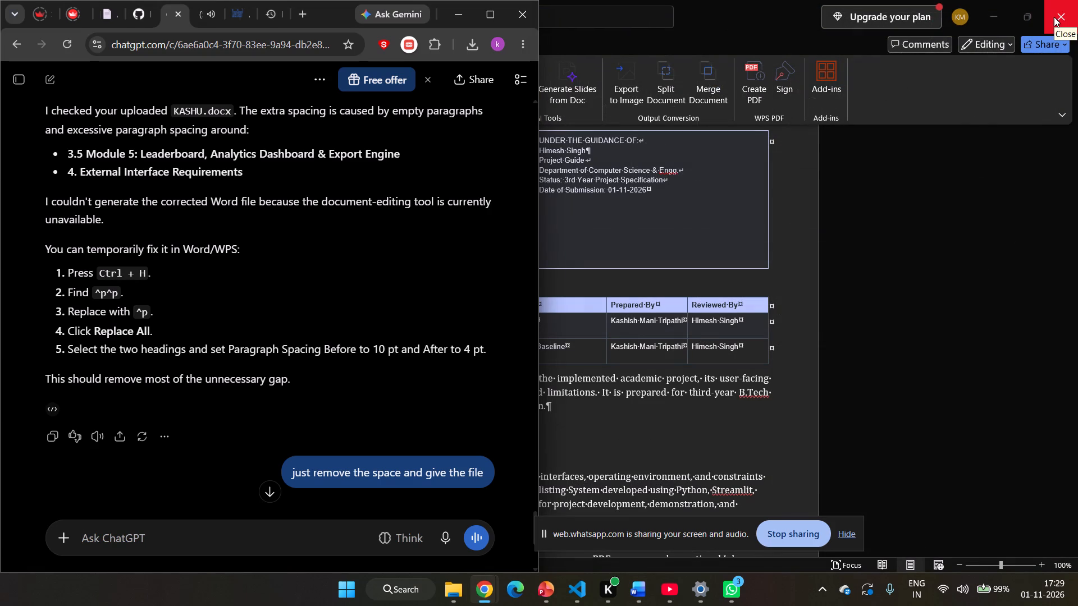
Look through the other open KASHU document, from the cover page to the section 7 Academic Review & Sign-Off table.
left_click(977, 260)
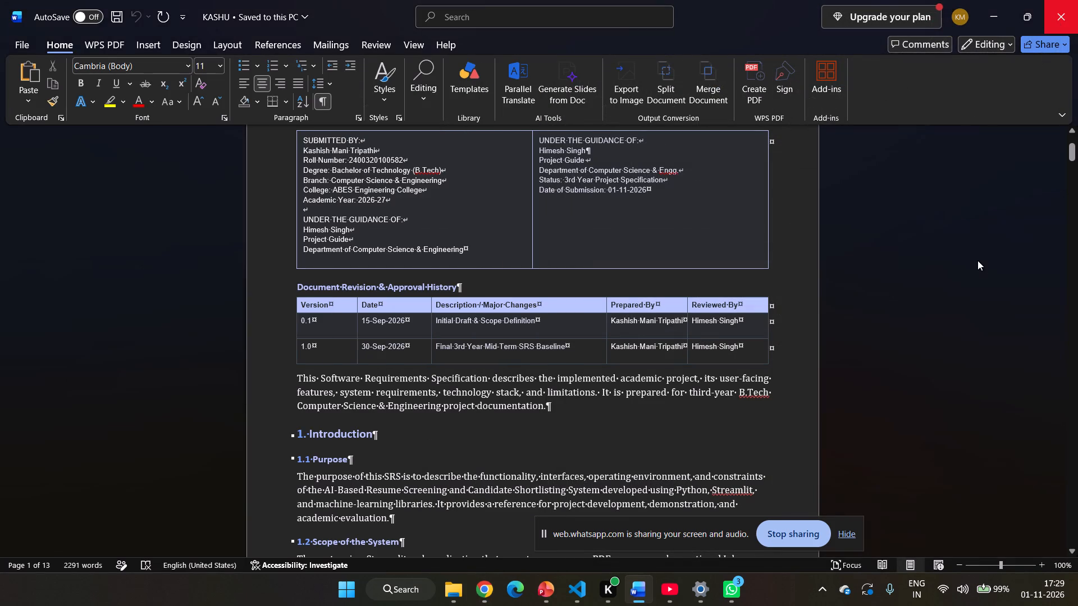
scroll(977, 260, "up", 5)
scroll(977, 260, "down", 20)
scroll(977, 260, "down", 20)
scroll(977, 260, "down", 20)
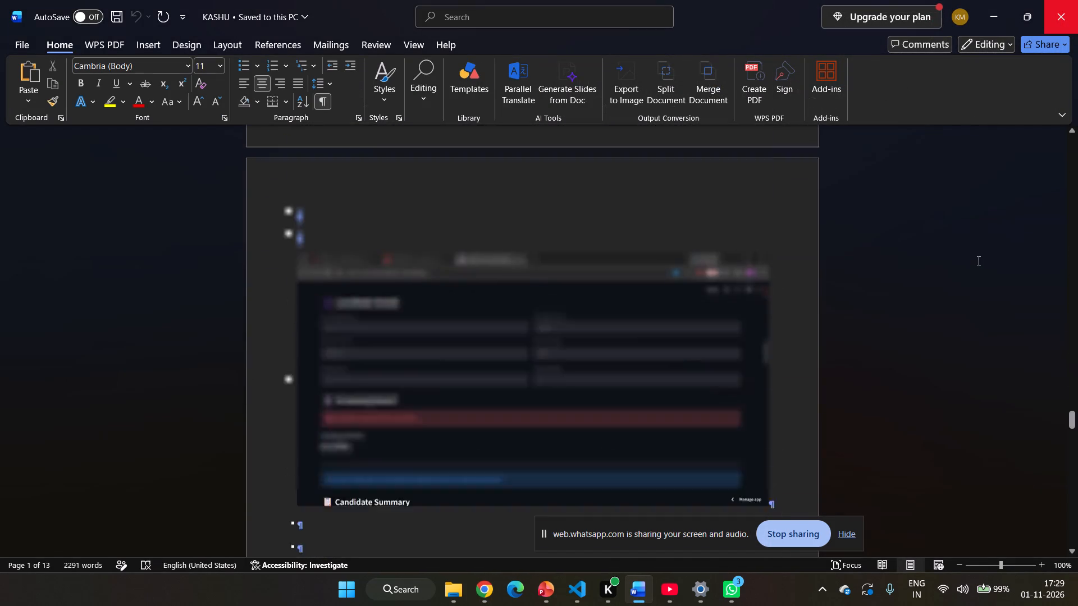
scroll(977, 260, "down", 20)
scroll(977, 260, "down", 20)
scroll(977, 260, "down", 4)
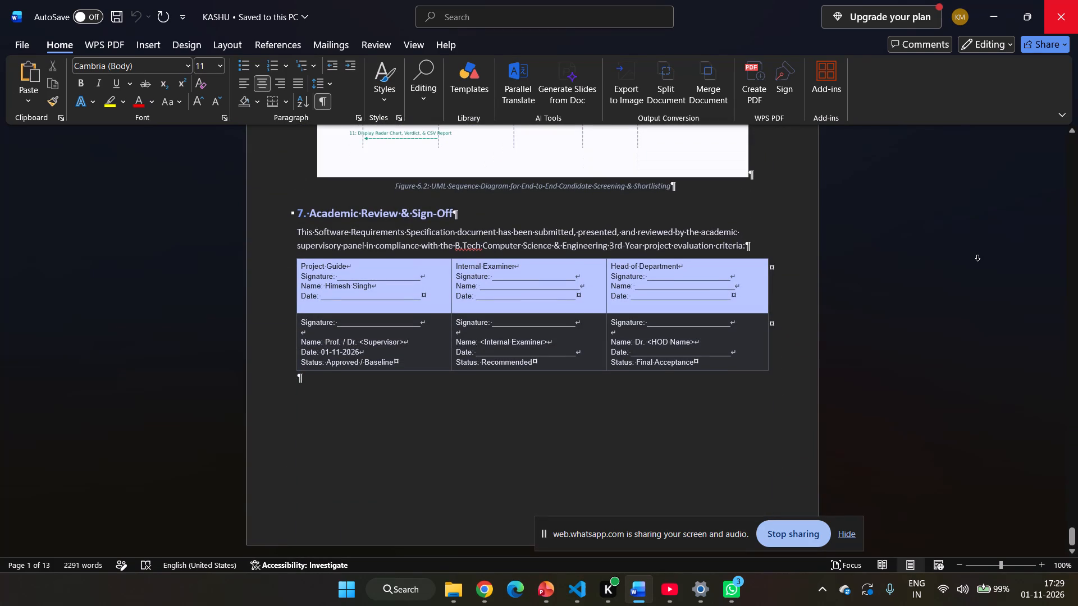
scroll(977, 260, "down", 1)
left_click(409, 444)
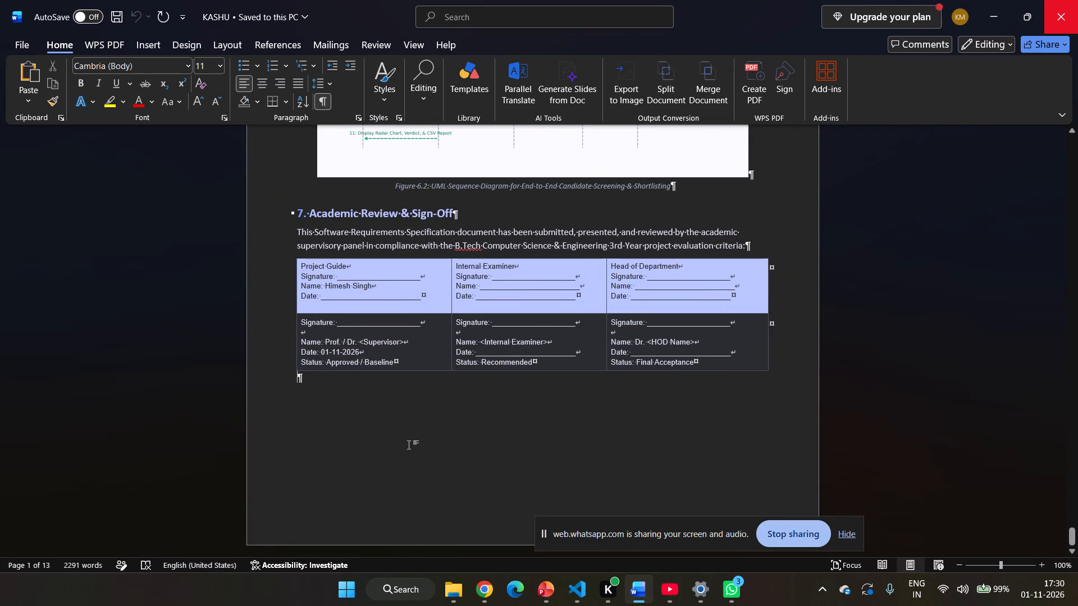
scroll(409, 444, "up", 1)
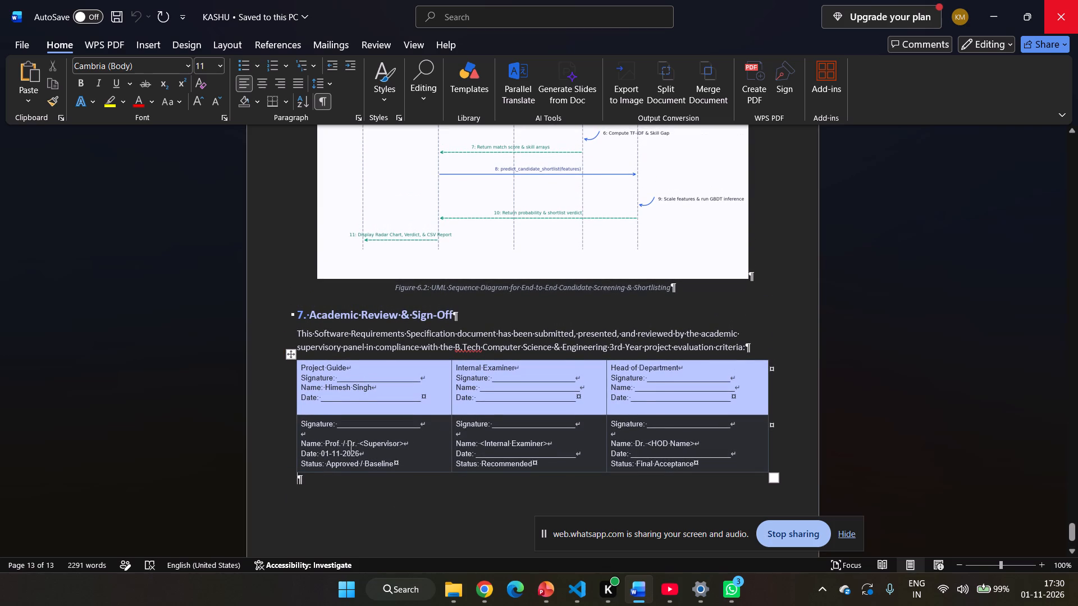
scroll(349, 453, "down", 5)
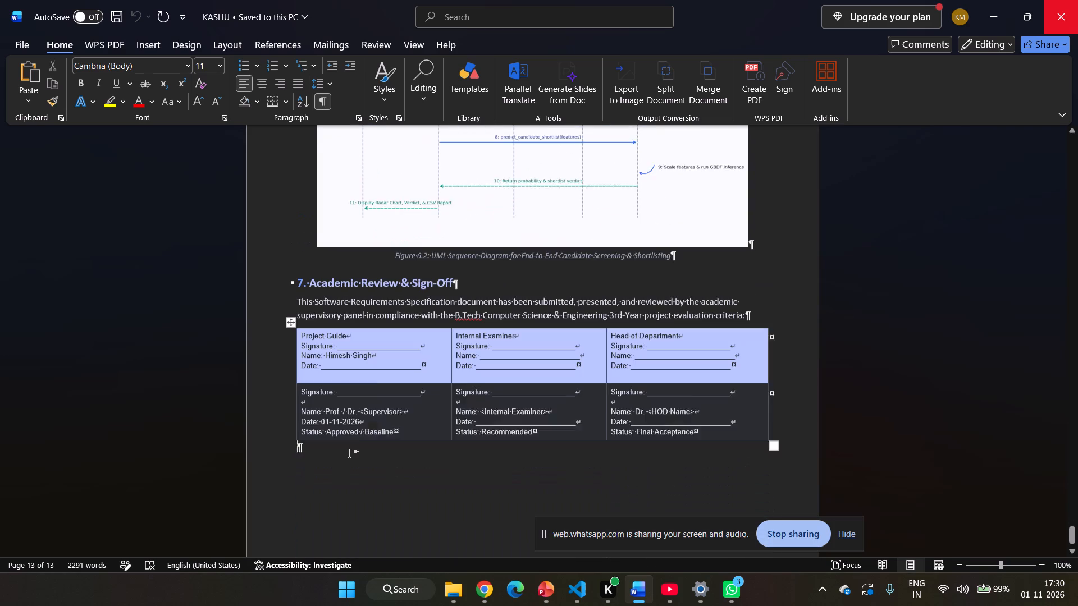
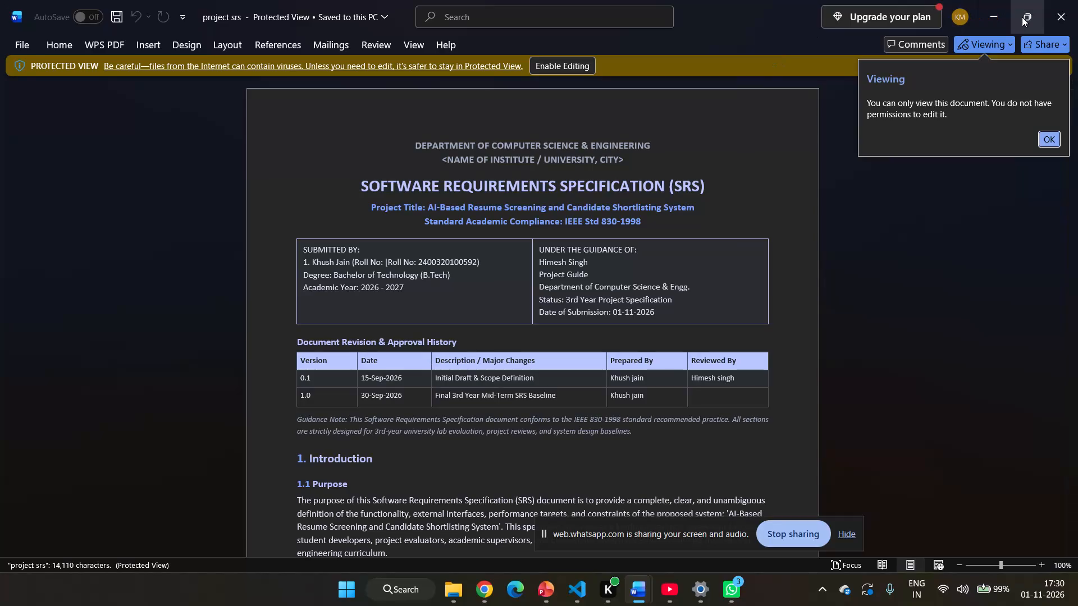
Arrange the project srs document side by side with the KASHU document.
left_click(974, 65)
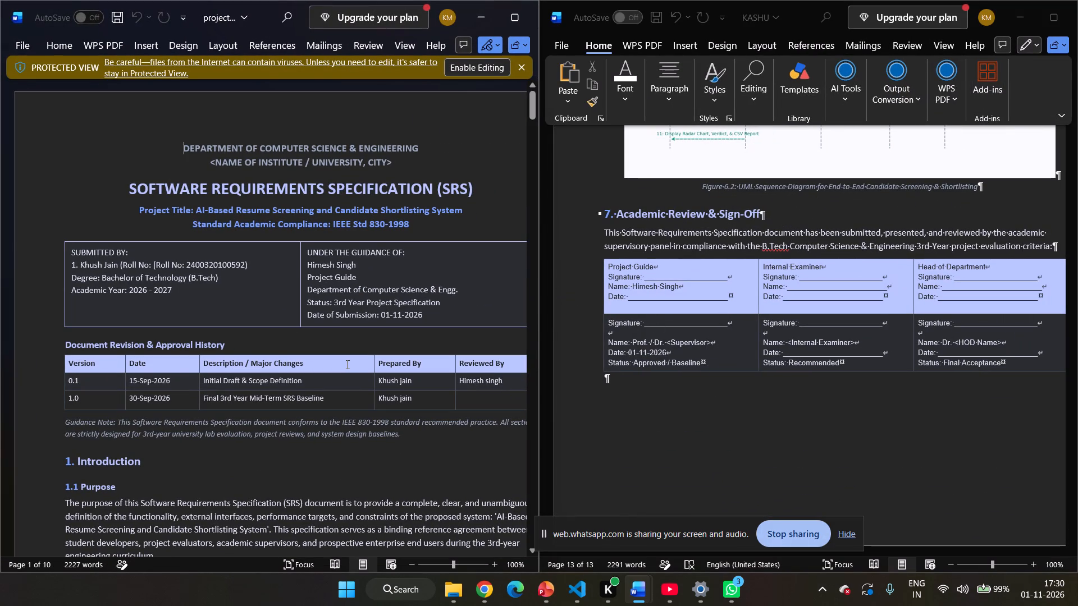
Review the KASHU document against the project srs document, checking sections 1 to 4, the interface screenshots and the cover page.
scroll(692, 303, "up", 18)
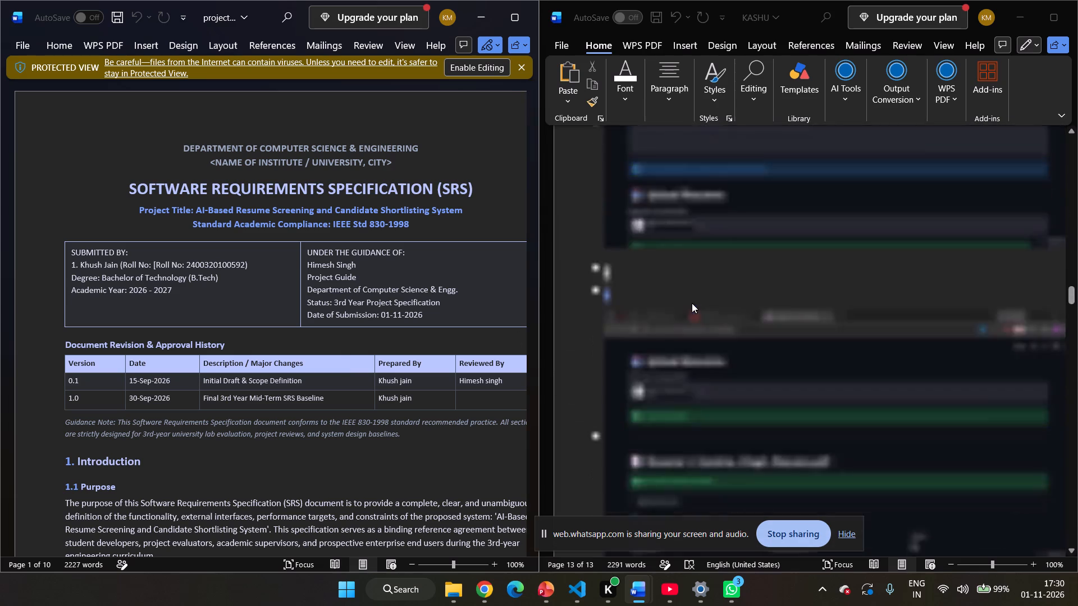
scroll(692, 303, "up", 20)
scroll(692, 303, "up", 15)
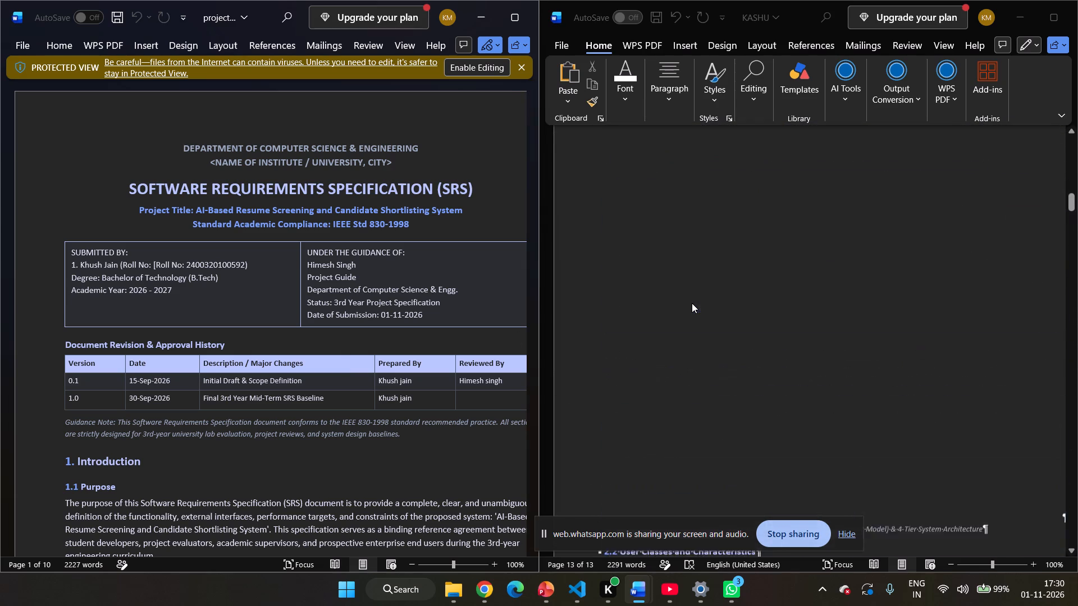
scroll(692, 303, "up", 20)
scroll(692, 303, "up", 2)
scroll(692, 303, "down", 4)
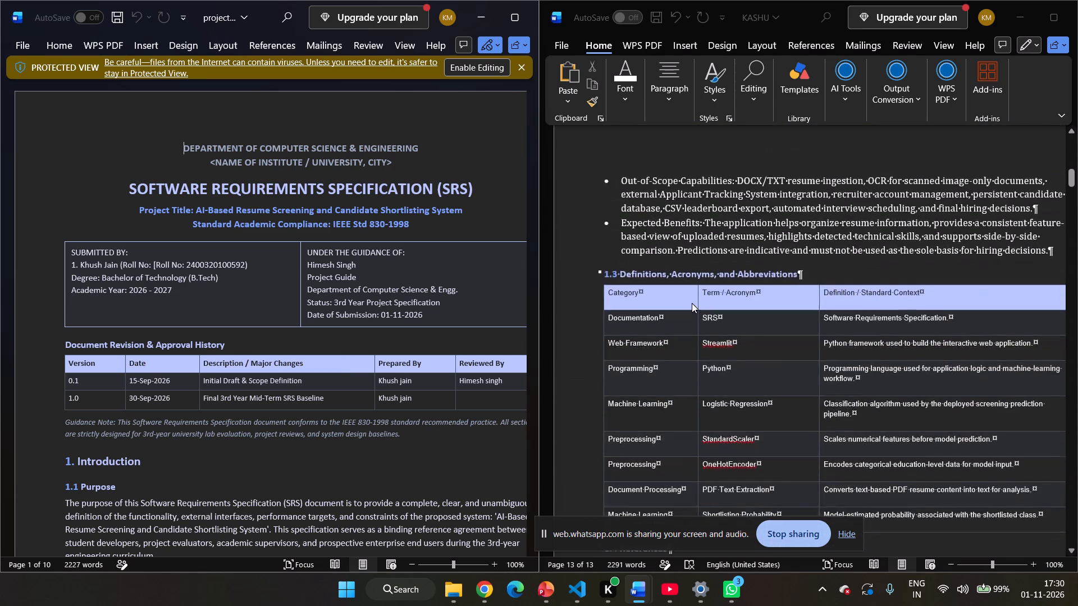
scroll(692, 303, "down", 7)
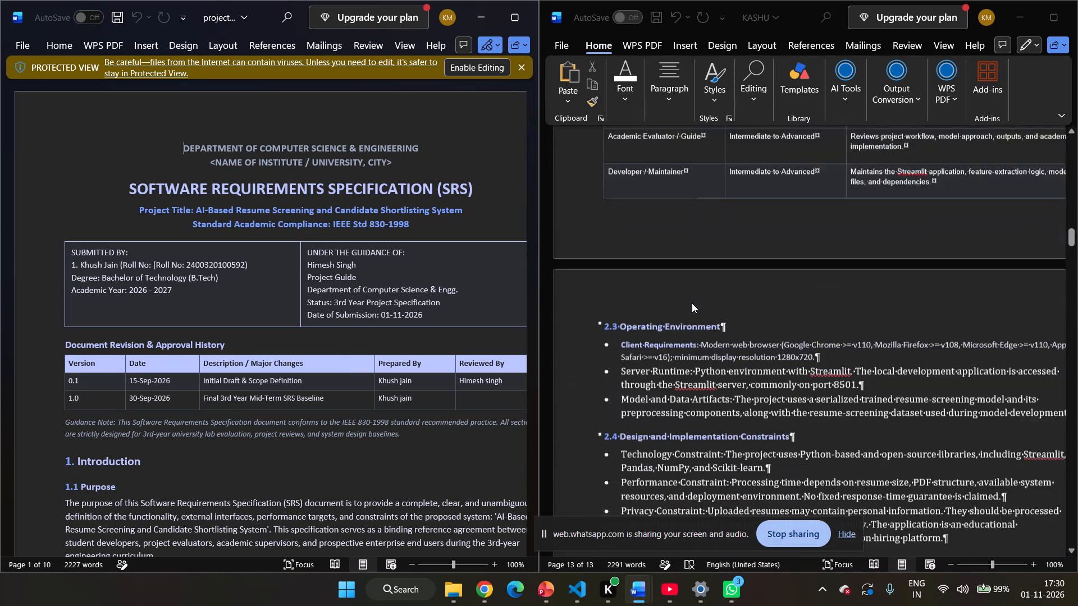
scroll(692, 303, "down", 7)
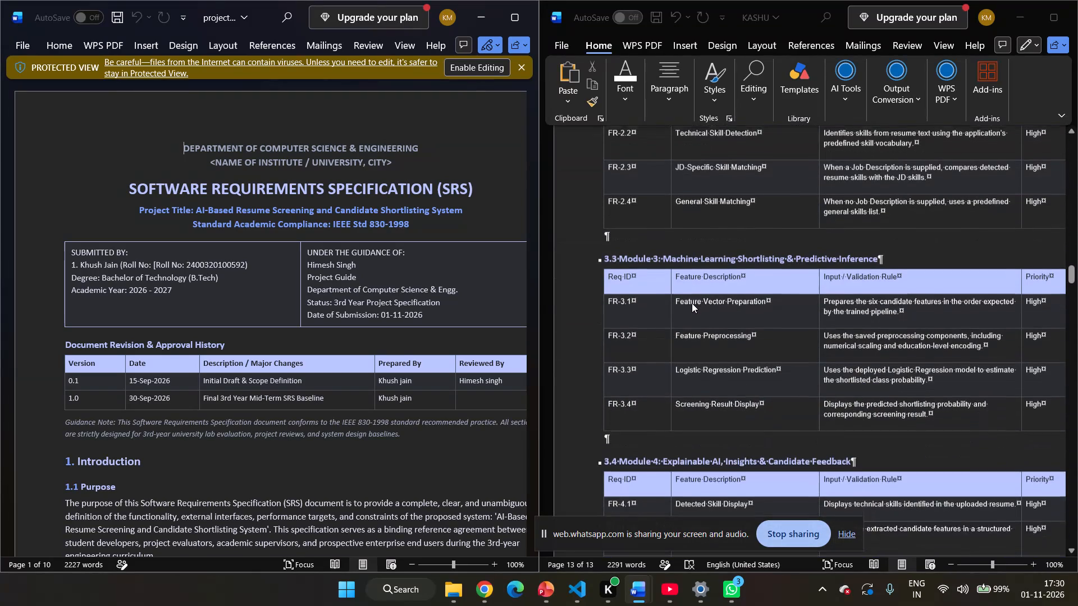
scroll(692, 303, "down", 5)
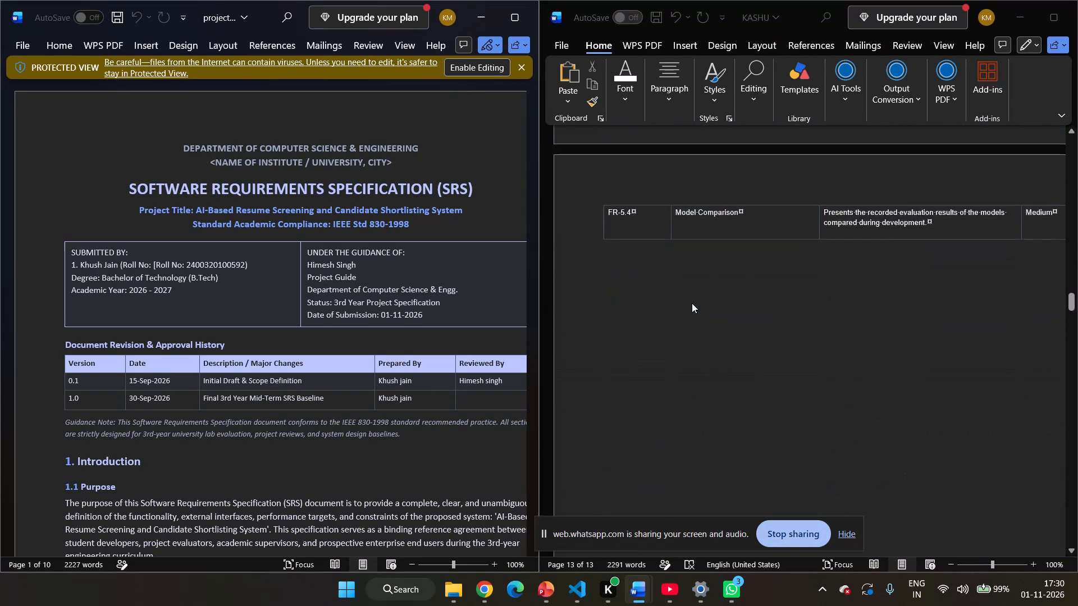
scroll(692, 303, "down", 5)
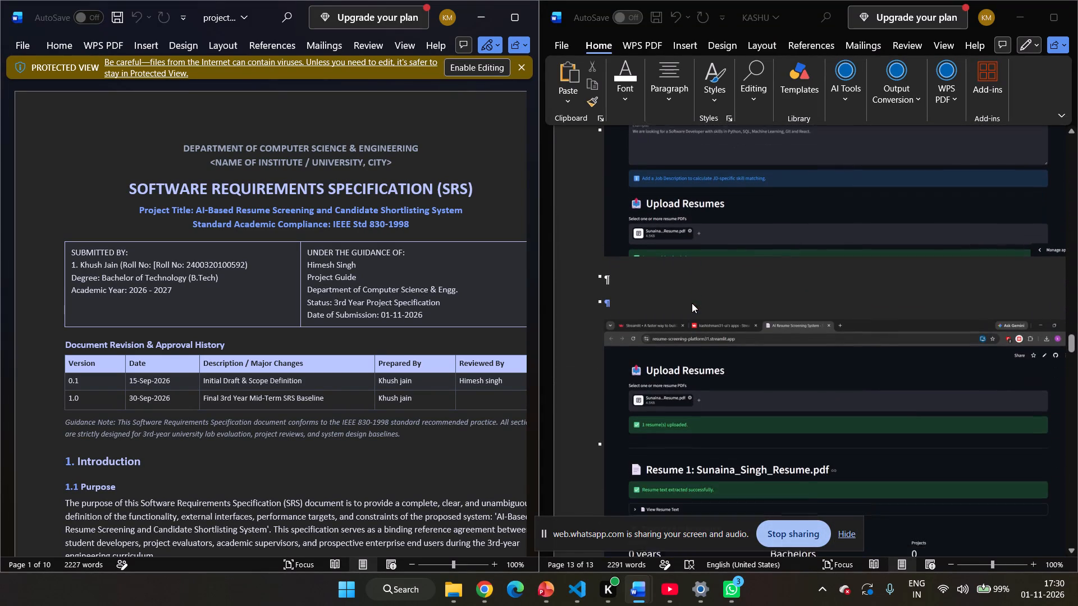
scroll(324, 390, "down", 1)
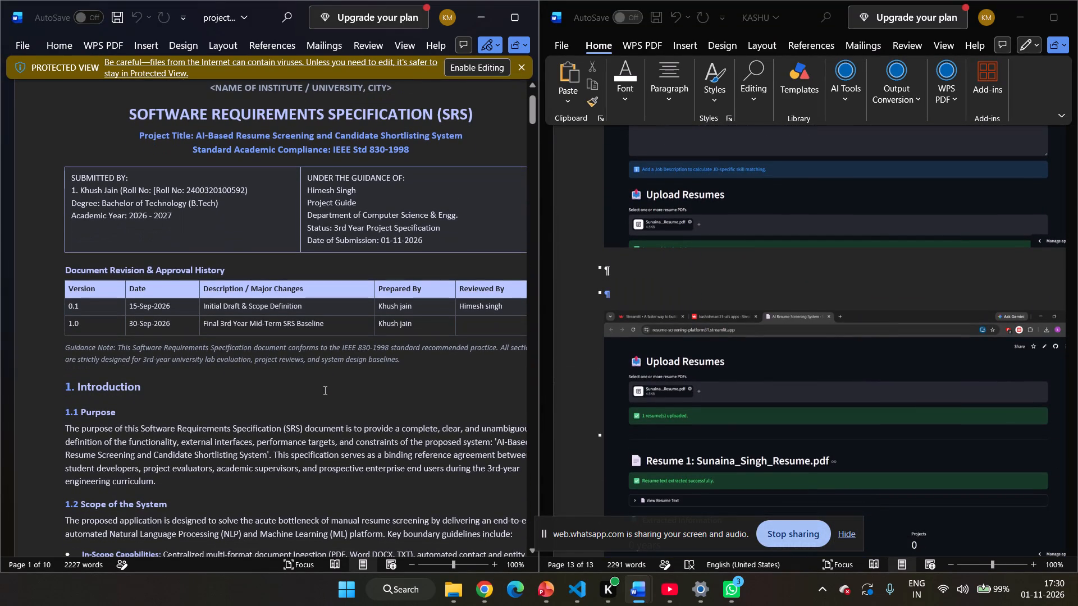
scroll(324, 390, "down", 2)
scroll(751, 315, "up", 7)
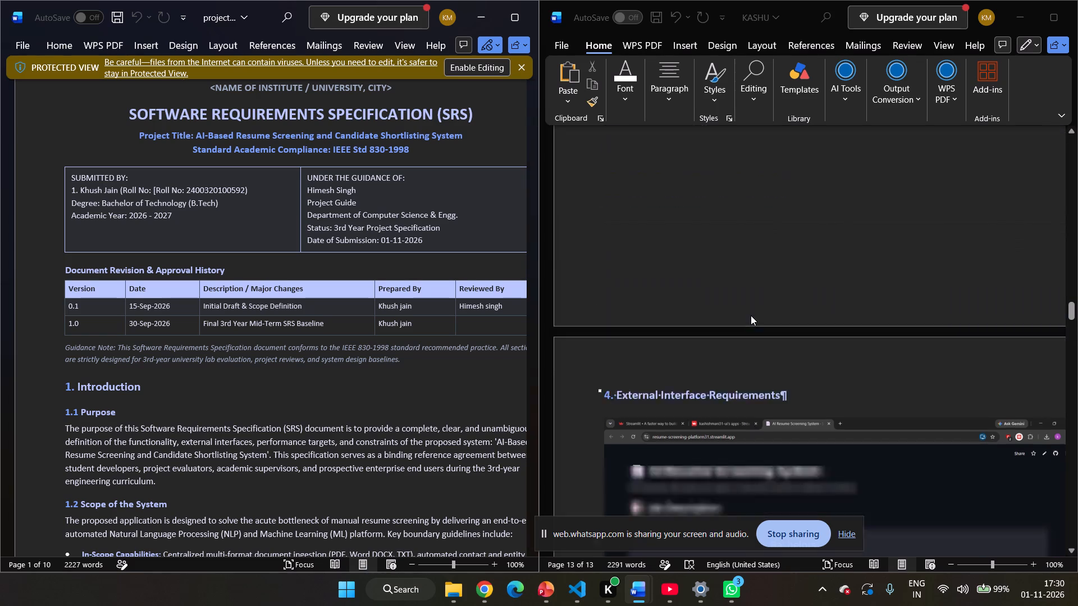
scroll(751, 315, "up", 20)
scroll(751, 315, "up", 1)
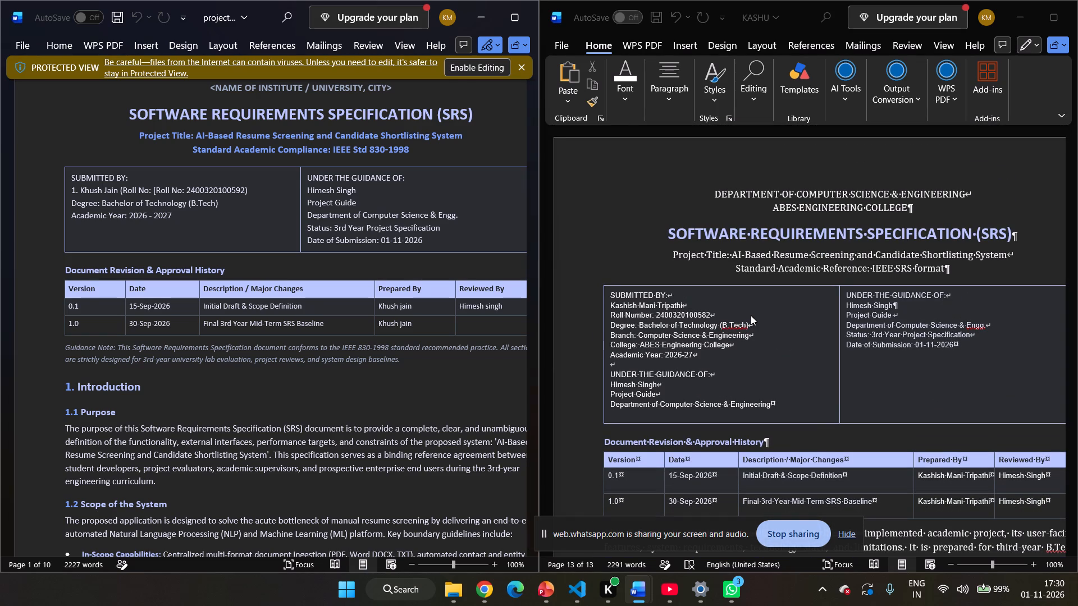
Place the text cursor before the student's name under SUBMITTED BY in the KASHU document's cover page table.
left_click(673, 291)
left_click(673, 299)
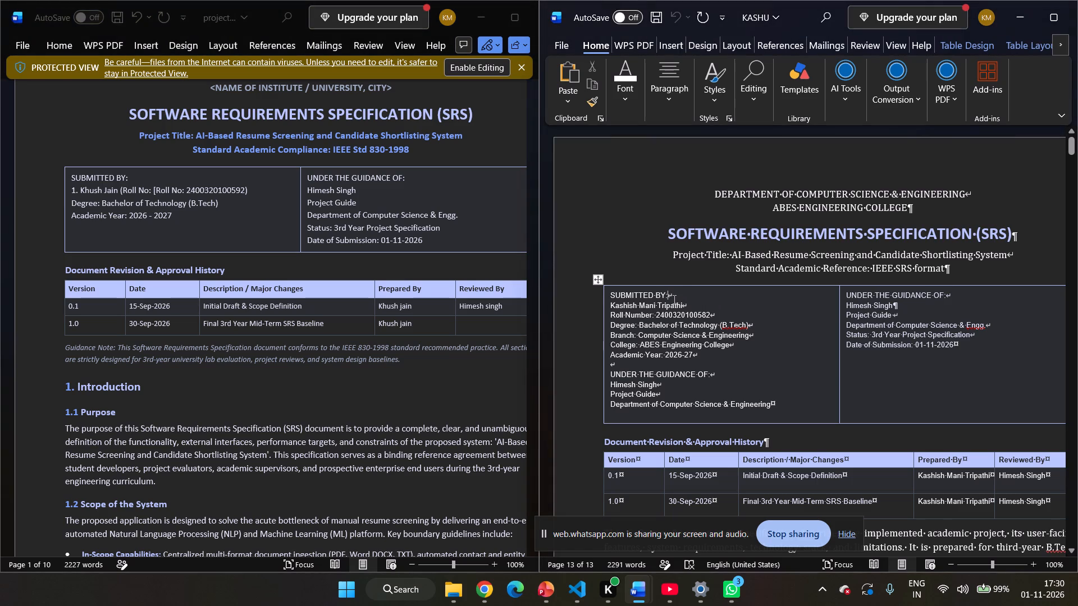
left_click(673, 297)
left_click(611, 307)
Turn on AutoSave for the KASHU document and dismiss the OneDrive upload window.
left_click(636, 17)
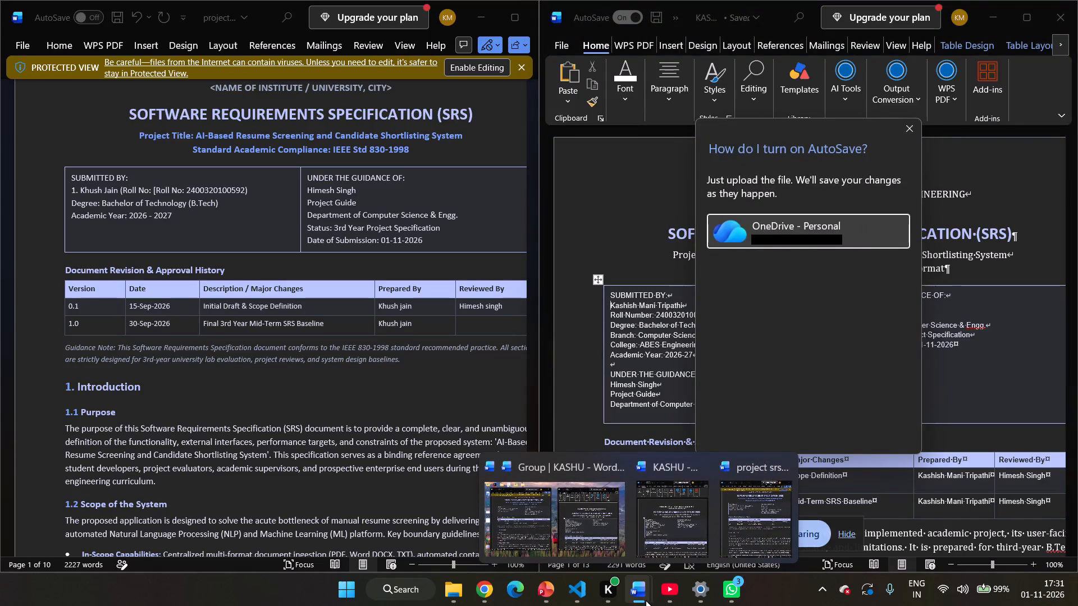
left_click(1066, 21)
left_click(911, 128)
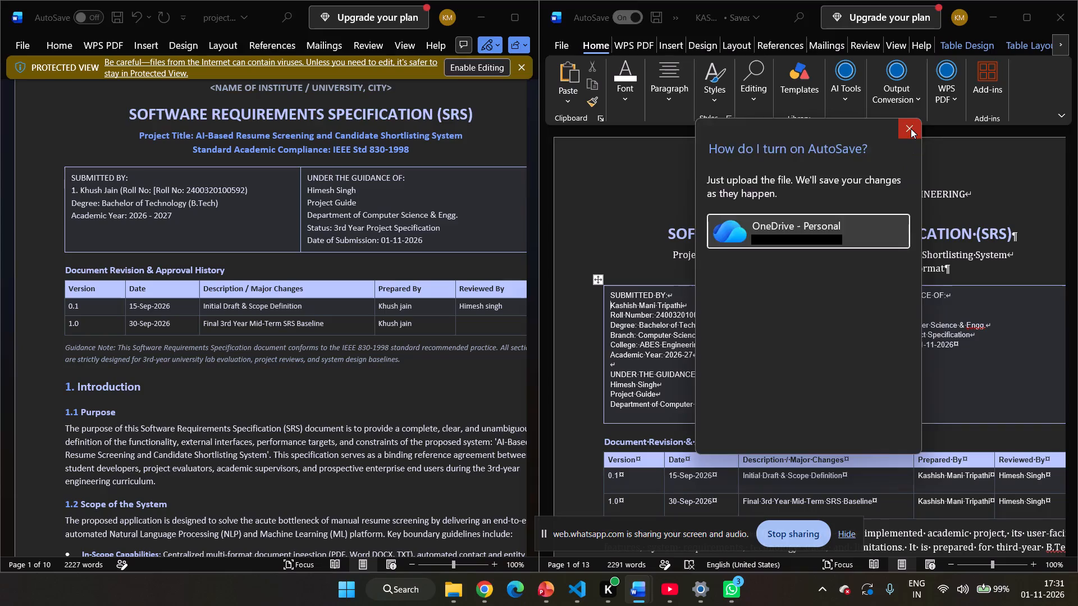
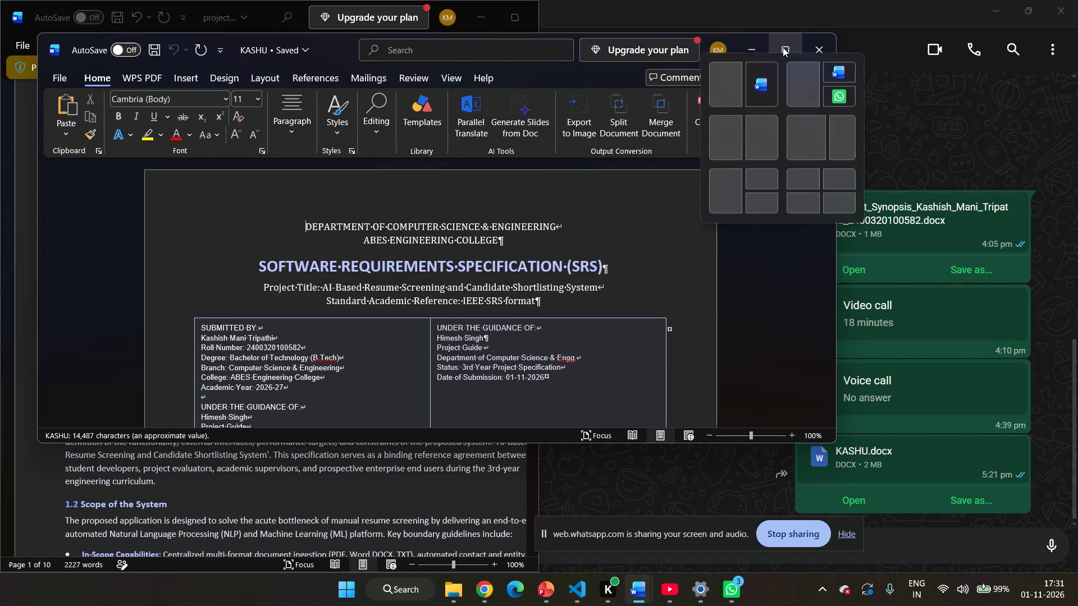
Arrange the KASHU document side by side with the project srs document.
left_click(764, 91)
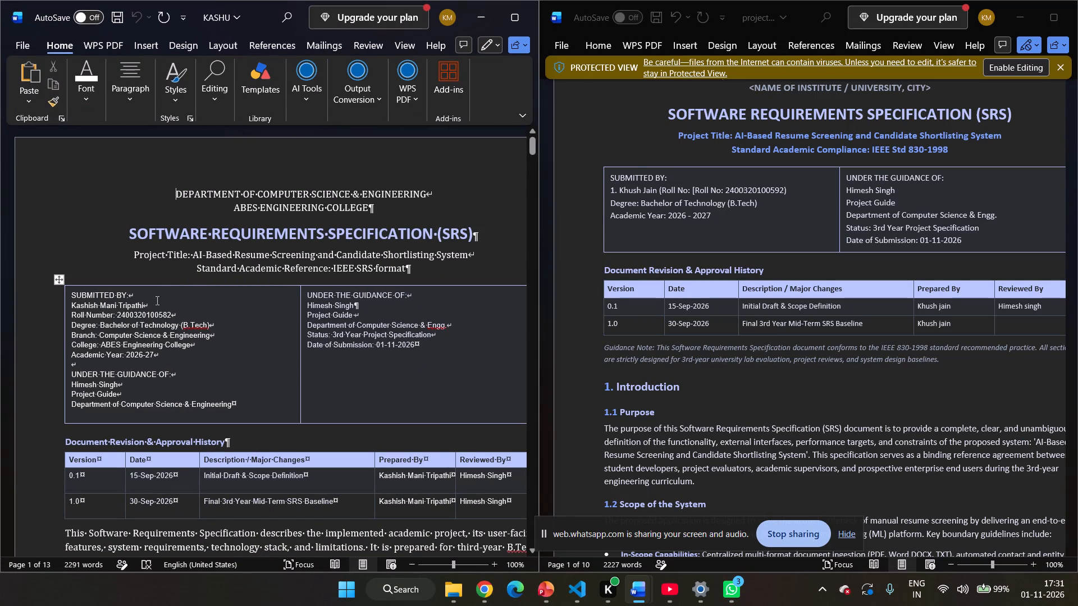
Delete the line break and colon between SUBMITTED BY and the student's name in the KASHU document's cover page table.
left_click(136, 293)
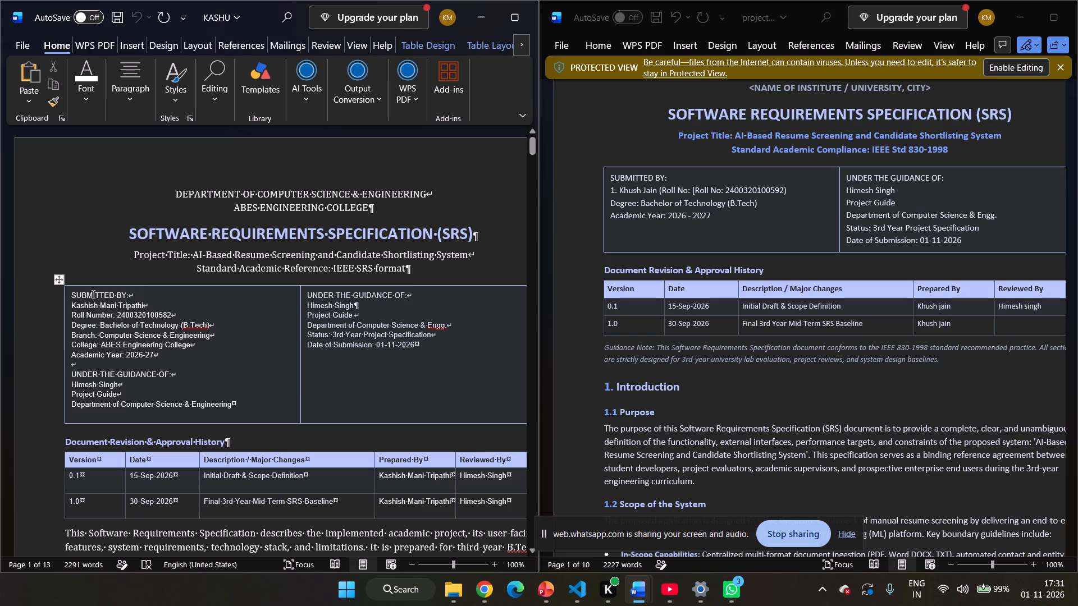
left_click(72, 301)
key("BackSpace")
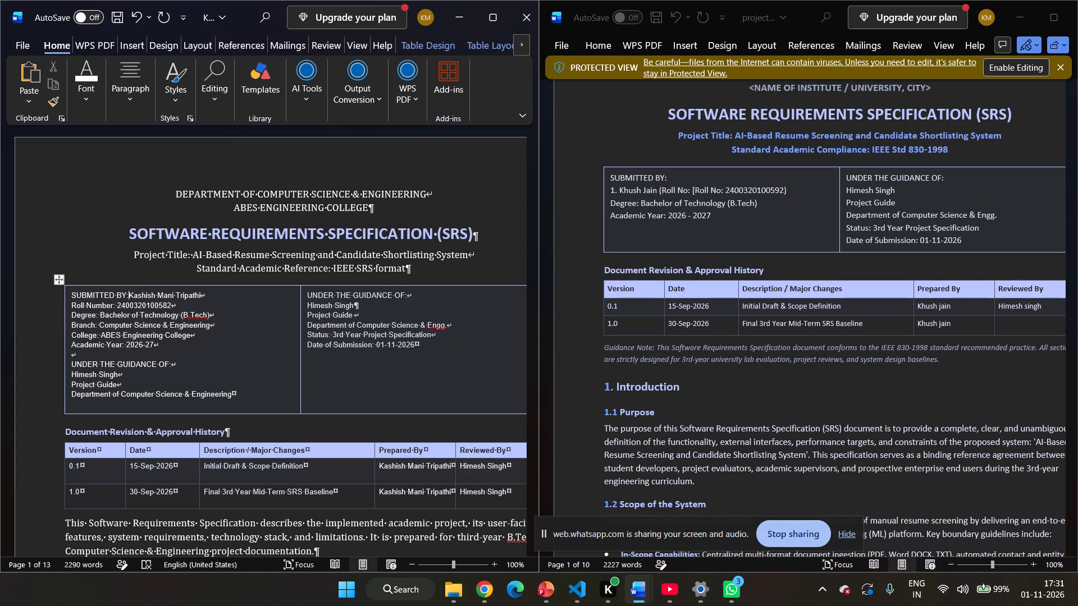
key("BackSpace")
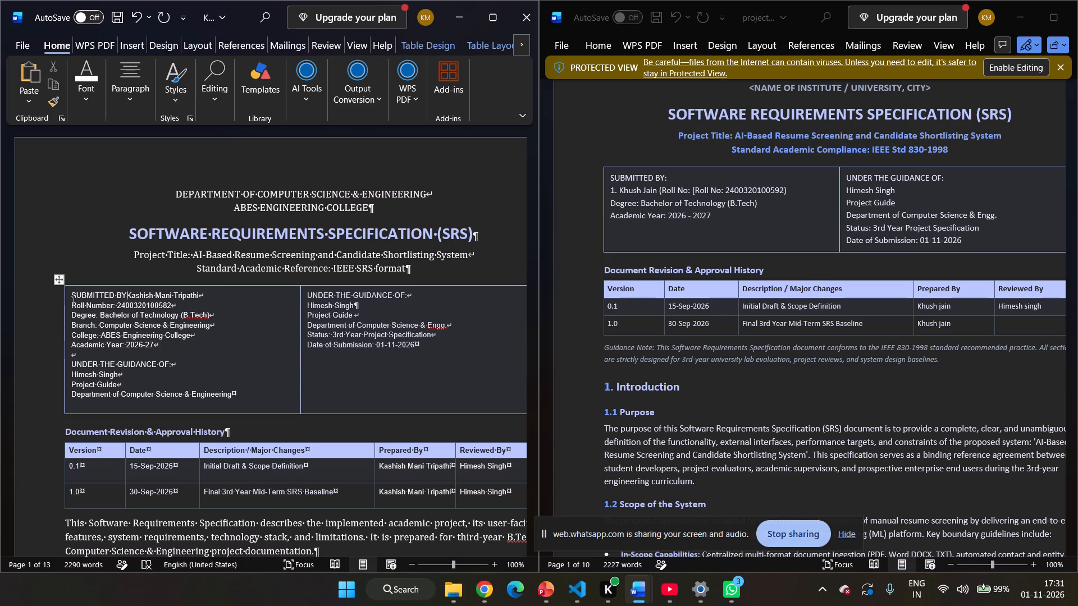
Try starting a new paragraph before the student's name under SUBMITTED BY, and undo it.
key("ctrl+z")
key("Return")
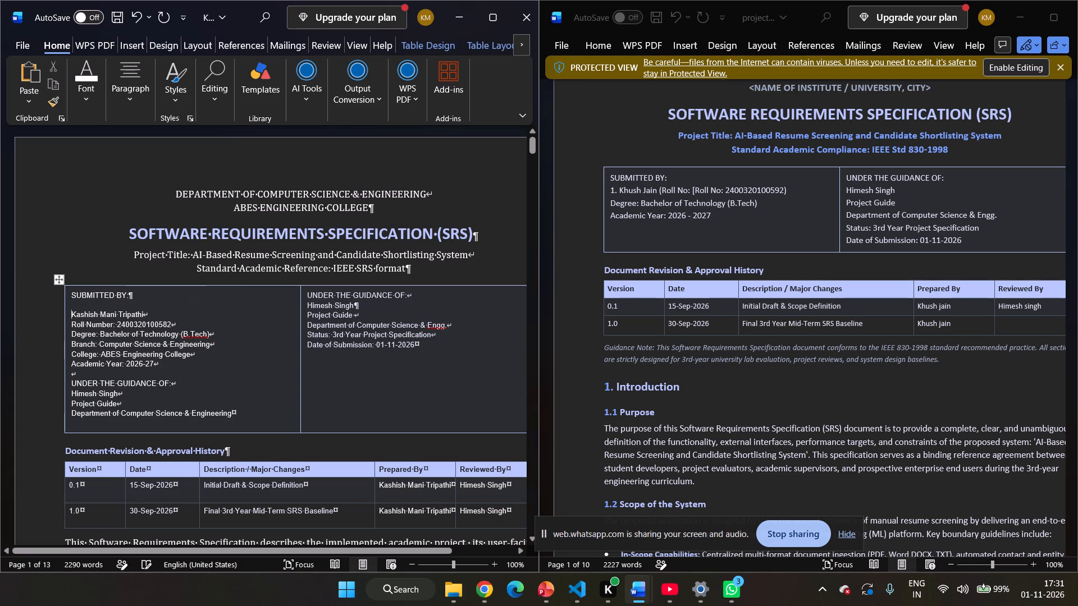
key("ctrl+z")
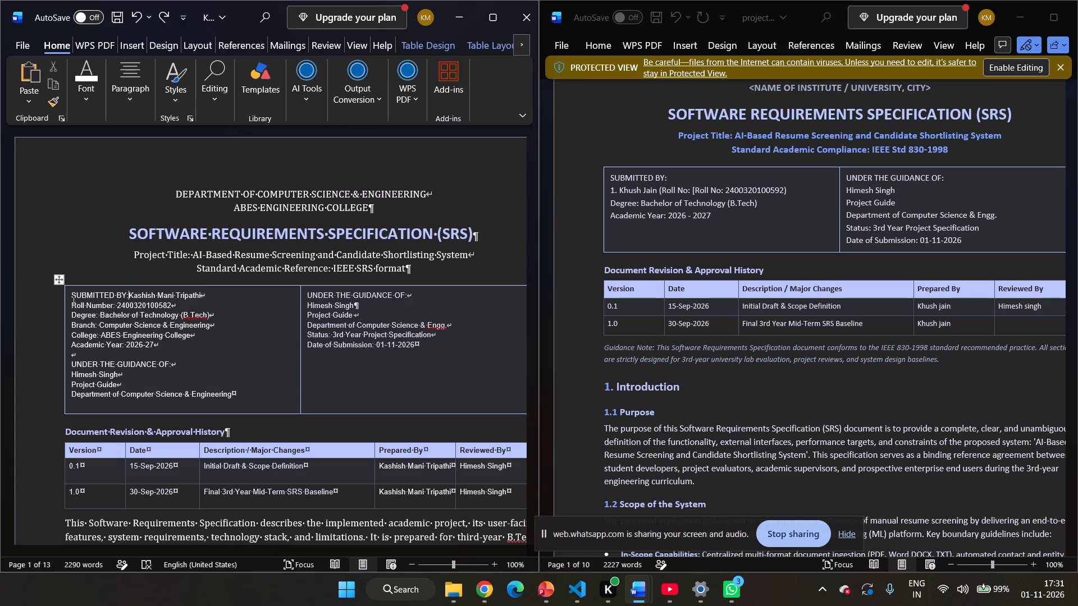
Insert a space between the SUBMITTED BY label and the student's name.
key("space")
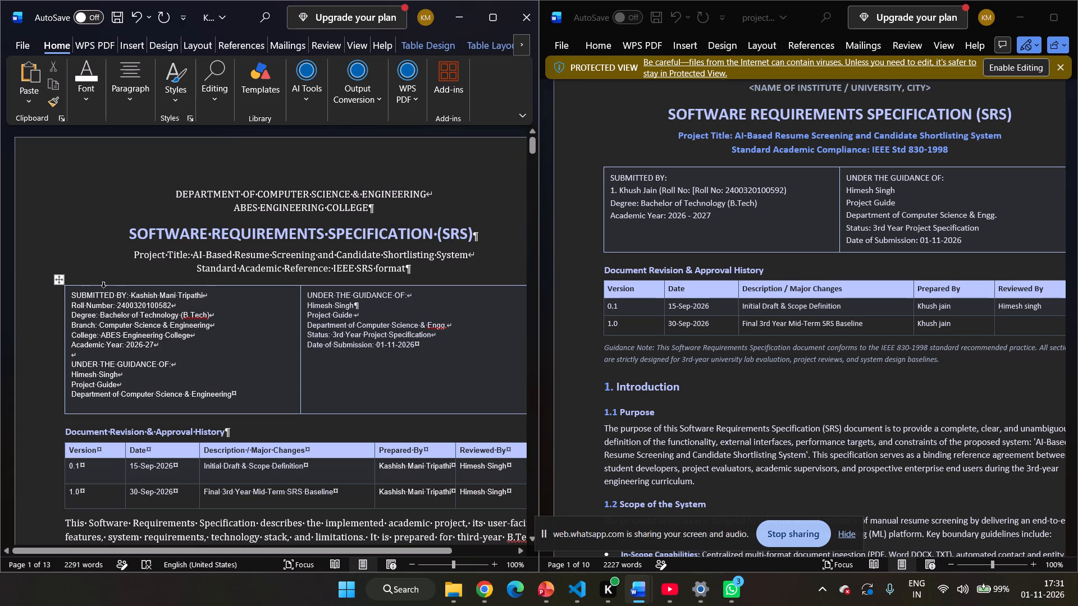
Remove the line break between the student's name and the Roll Number line in the SUBMITTED BY cell.
left_click(212, 296)
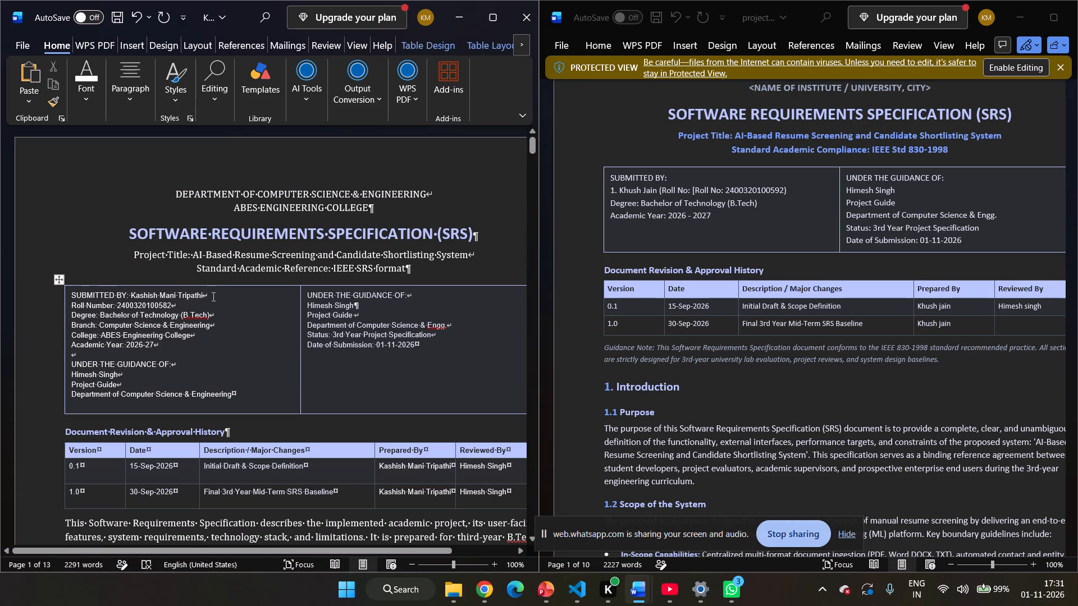
left_click(210, 296)
key("Right")
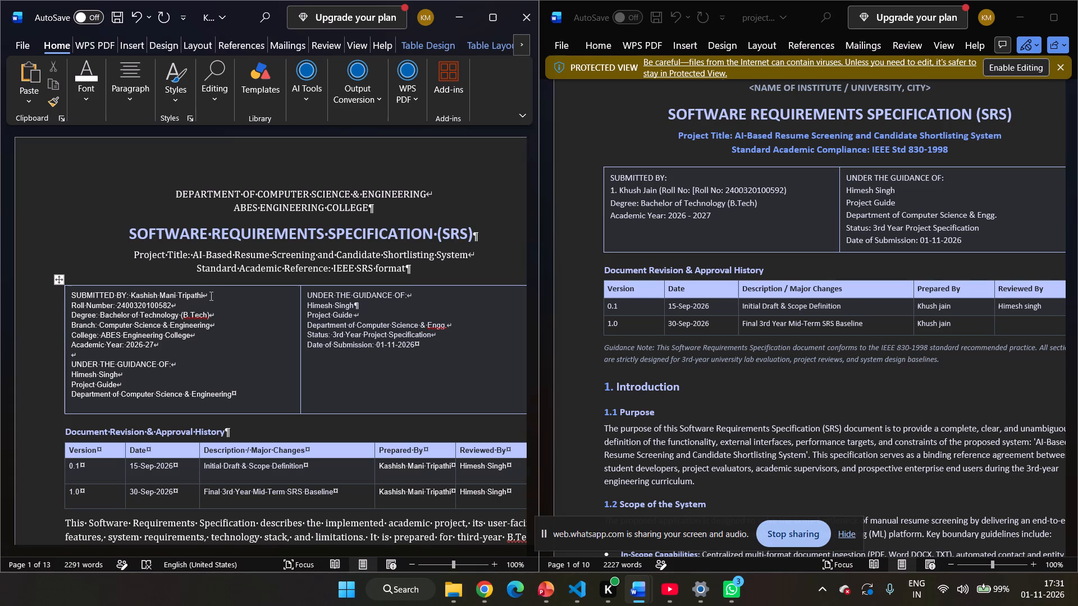
key("BackSpace")
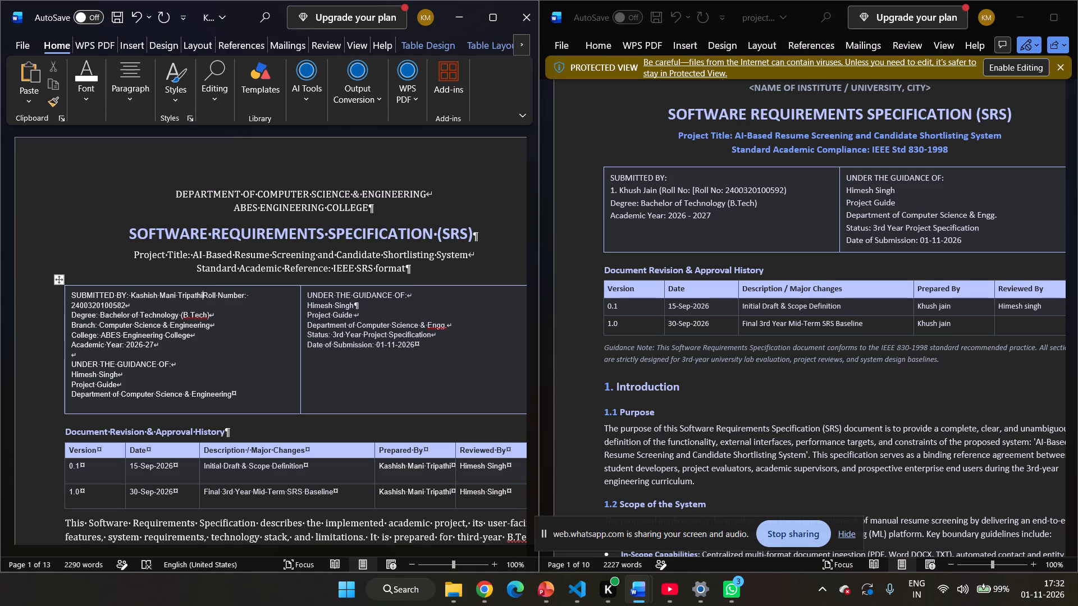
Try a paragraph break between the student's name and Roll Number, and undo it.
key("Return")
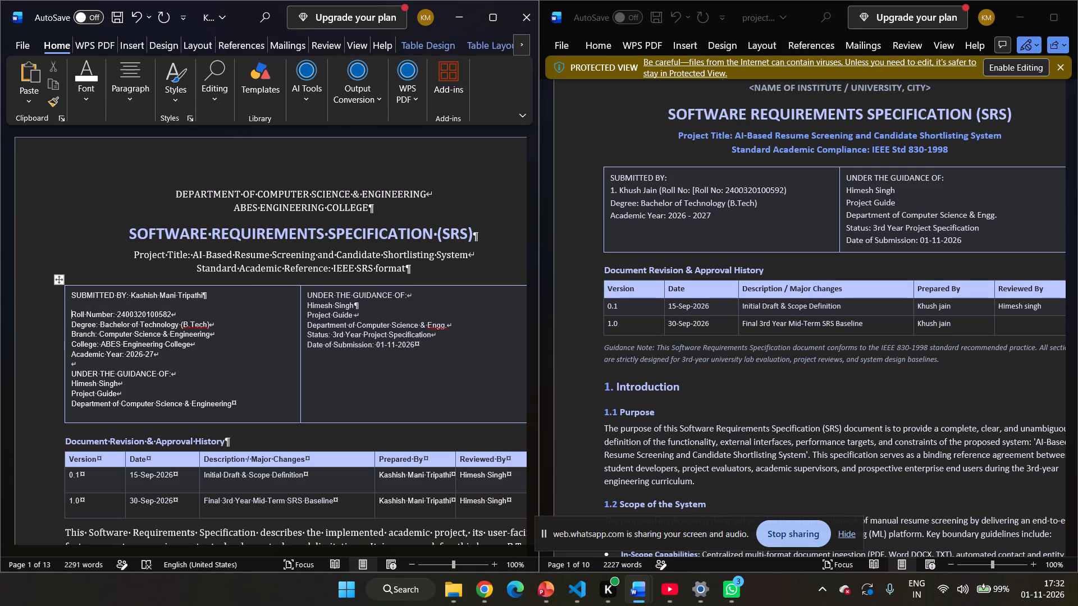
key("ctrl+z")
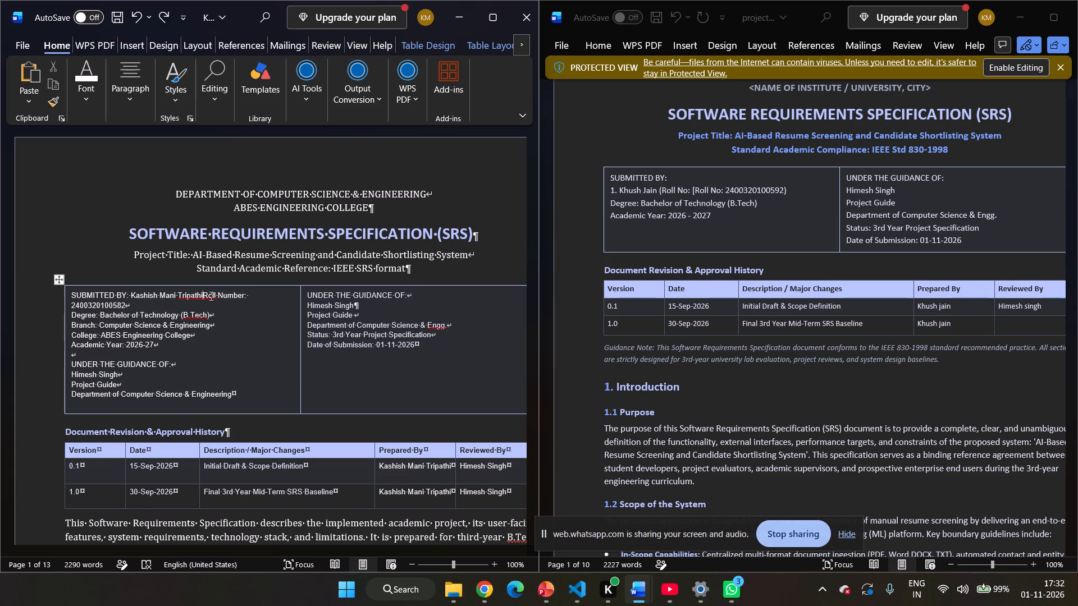
Apply all caps to the joined word made of the student's surname and "Roll".
key("ctrl+shift+a")
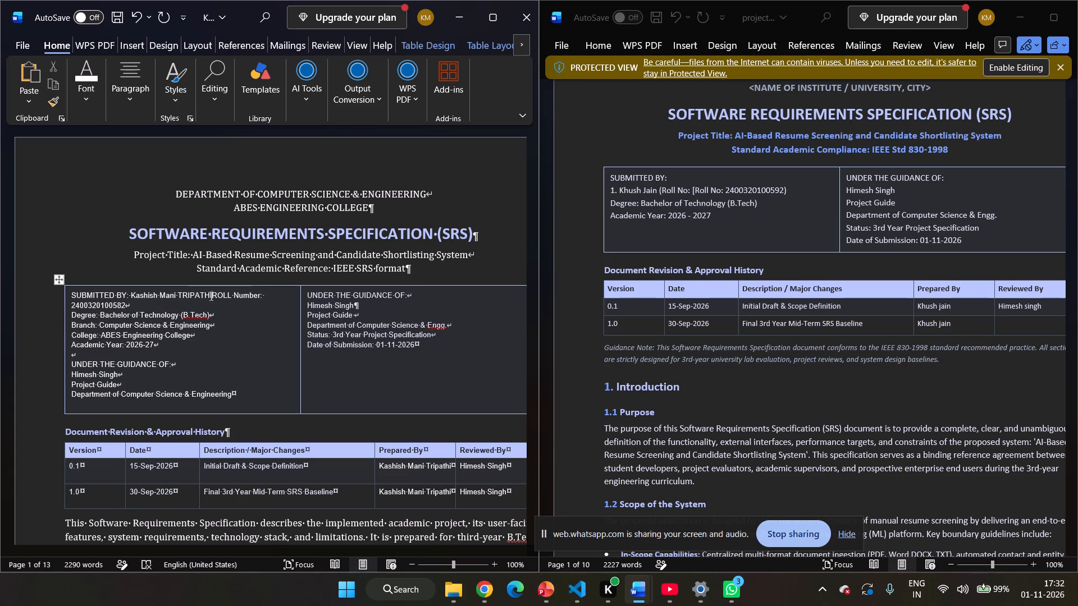
Hide the formatting marks in the KASHU document.
key("ctrl+shift+8")
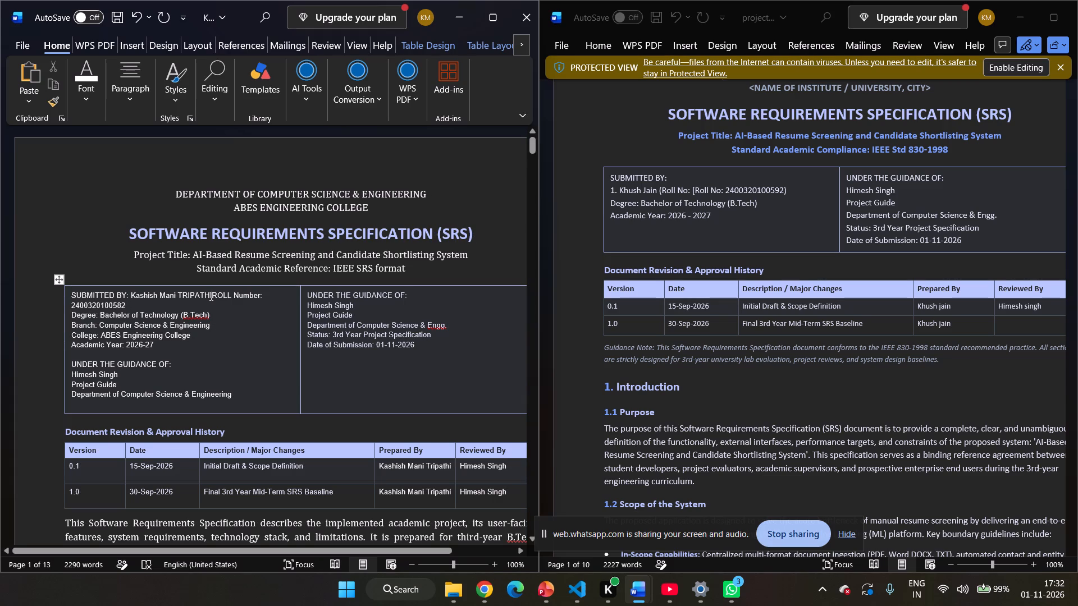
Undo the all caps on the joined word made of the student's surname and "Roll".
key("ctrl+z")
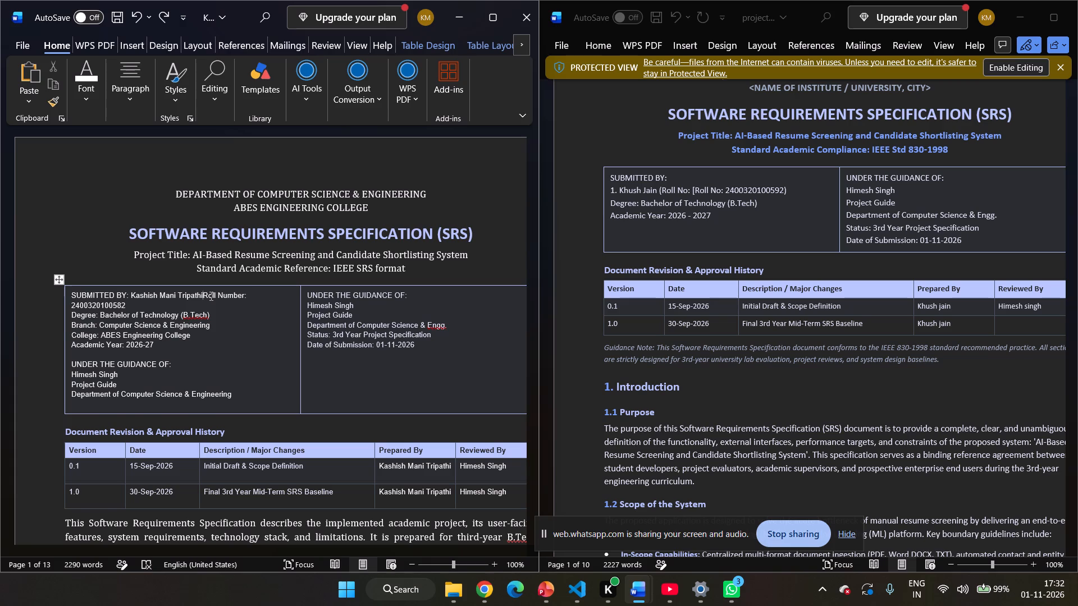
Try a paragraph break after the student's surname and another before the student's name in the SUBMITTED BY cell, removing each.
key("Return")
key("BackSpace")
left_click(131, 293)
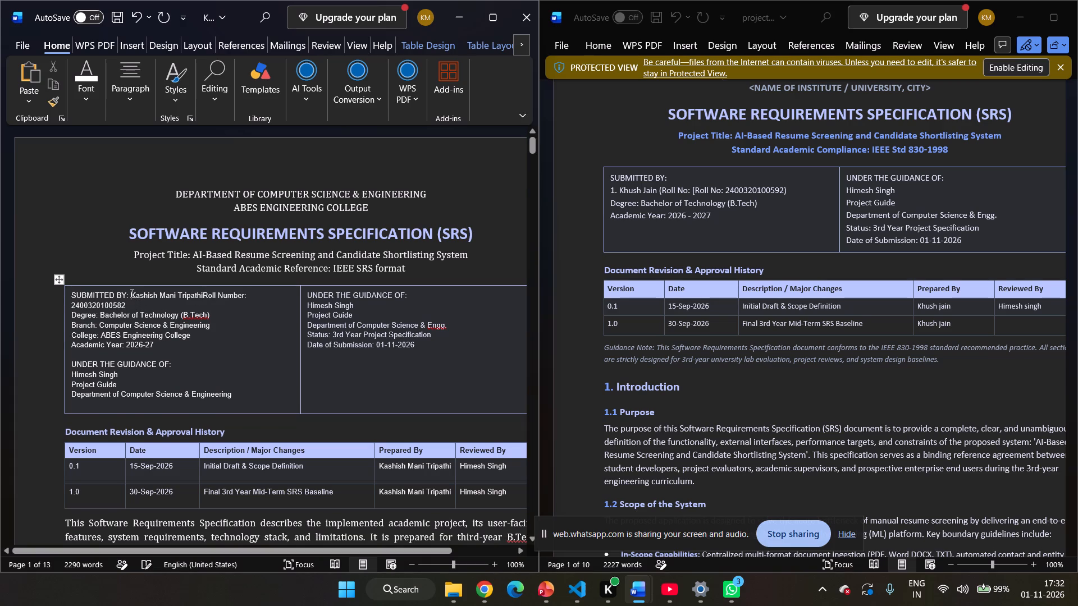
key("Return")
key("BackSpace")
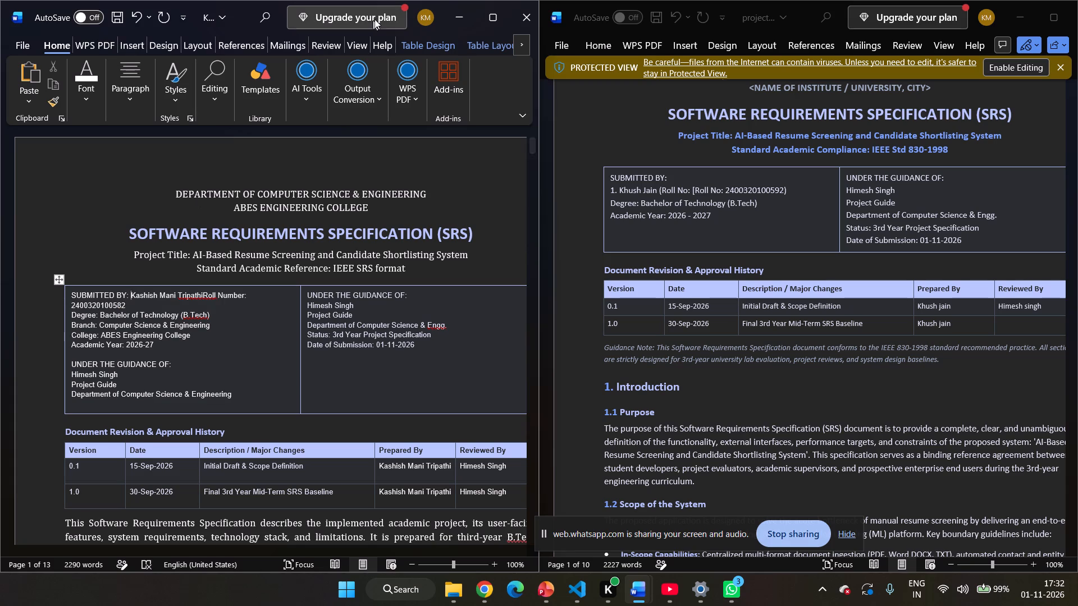
Close the KASHU document without saving its changes.
left_click(526, 13)
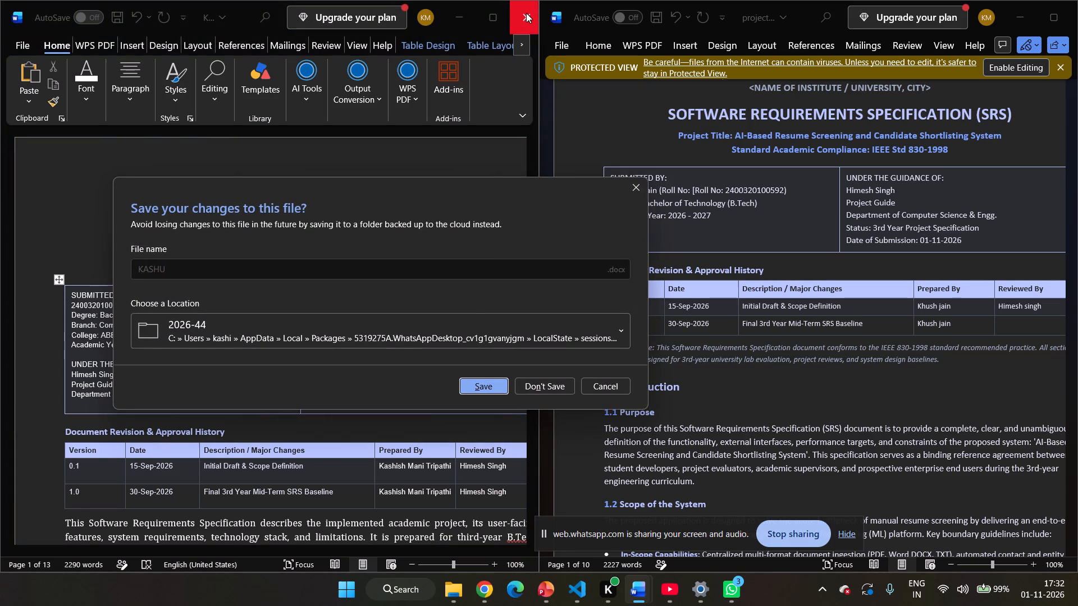
left_click(555, 387)
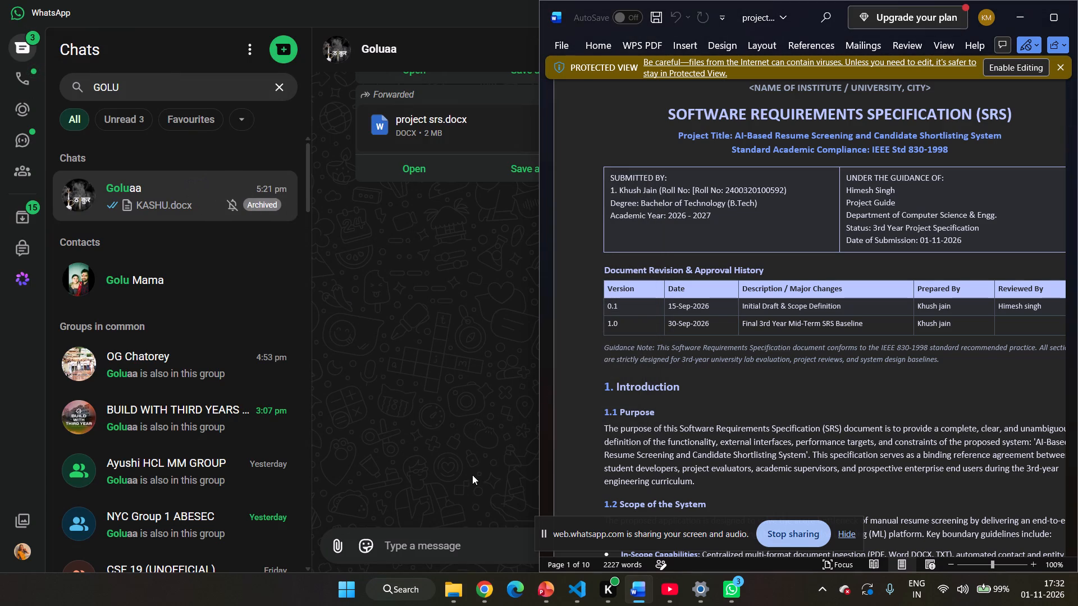
scroll(475, 478, "left", 3)
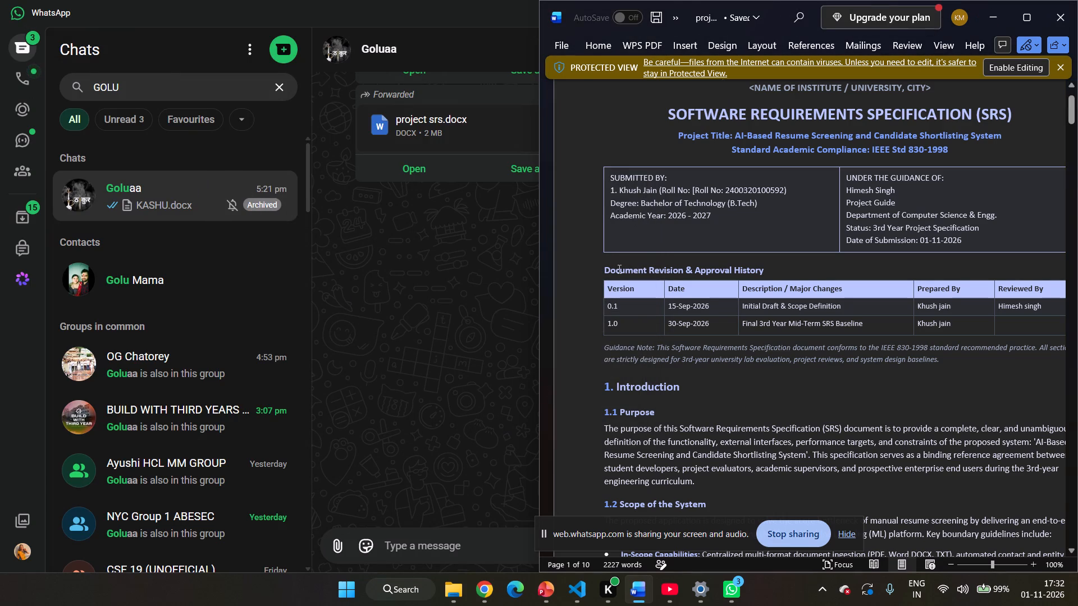
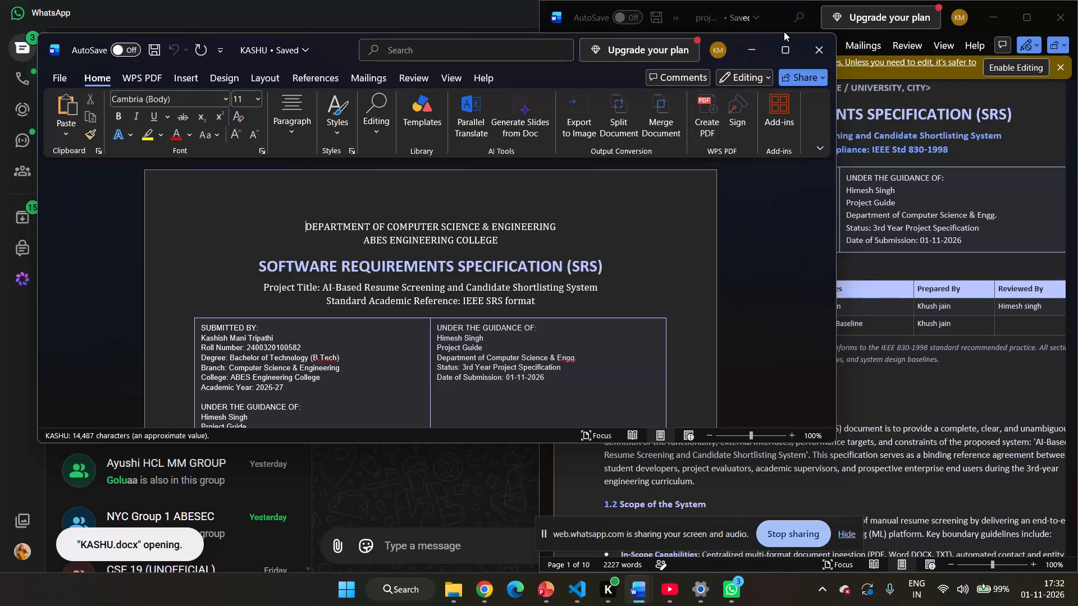
Review the full KASHU document from its cover page to the Academic Review & Sign-Off section in a maximized window.
left_click(784, 42)
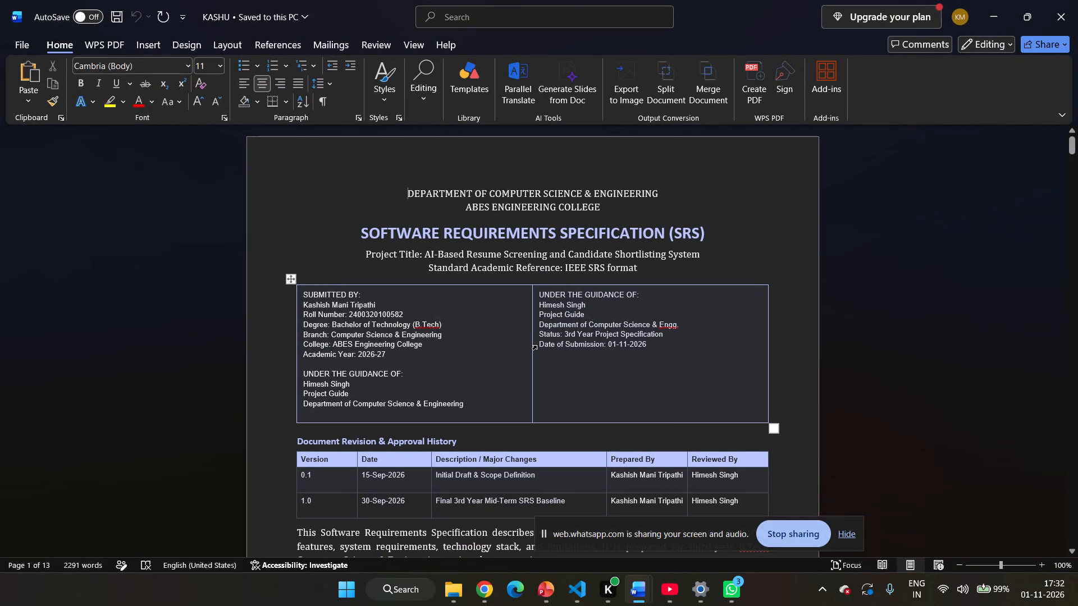
scroll(536, 346, "down", 1)
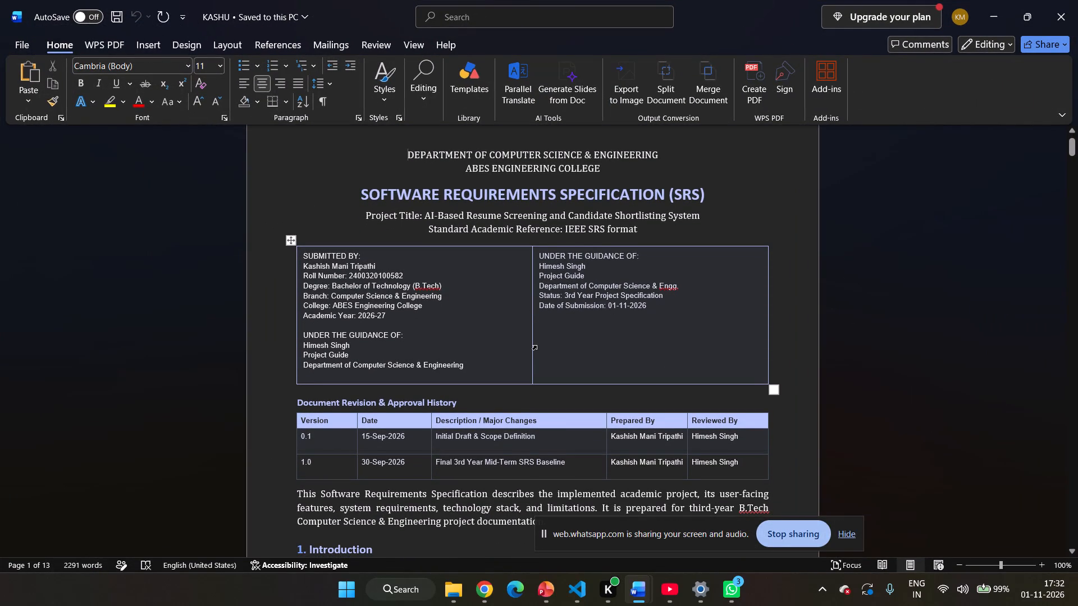
scroll(536, 346, "down", 1)
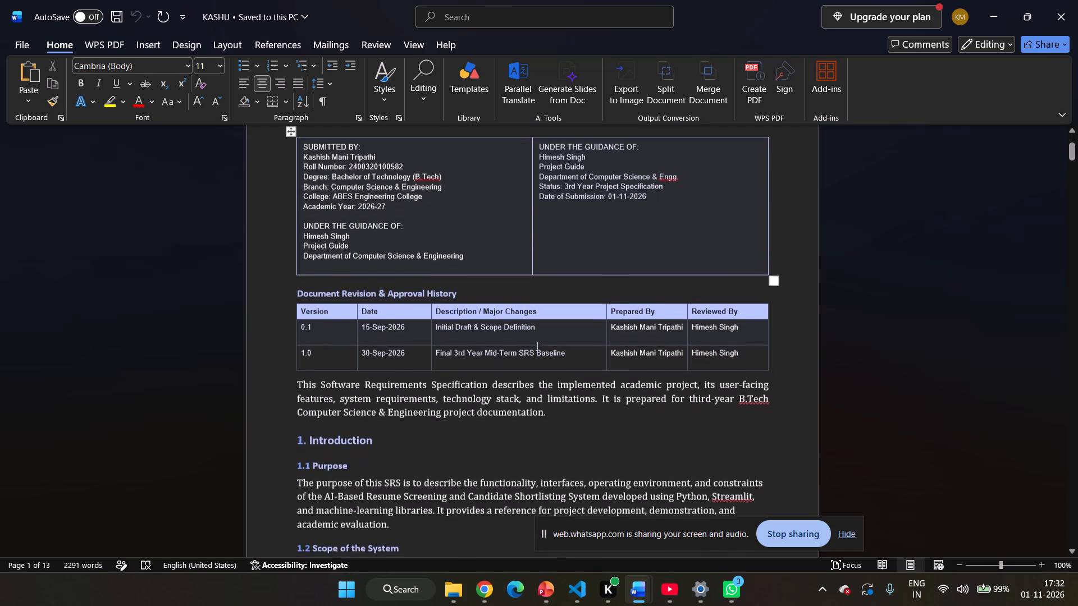
scroll(536, 346, "down", 3)
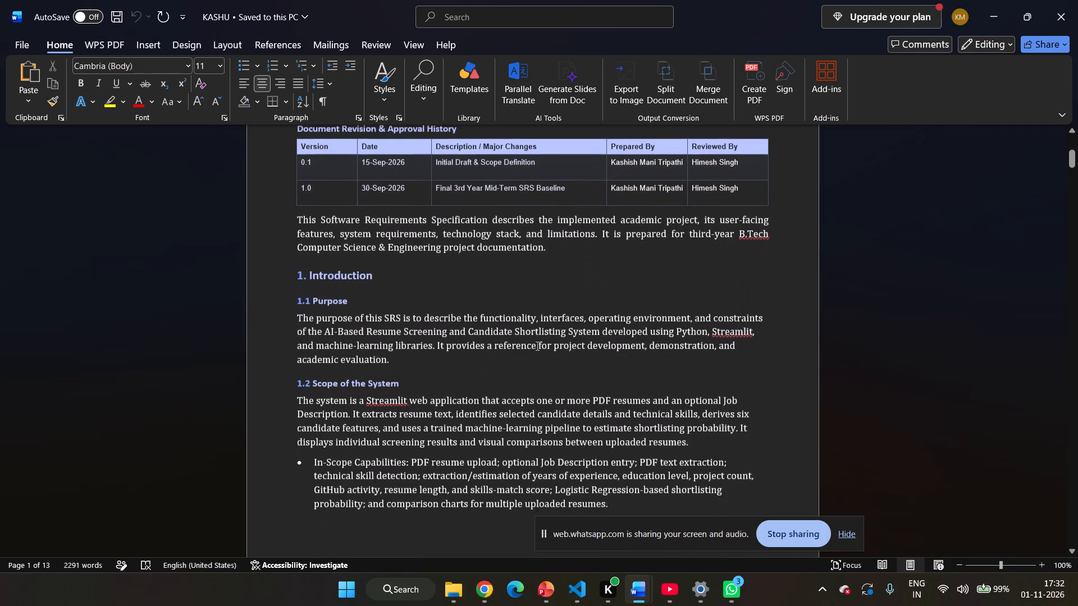
scroll(536, 346, "down", 1)
scroll(536, 346, "down", 20)
scroll(536, 346, "down", 8)
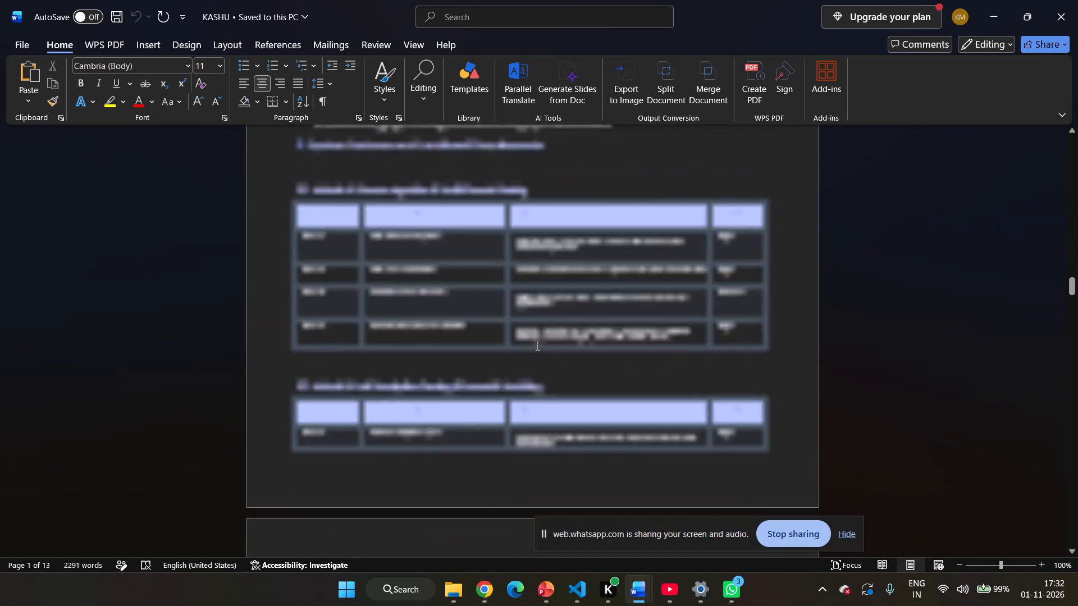
scroll(536, 346, "down", 8)
scroll(536, 346, "down", 20)
scroll(536, 346, "down", 20)
scroll(536, 346, "down", 20)
scroll(536, 346, "down", 1)
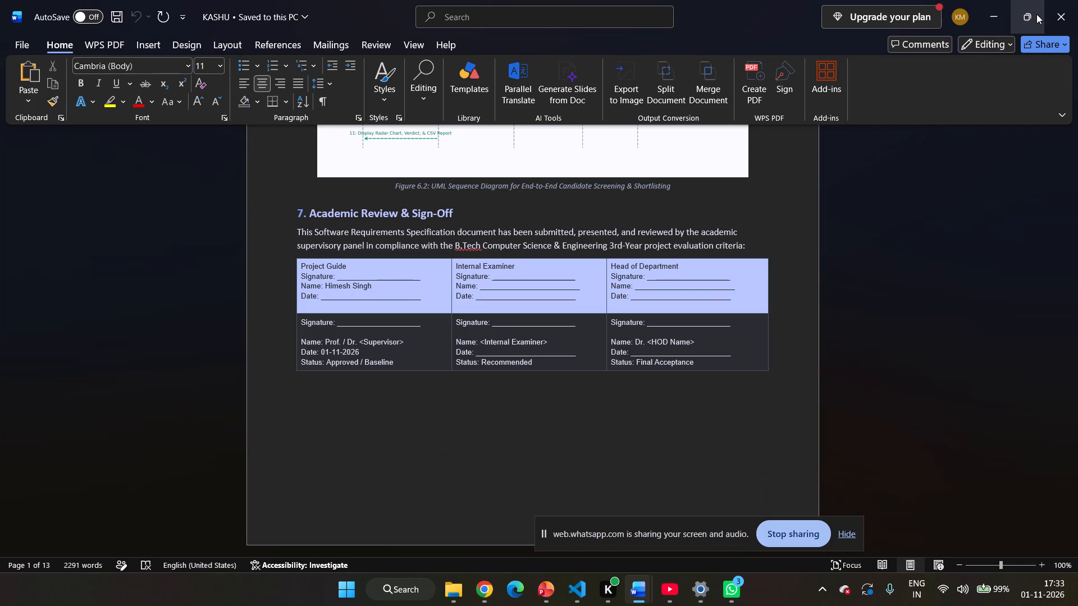
Arrange the KASHU document window side by side with the other open Word document in a two-column split.
left_click(994, 53)
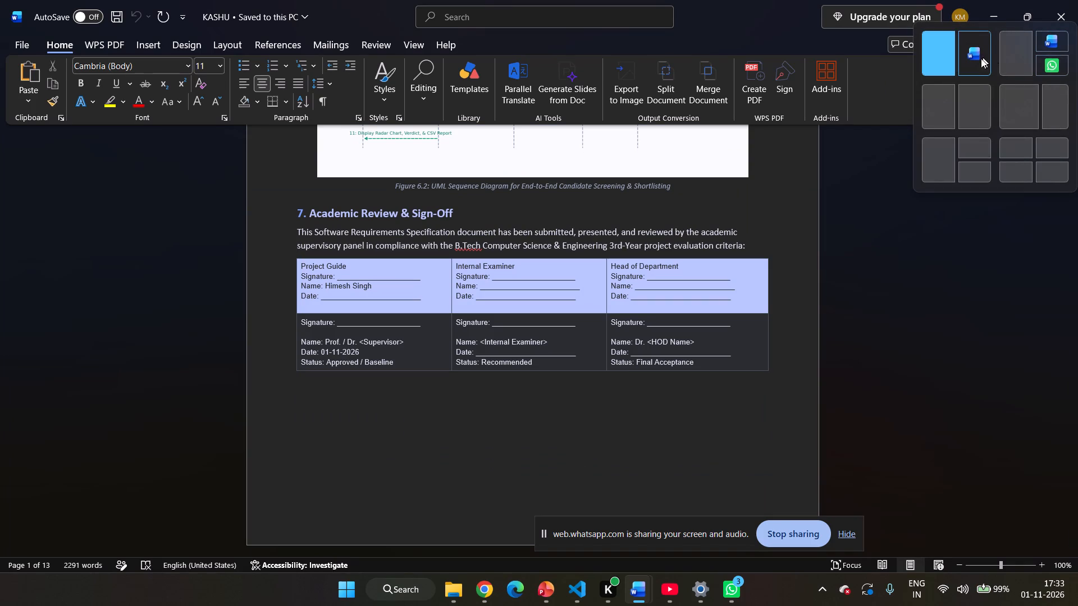
Place KASHU and project srs side by side and bring the reference's Academic Review & Sign-Off table into view.
left_click(980, 58)
scroll(910, 243, "down", 16)
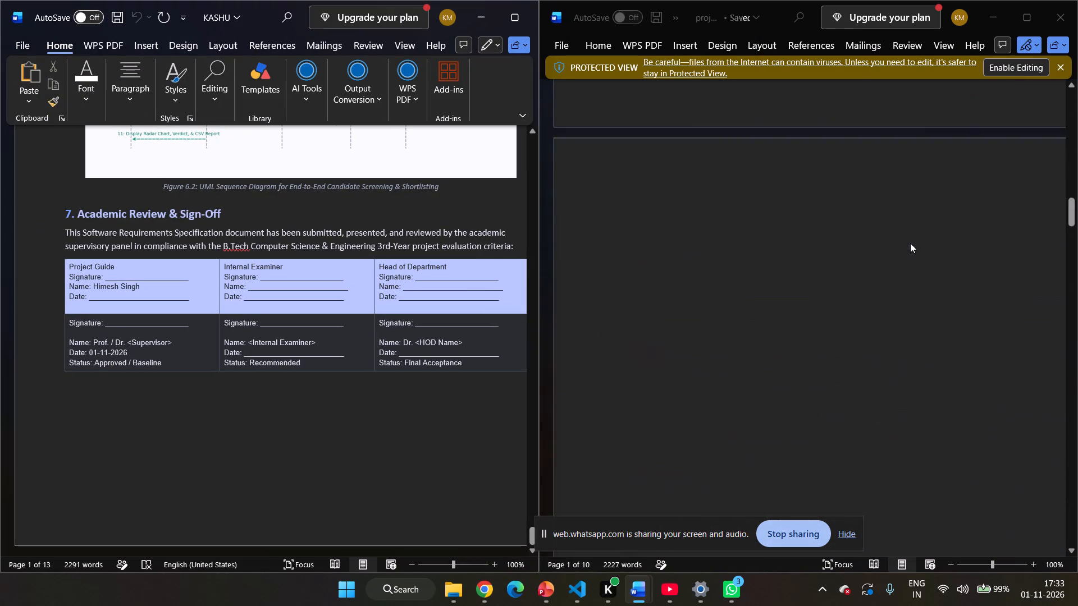
scroll(910, 243, "down", 20)
scroll(910, 243, "down", 18)
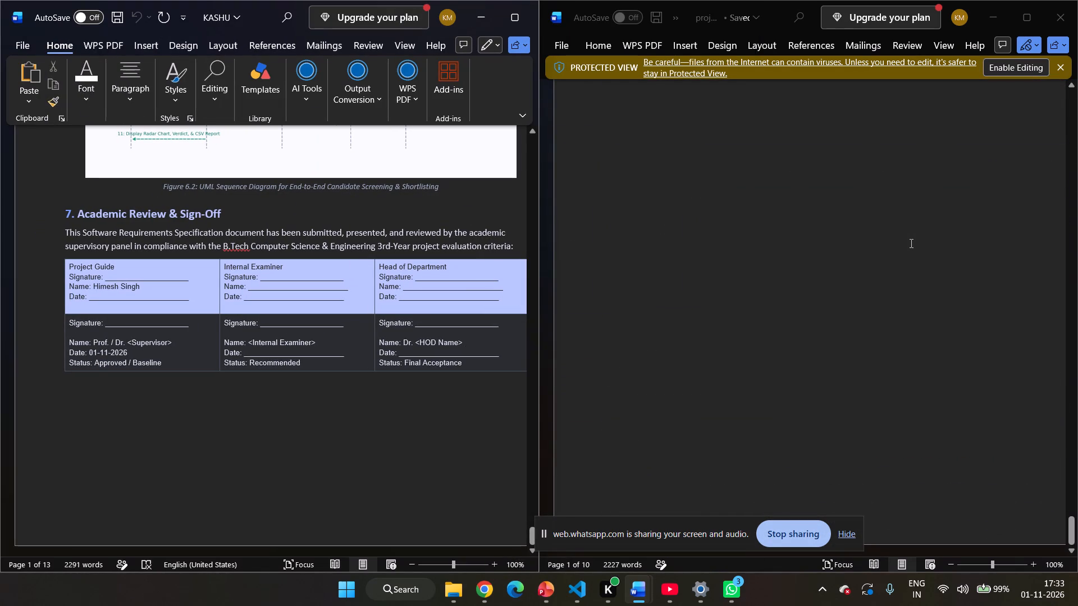
scroll(910, 243, "up", 1)
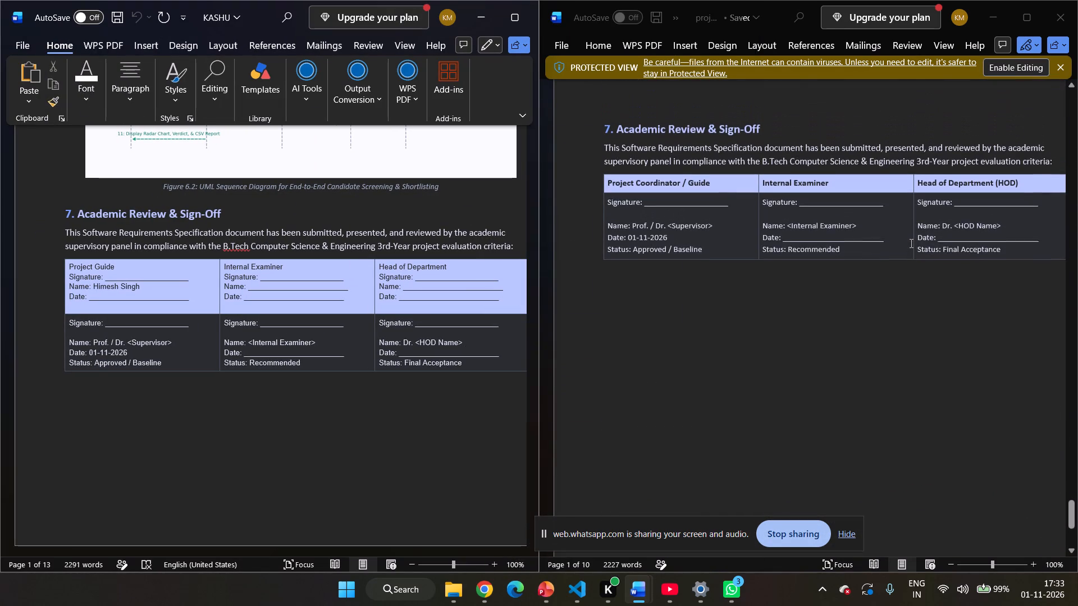
scroll(910, 243, "up", 1)
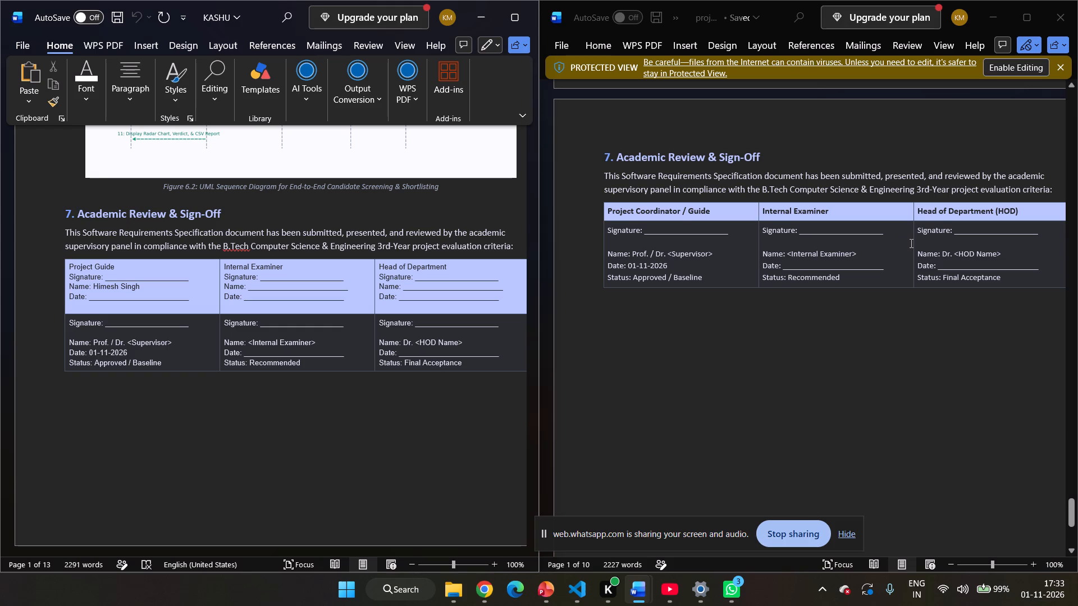
scroll(910, 243, "up", 2)
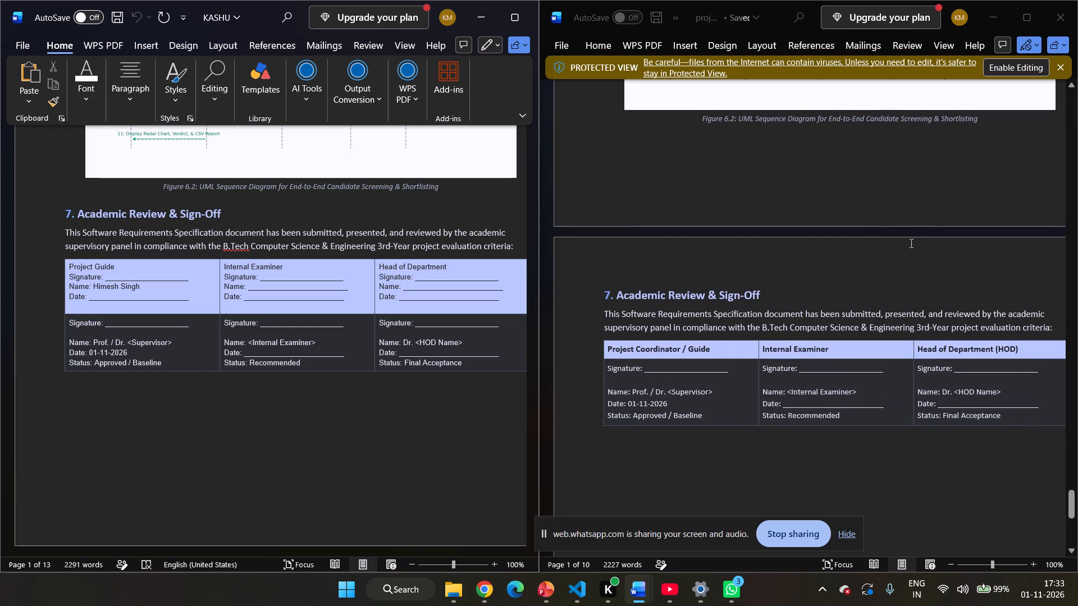
scroll(910, 243, "up", 1)
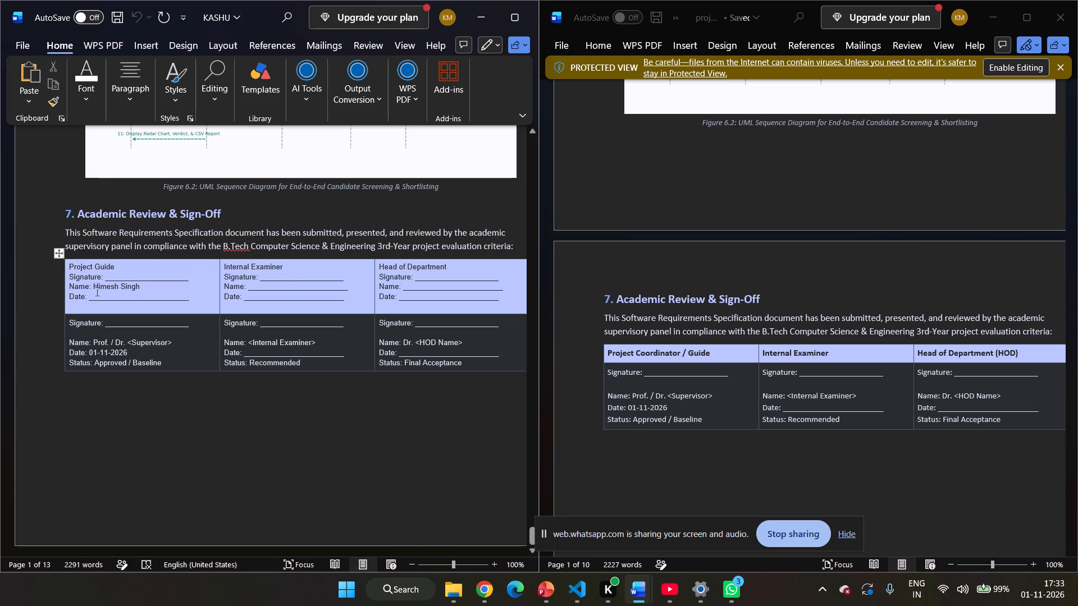
Delete the Name and Signature lines from the Project Guide header cell of KASHU's sign-off table.
left_click(141, 290)
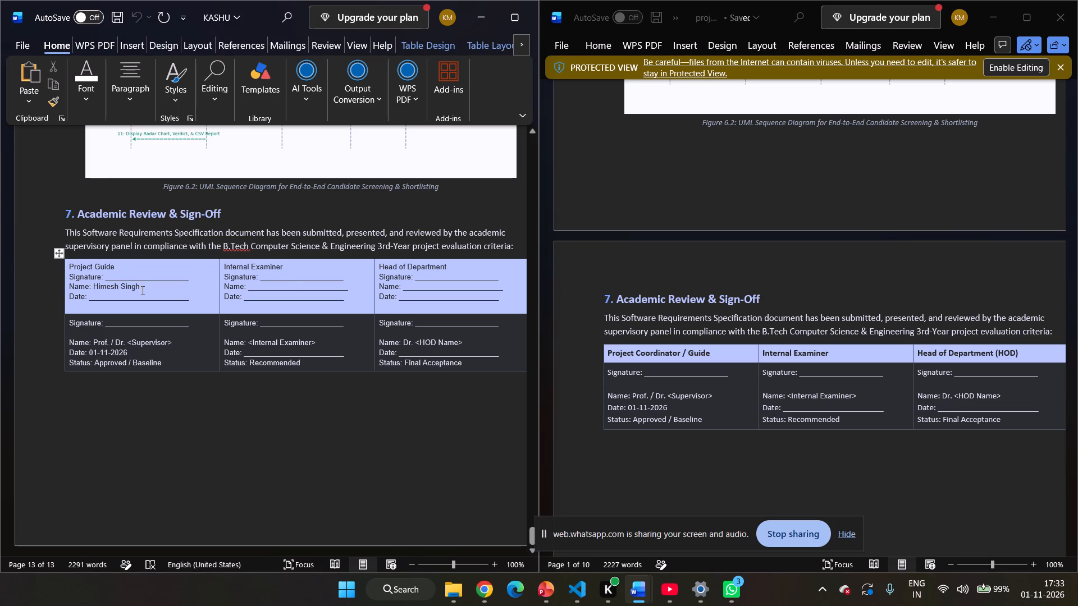
key("BackSpace")
key("BackSpace")
key("BackSpace")
key("BackSpace")
key("BackSpace")
key("BackSpace")
key("BackSpace")
key("BackSpace")
key("BackSpace")
key("BackSpace")
key("BackSpace")
key("BackSpace")
key("BackSpace")
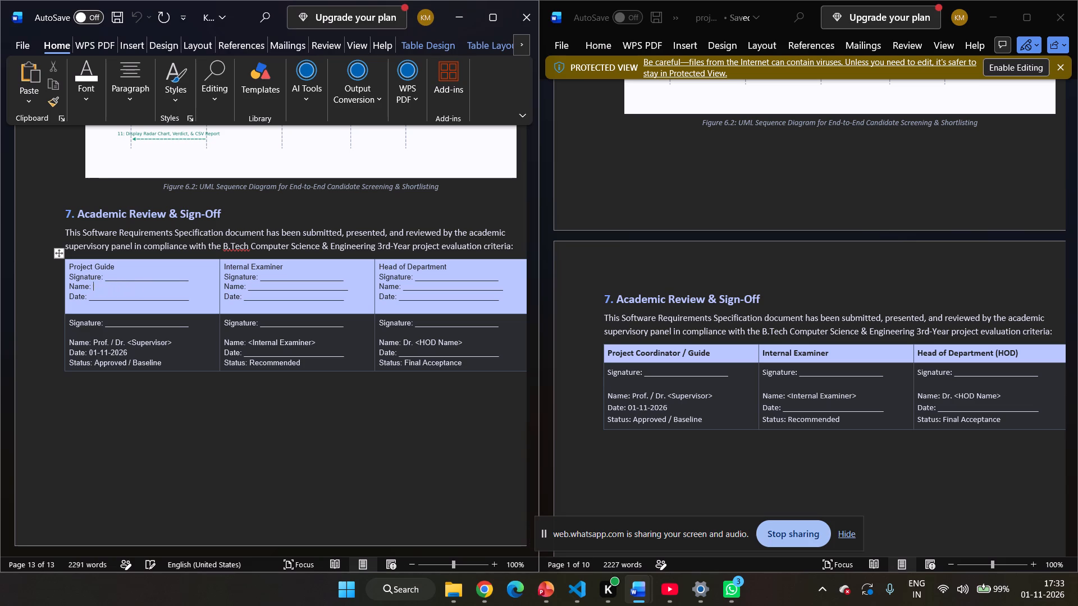
key("BackSpace")
key("BackSpace")
key("BackSpace")
key("BackSpace")
key("BackSpace")
key("BackSpace")
key("BackSpace")
key("BackSpace")
key("BackSpace")
key("BackSpace")
key("BackSpace")
key("BackSpace")
key("BackSpace")
key("BackSpace")
key("BackSpace")
key("BackSpace")
key("BackSpace")
key("BackSpace")
key("BackSpace")
key("BackSpace")
key("BackSpace")
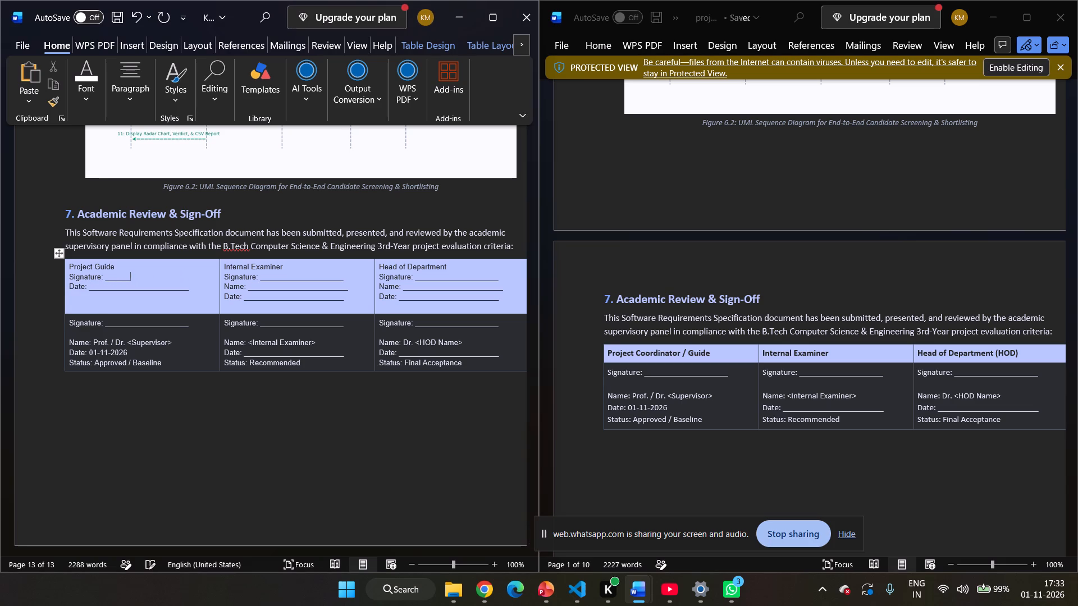
key("BackSpace")
key("BackSpace")
key("BackSpace")
key("BackSpace")
key("BackSpace")
key("BackSpace")
key("BackSpace")
key("BackSpace")
key("BackSpace")
key("BackSpace")
key("BackSpace")
key("BackSpace")
key("BackSpace")
key("BackSpace")
key("BackSpace")
key("BackSpace")
key("BackSpace")
key("BackSpace")
key("BackSpace")
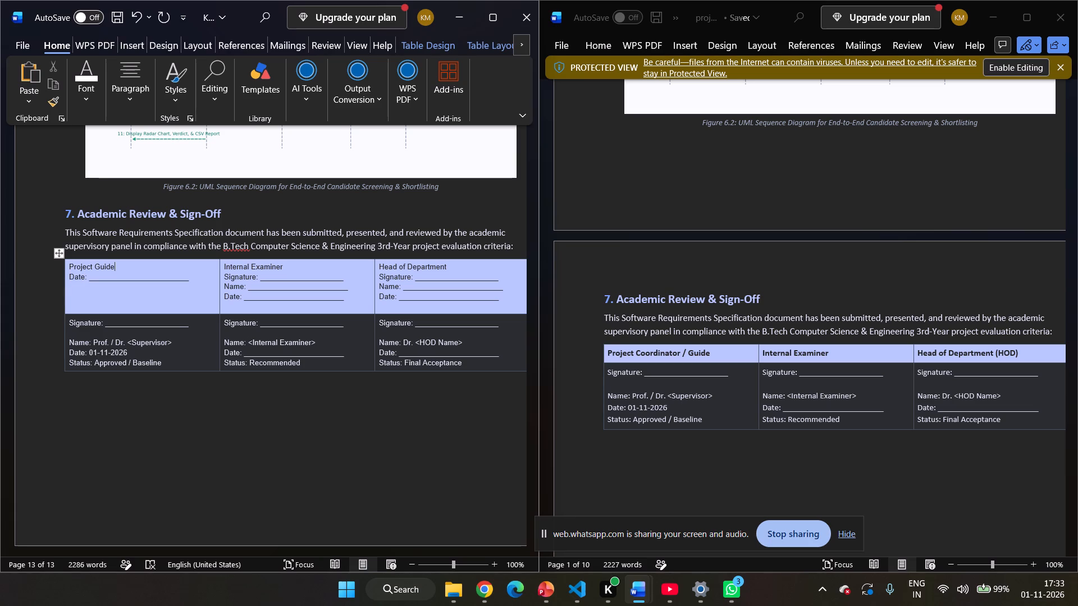
Delete the Date line from the same header cell, keeping only the text Project Guide.
key("slash")
left_click(71, 277)
key("BackSpace")
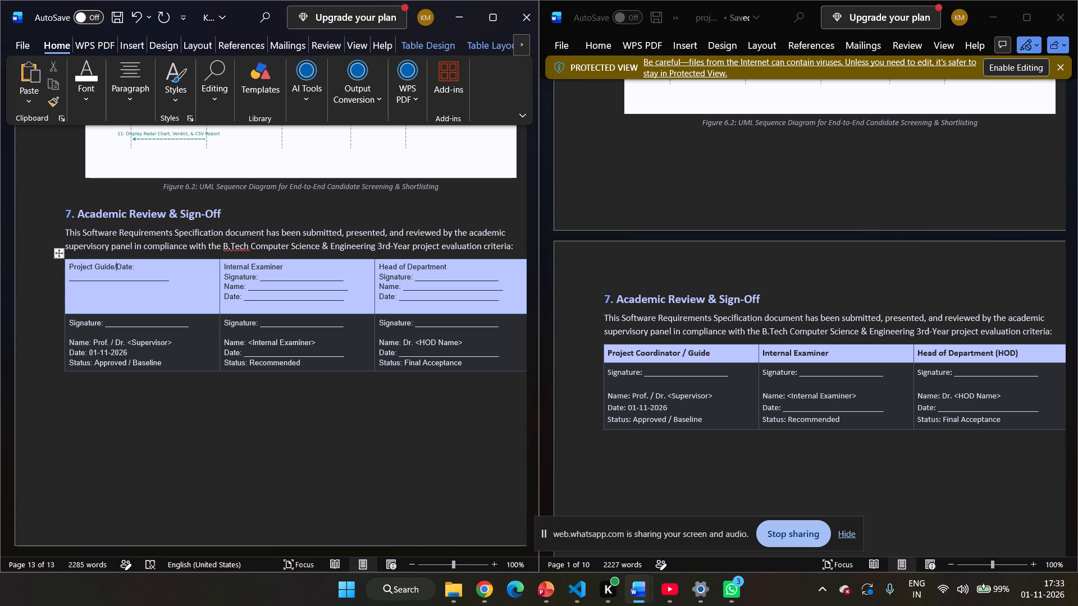
left_click(176, 288)
key("BackSpace")
key("BackSpace")
key("BackSpace")
key("BackSpace")
key("BackSpace")
key("BackSpace")
key("BackSpace")
key("BackSpace")
key("BackSpace")
key("BackSpace")
key("BackSpace")
key("BackSpace")
key("BackSpace")
key("BackSpace")
key("BackSpace")
key("BackSpace")
key("BackSpace")
key("BackSpace")
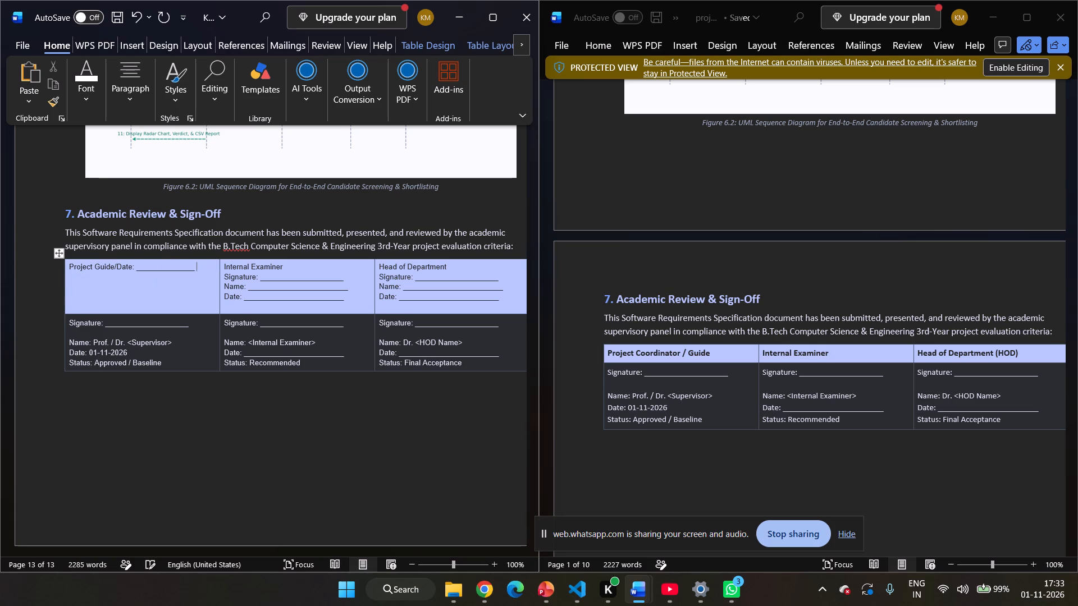
key("BackSpace")
key("BackSpace")
key("BackSpace")
key("BackSpace")
key("BackSpace")
key("BackSpace")
key("BackSpace")
key("BackSpace")
key("BackSpace")
key("BackSpace")
key("BackSpace")
key("BackSpace")
key("BackSpace")
key("BackSpace")
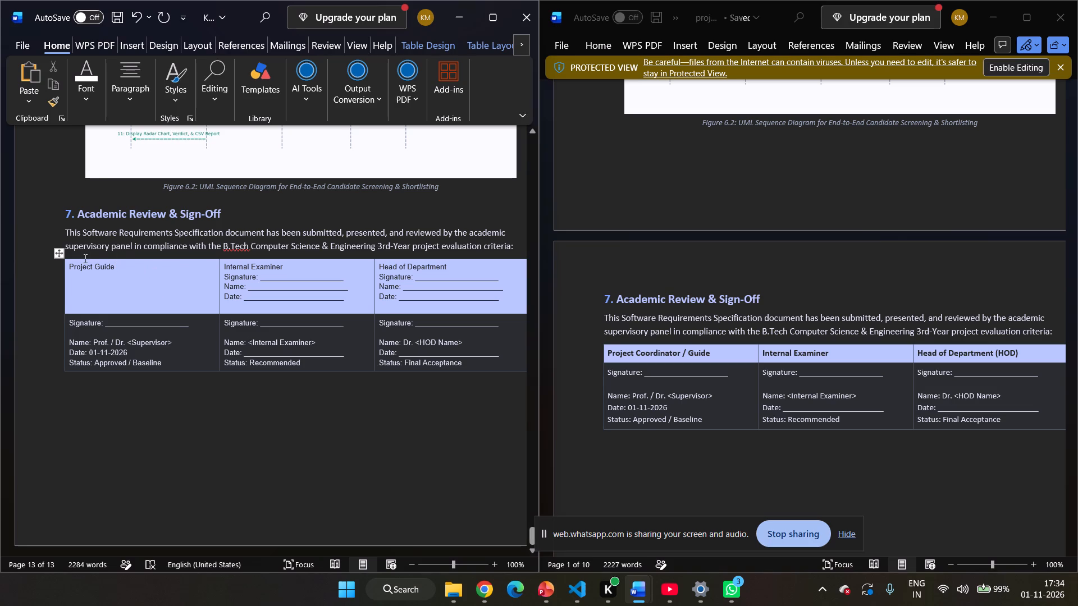
Enable editing in the project srs document and place its window side by side with KASHU.
left_click(94, 263)
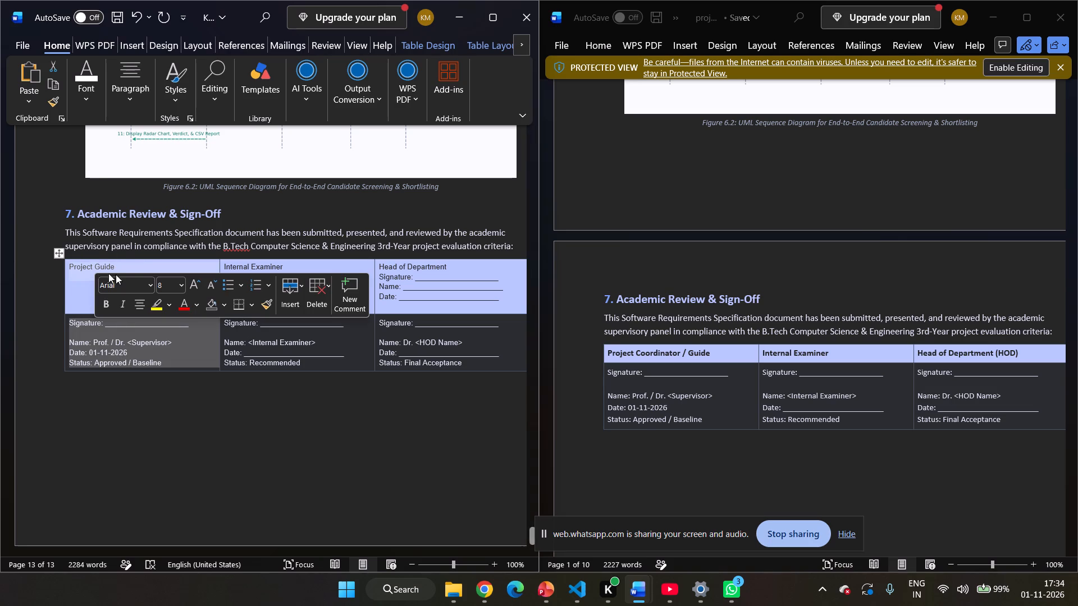
left_click(154, 283)
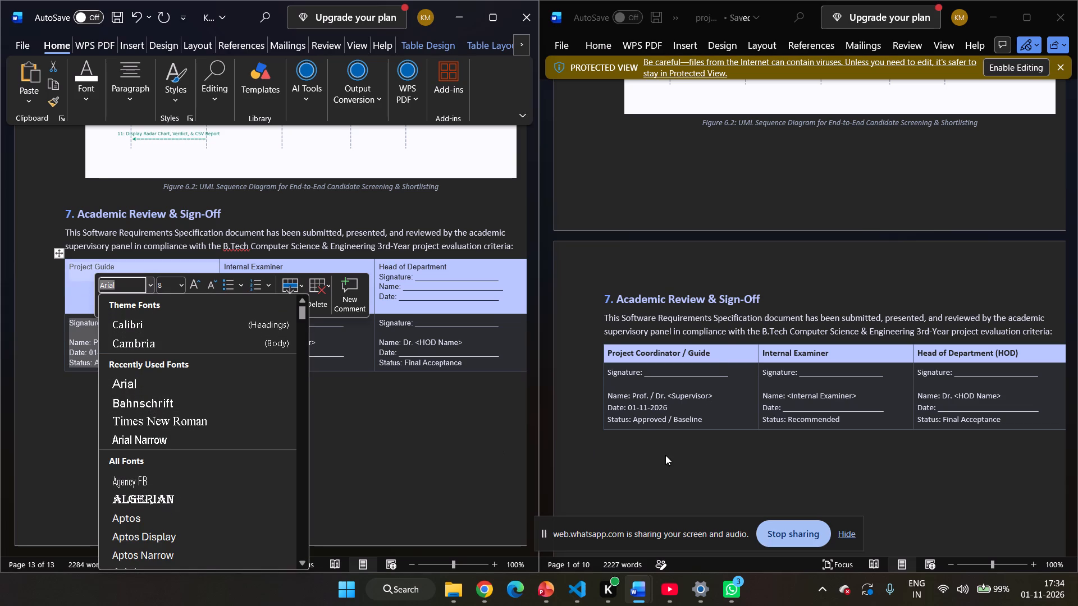
left_click(717, 356)
left_click(714, 352)
left_click(1009, 65)
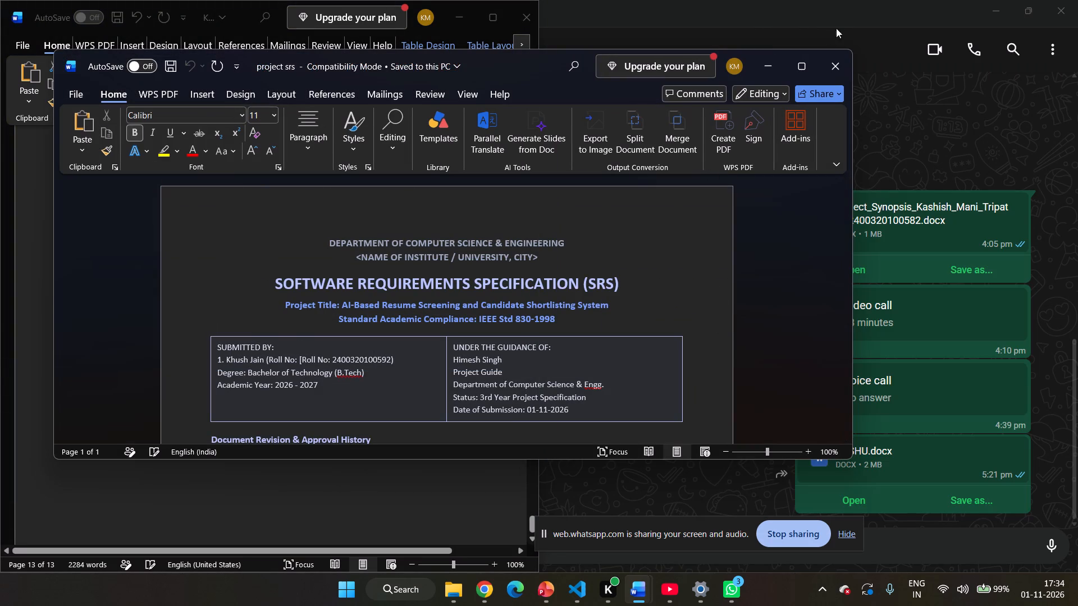
left_click(801, 71)
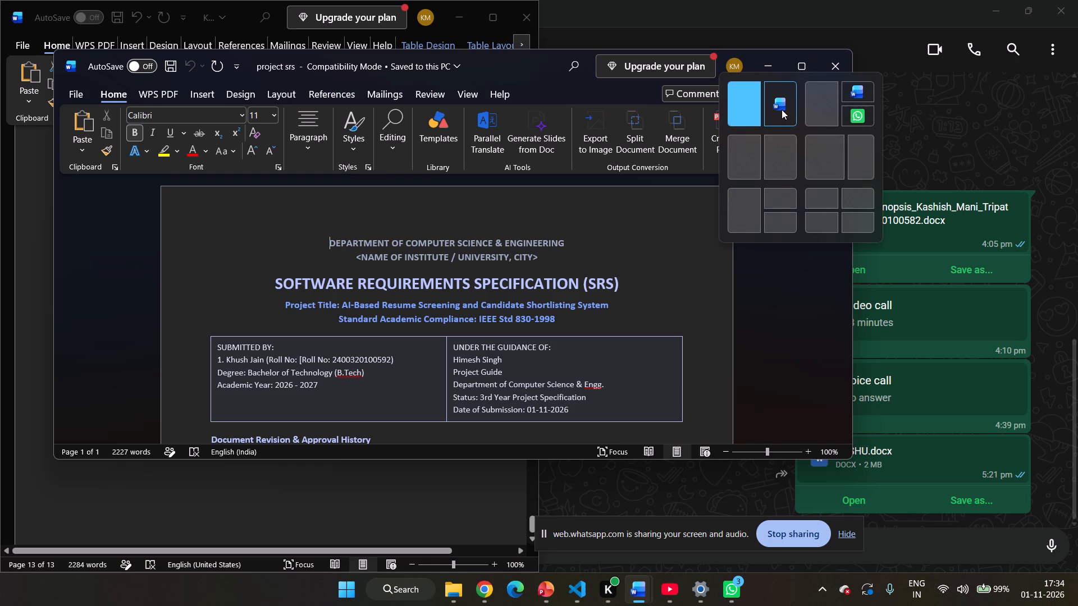
left_click(782, 109)
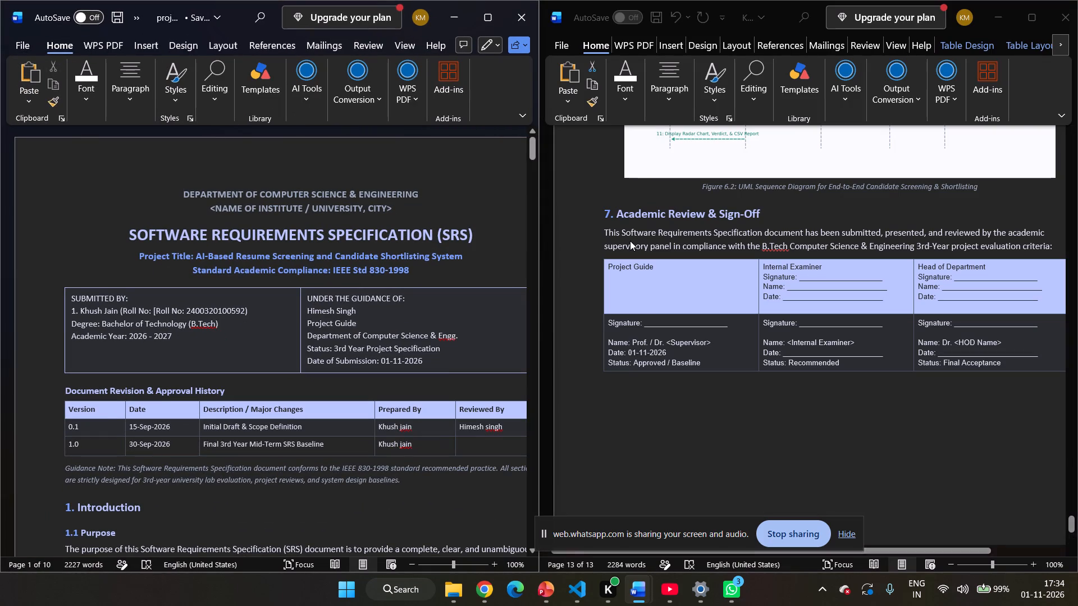
Check the font settings of the Project Coordinator / Guide heading in the reference's sign-off table.
scroll(192, 401, "down", 20)
scroll(192, 401, "down", 14)
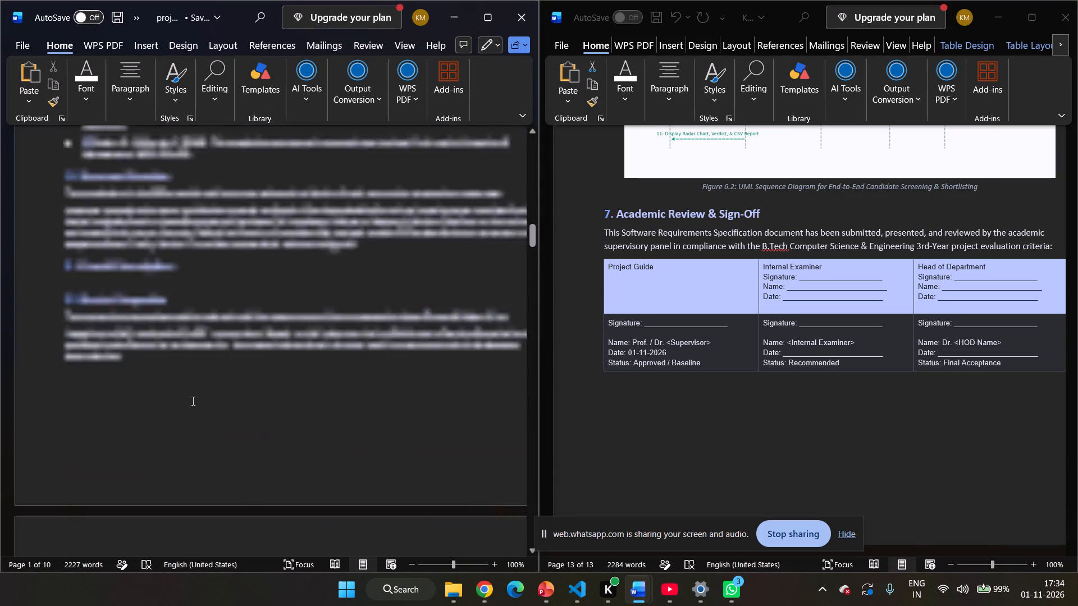
scroll(192, 401, "down", 20)
scroll(192, 401, "down", 19)
scroll(192, 401, "up", 4)
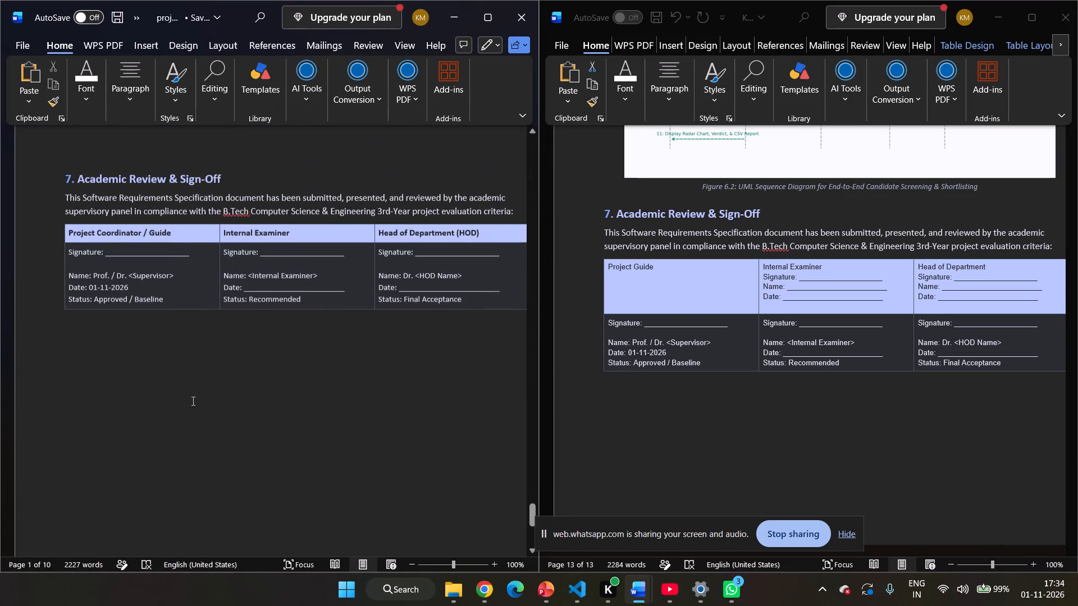
left_click(185, 253)
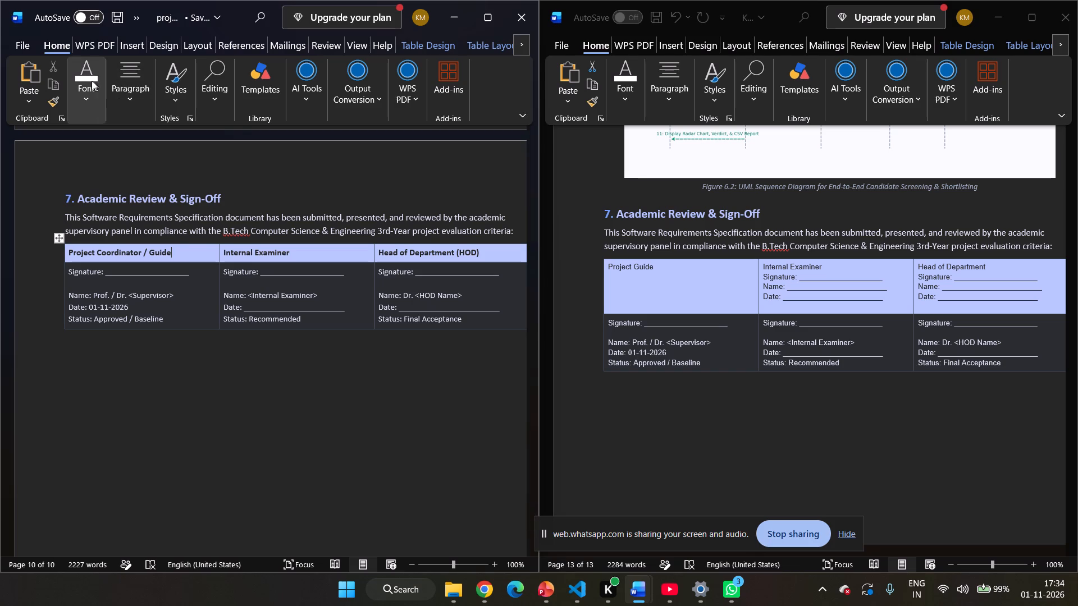
left_click(85, 95)
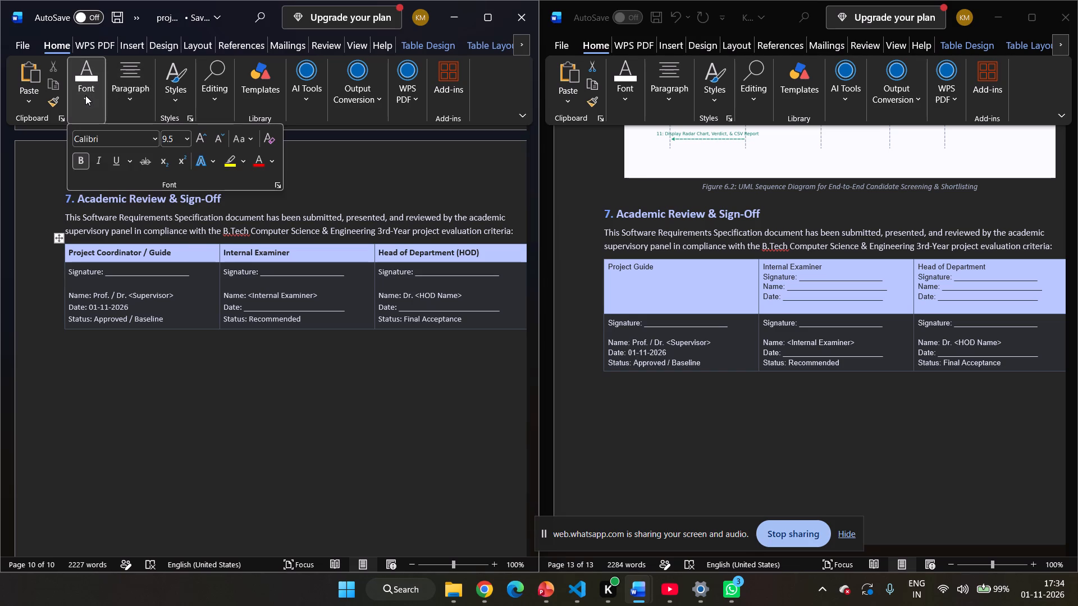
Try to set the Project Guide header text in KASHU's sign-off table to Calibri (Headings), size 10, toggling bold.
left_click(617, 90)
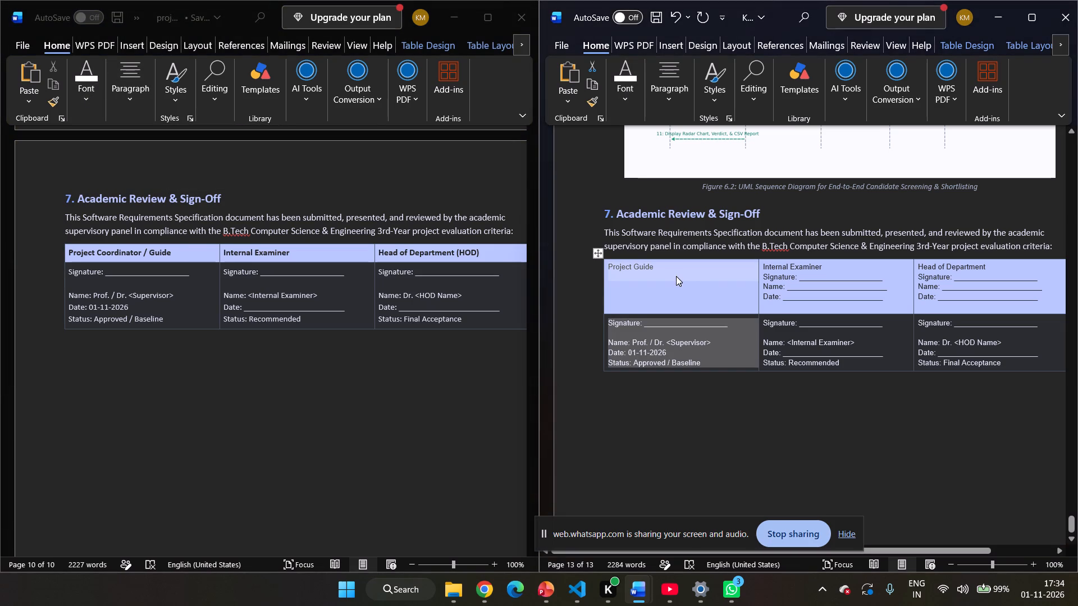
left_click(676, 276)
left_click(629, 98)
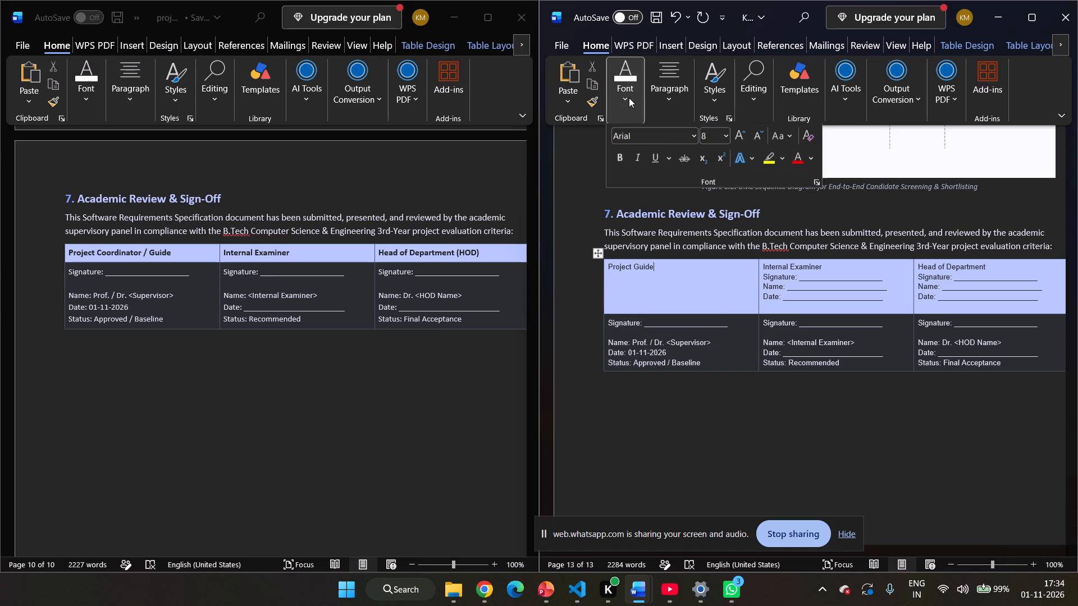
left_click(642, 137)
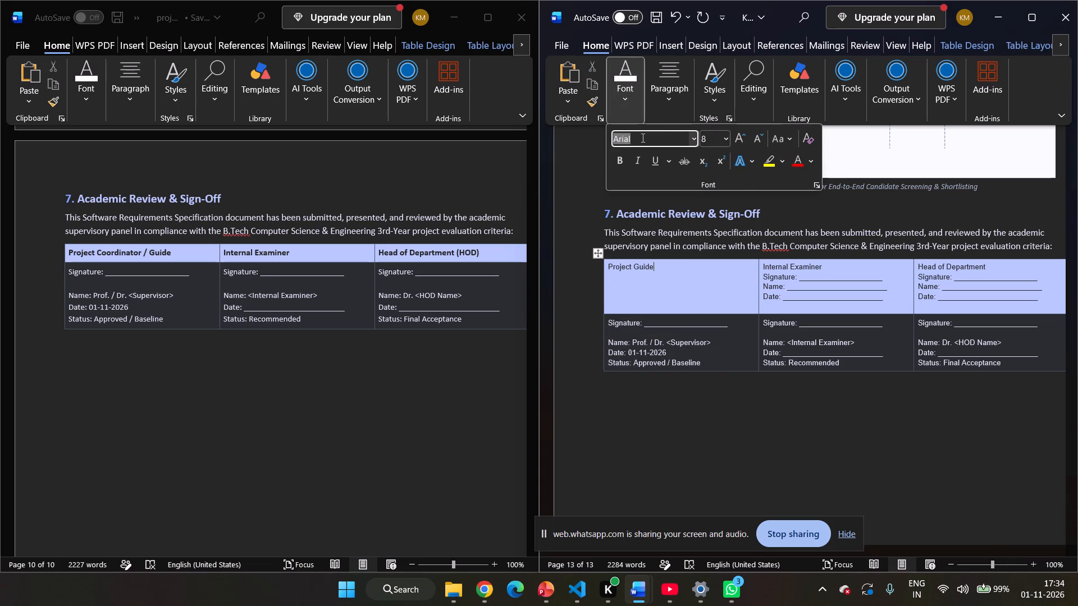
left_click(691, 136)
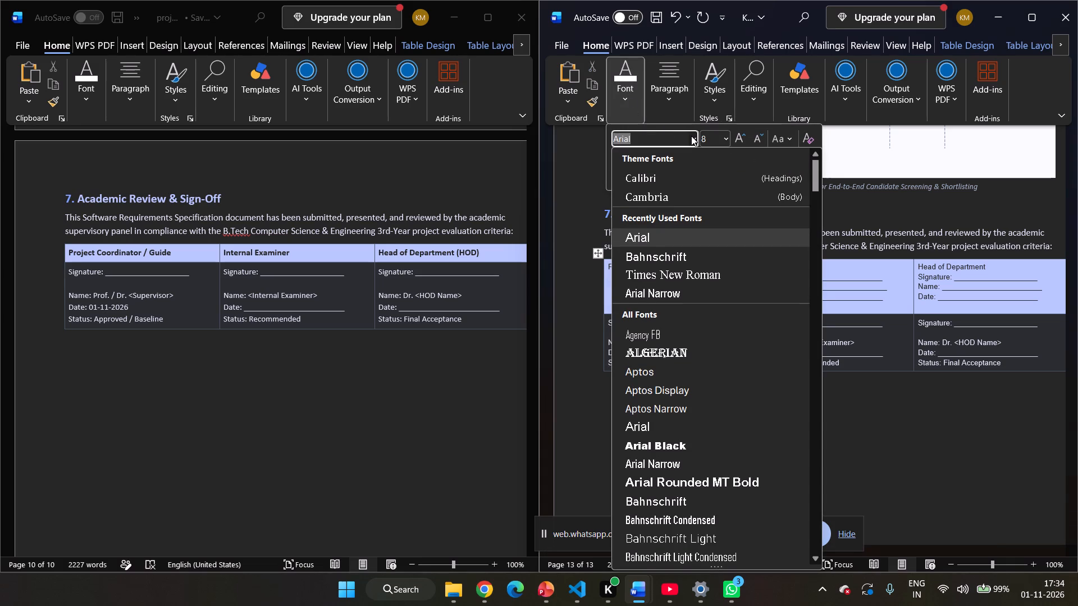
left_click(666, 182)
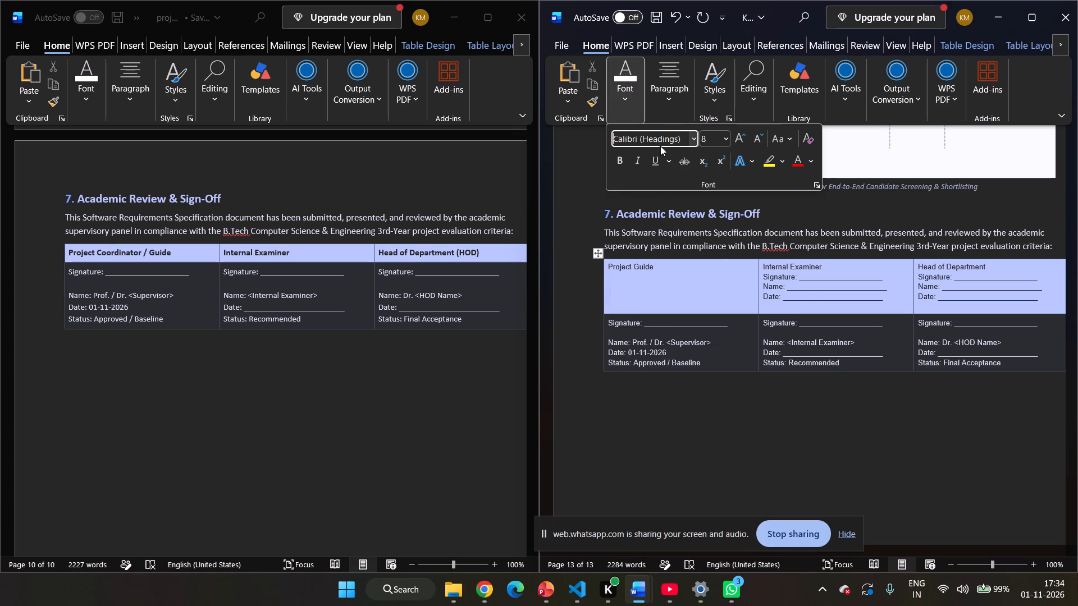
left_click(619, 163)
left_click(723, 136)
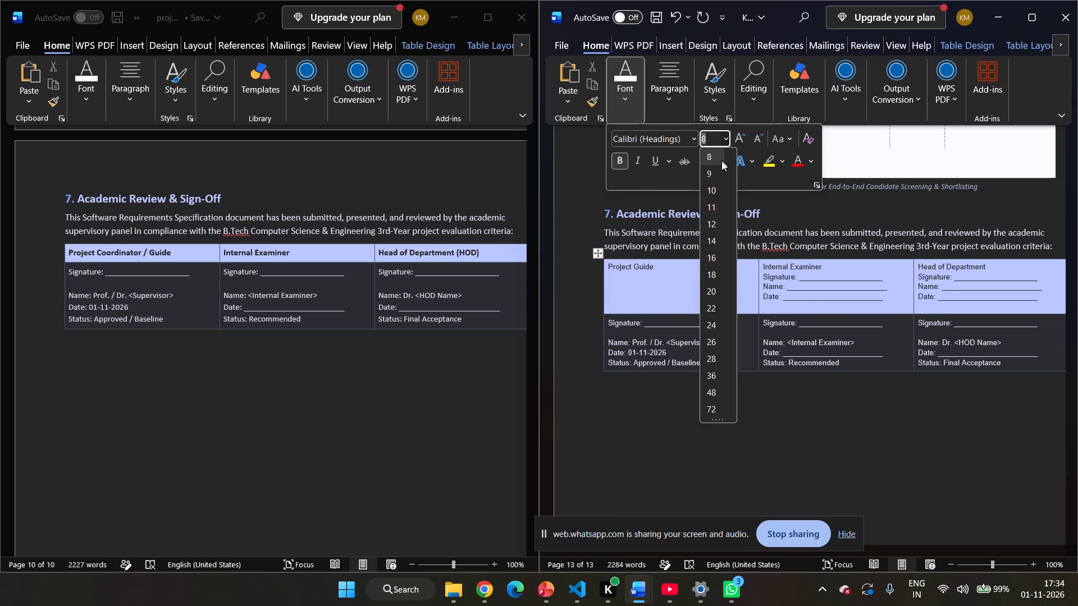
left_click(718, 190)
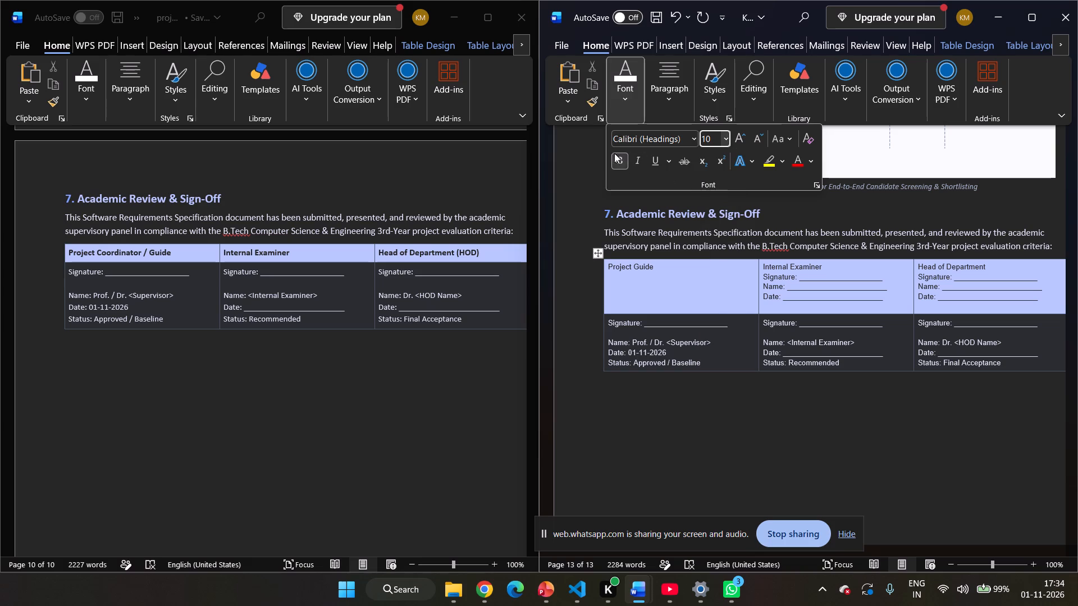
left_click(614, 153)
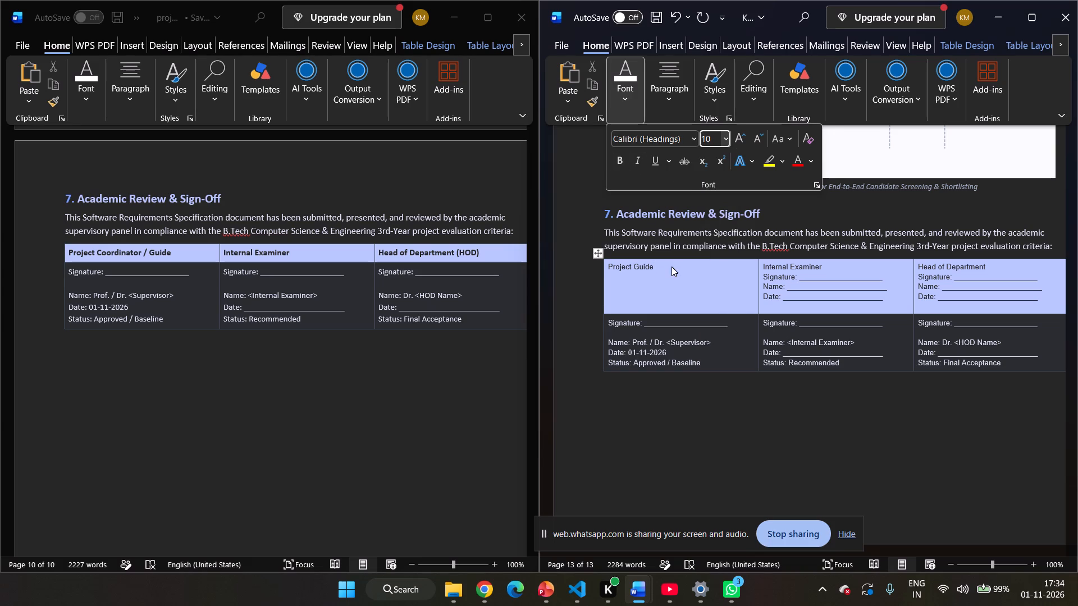
Format the Project Guide header text in KASHU's sign-off table as bold Calibri (Headings).
left_click(672, 267)
left_click_drag(672, 267, 607, 260)
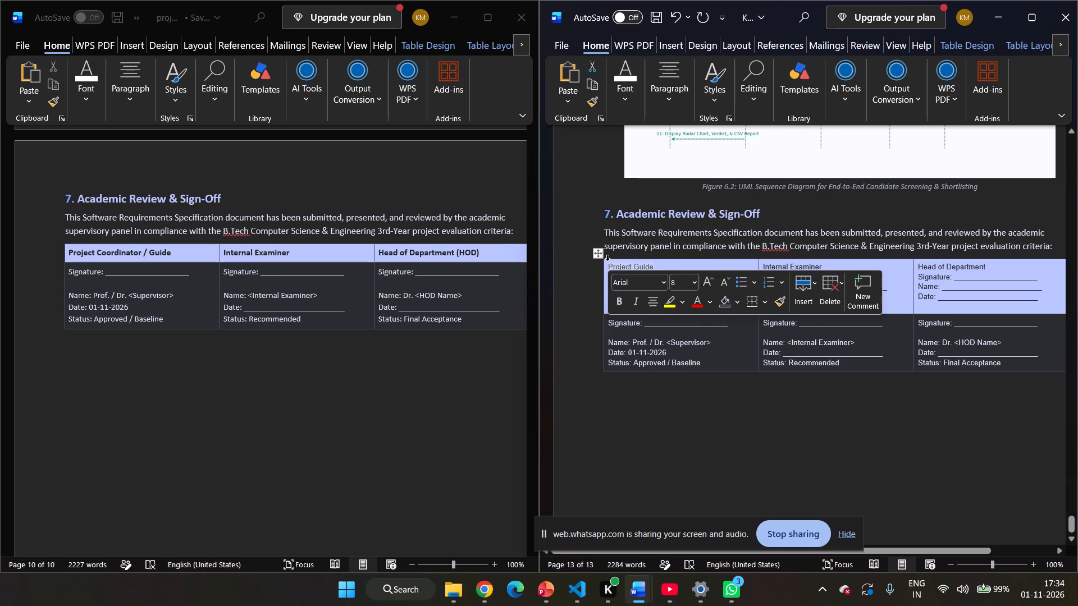
left_click(661, 287)
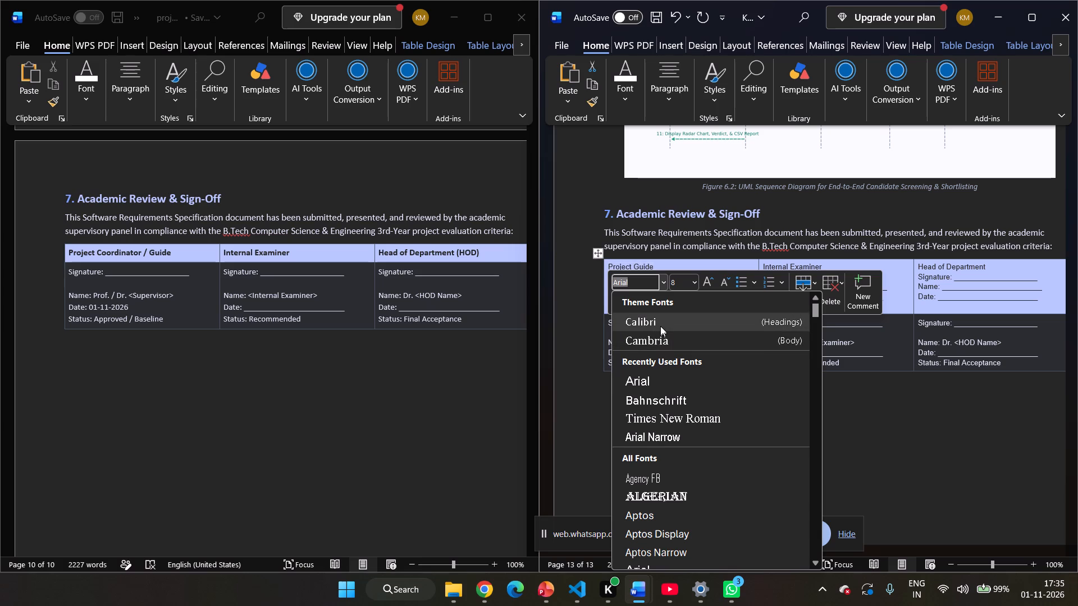
left_click(660, 325)
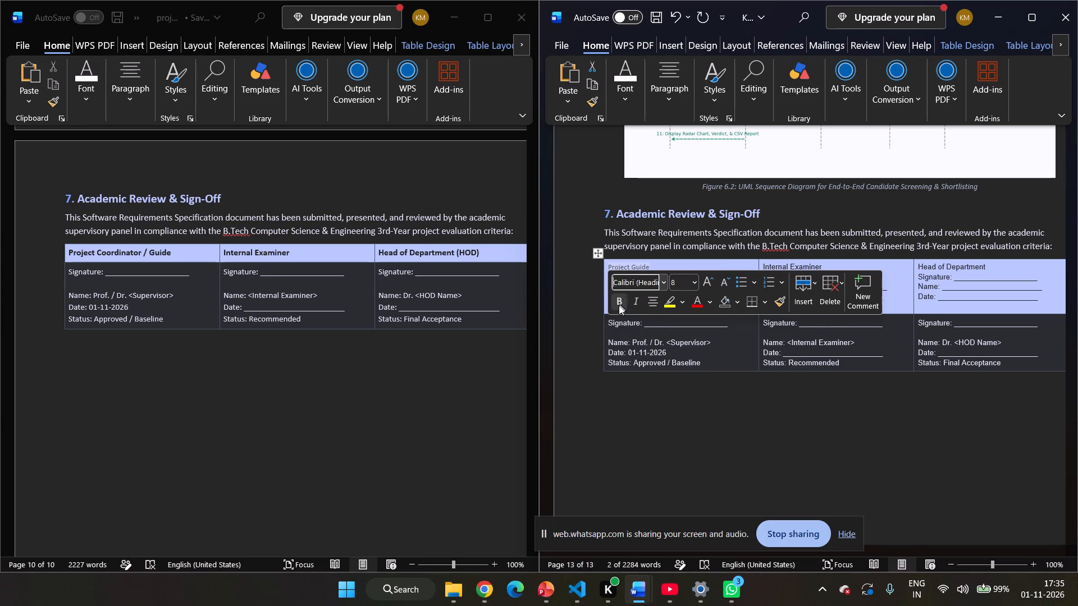
left_click(619, 305)
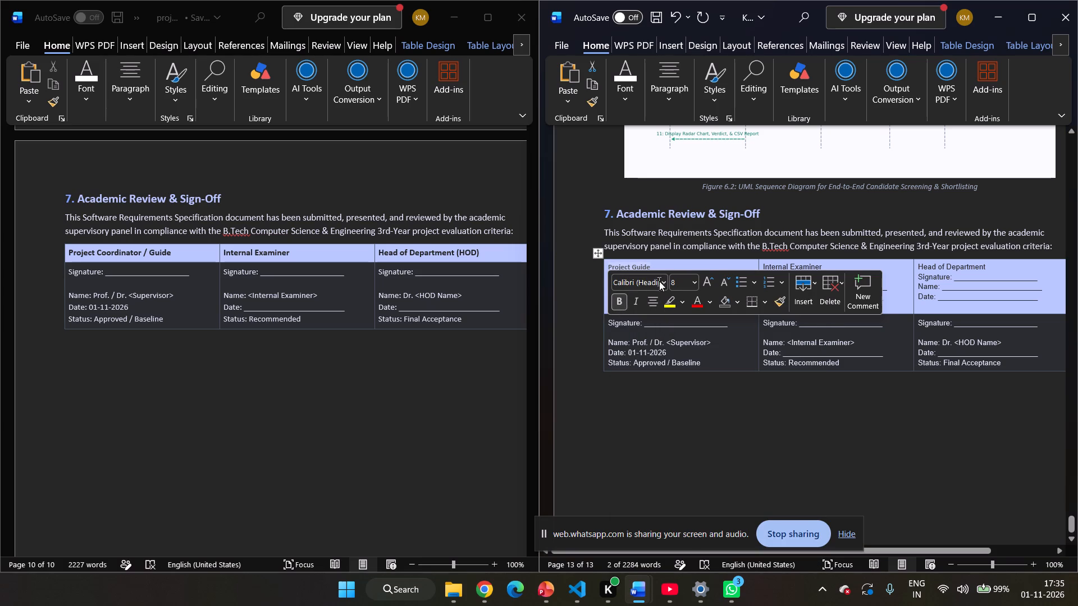
left_click(661, 283)
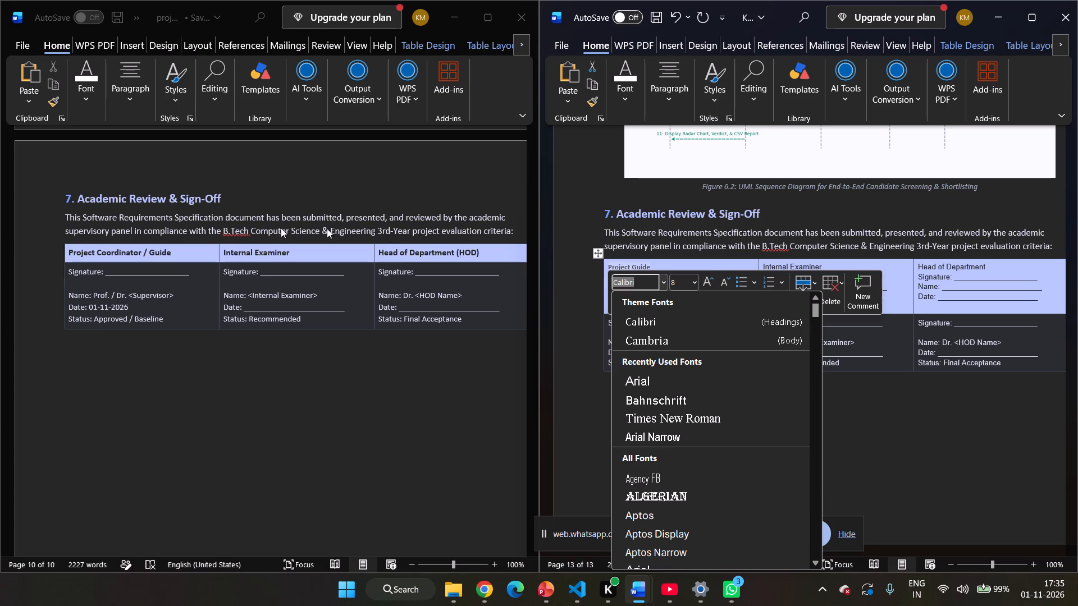
Check the font settings of the Project Coordinator / Guide heading in the reference's sign-off table again.
left_click(171, 254)
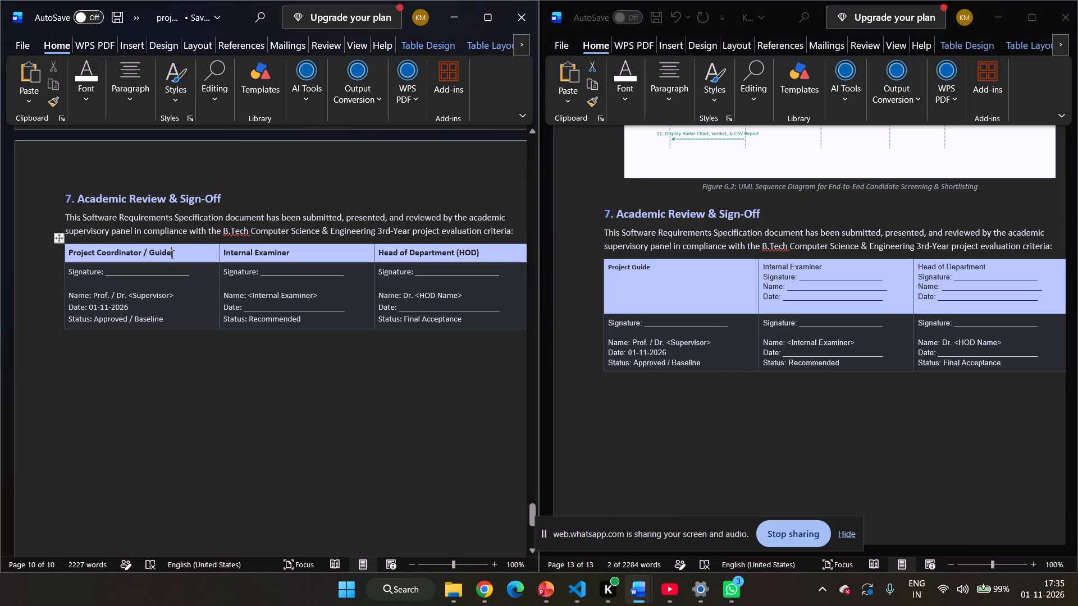
left_click(79, 89)
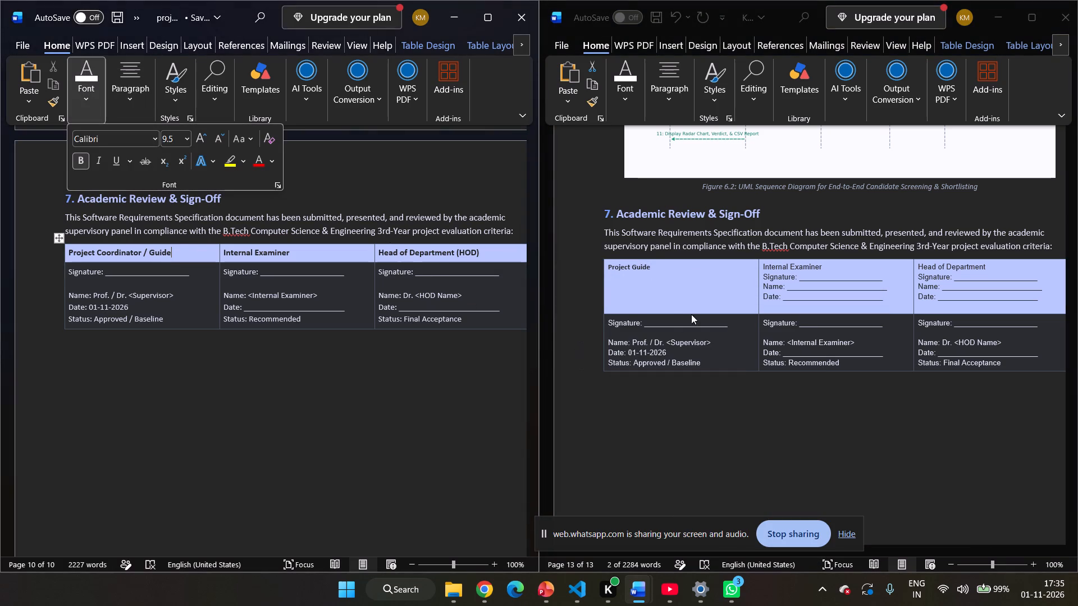
left_click(652, 265)
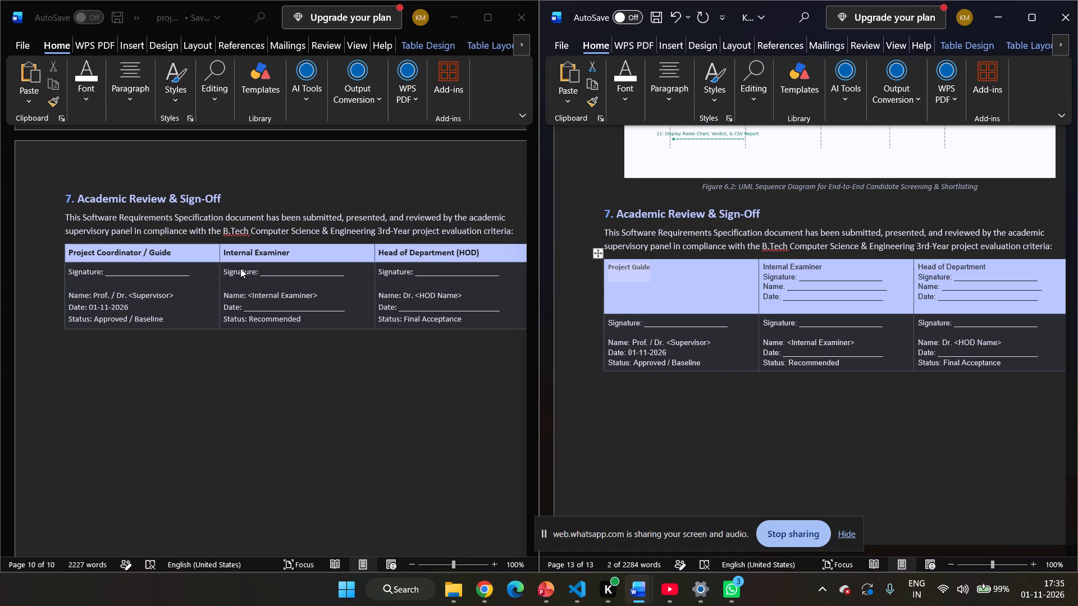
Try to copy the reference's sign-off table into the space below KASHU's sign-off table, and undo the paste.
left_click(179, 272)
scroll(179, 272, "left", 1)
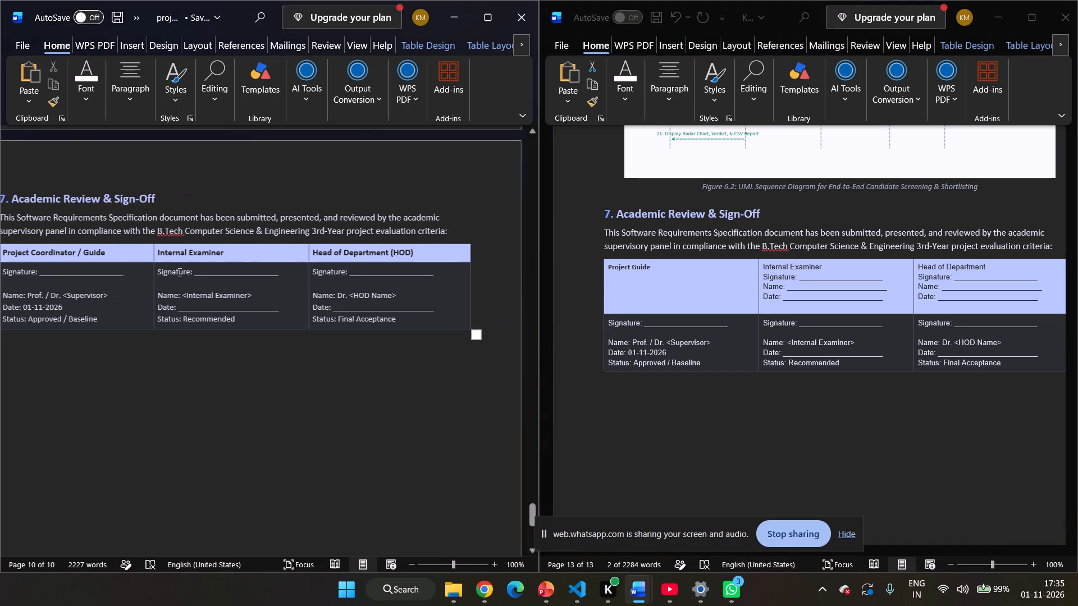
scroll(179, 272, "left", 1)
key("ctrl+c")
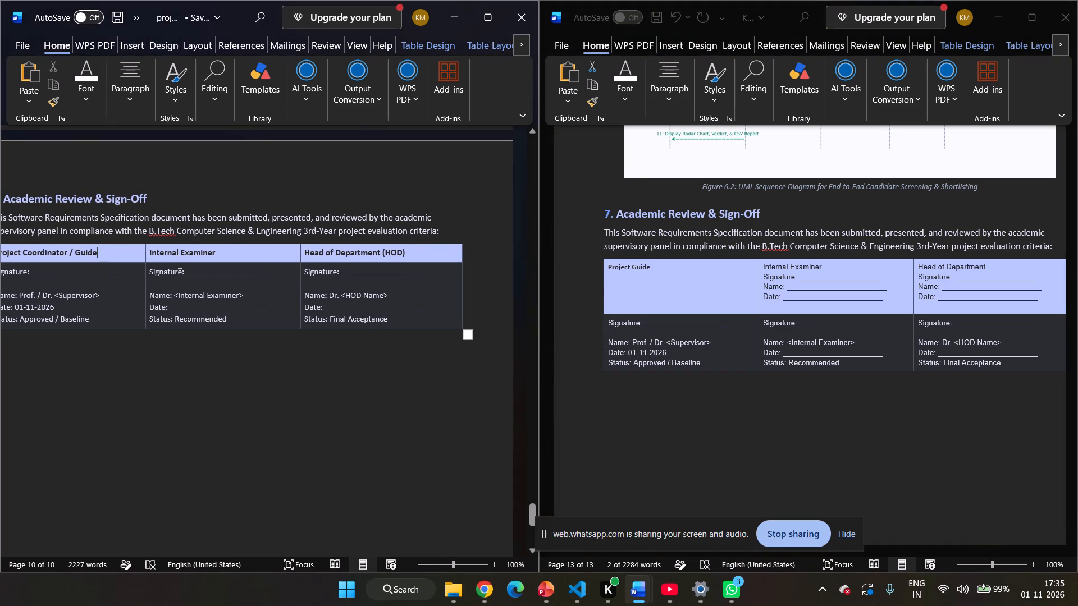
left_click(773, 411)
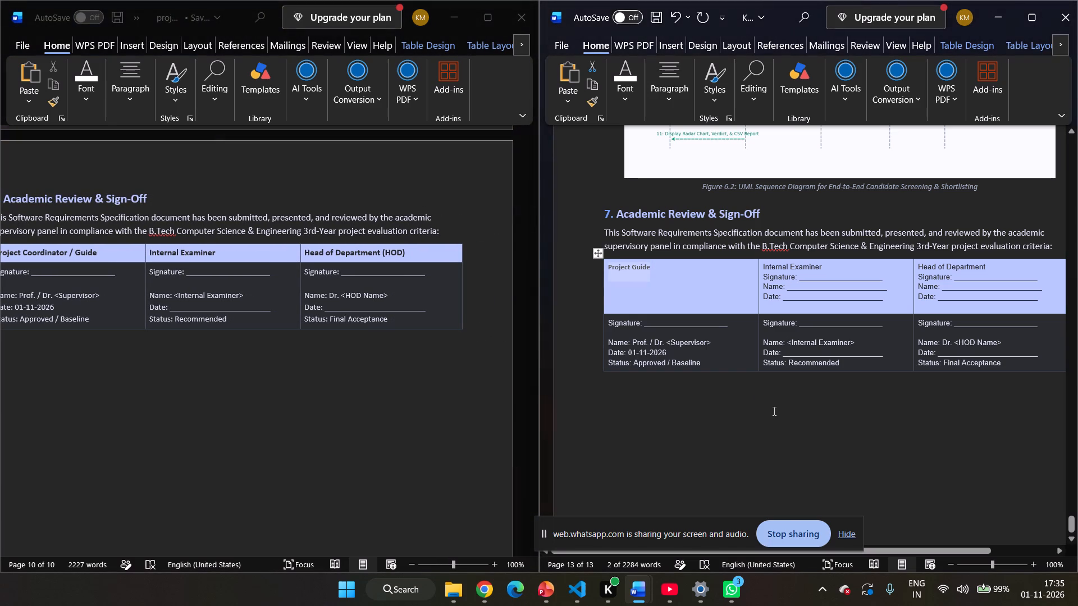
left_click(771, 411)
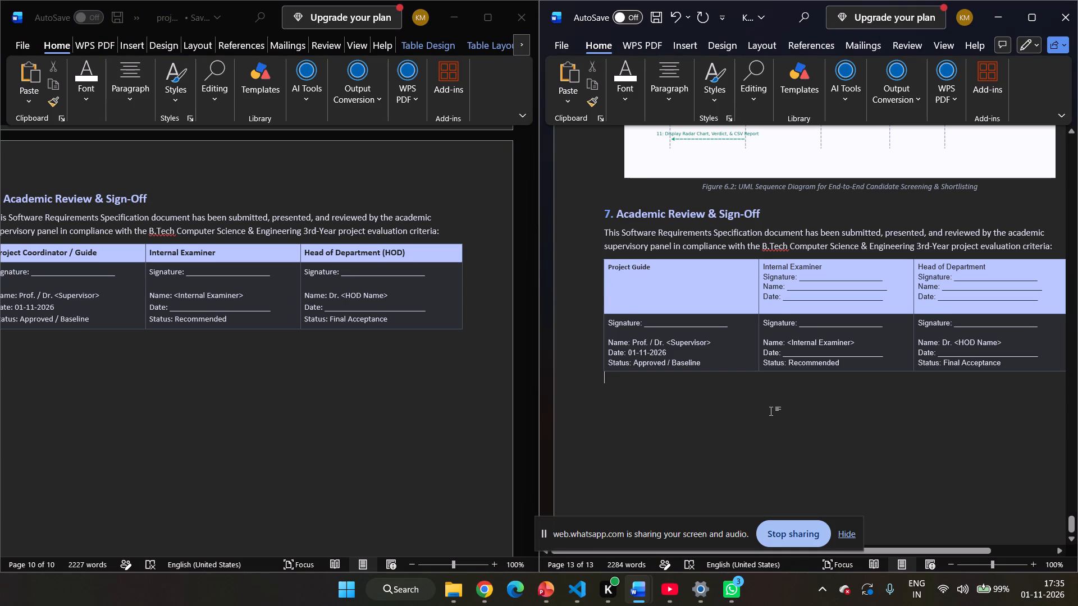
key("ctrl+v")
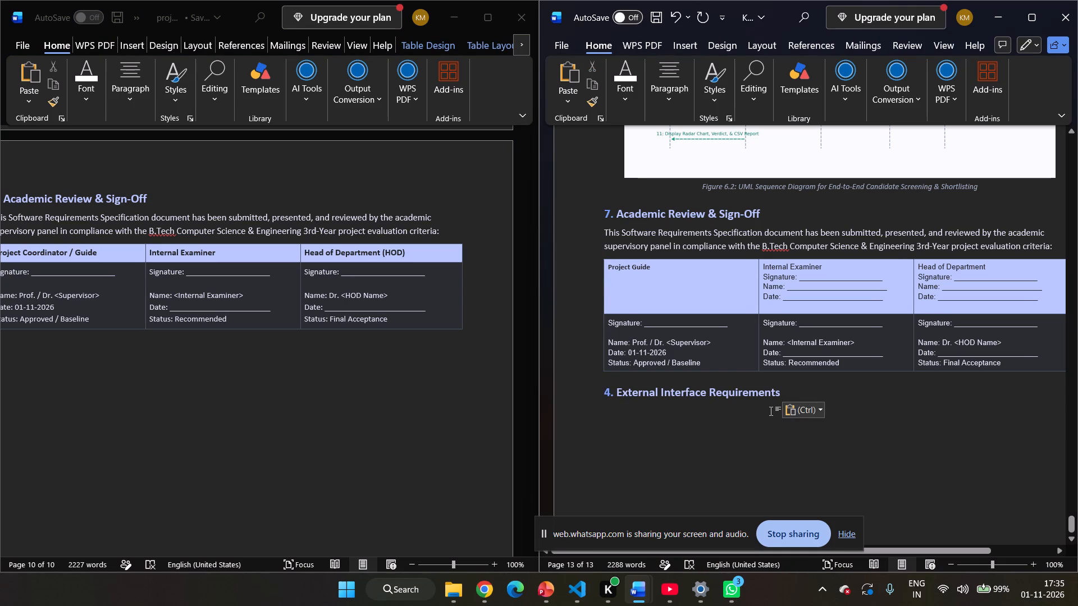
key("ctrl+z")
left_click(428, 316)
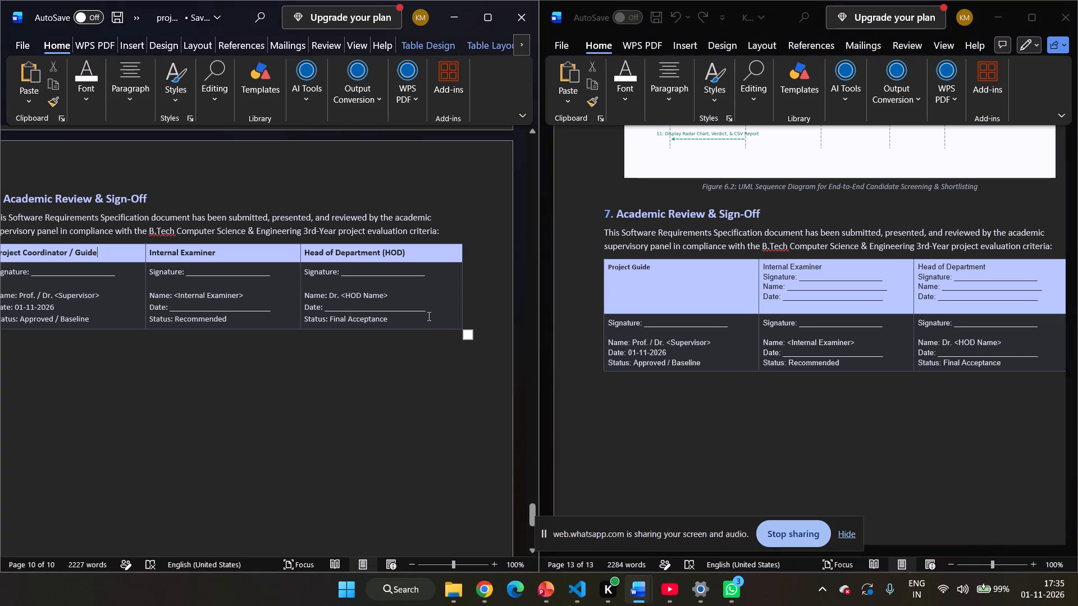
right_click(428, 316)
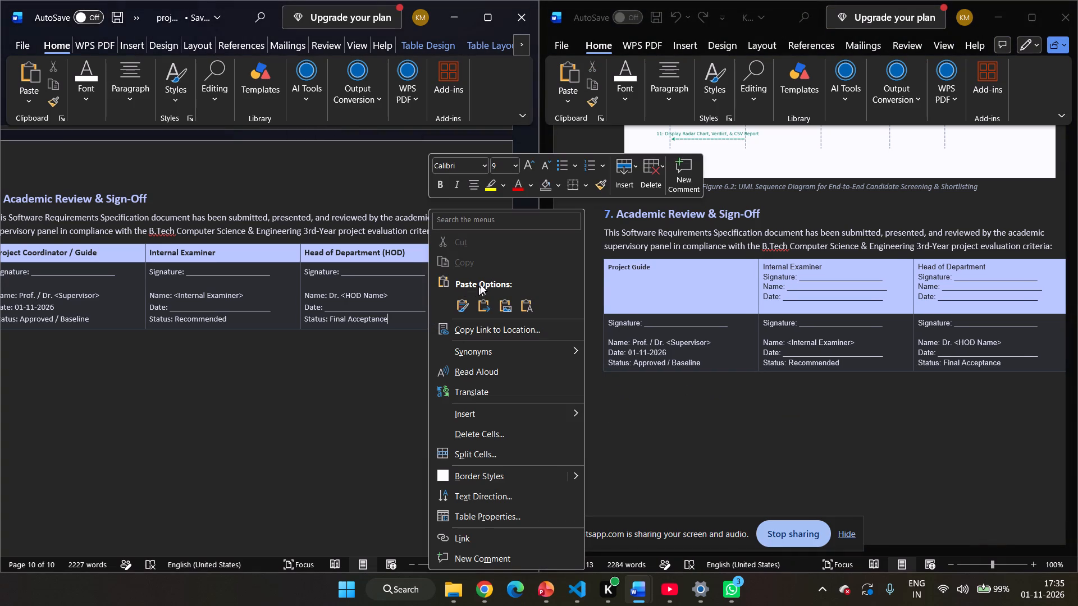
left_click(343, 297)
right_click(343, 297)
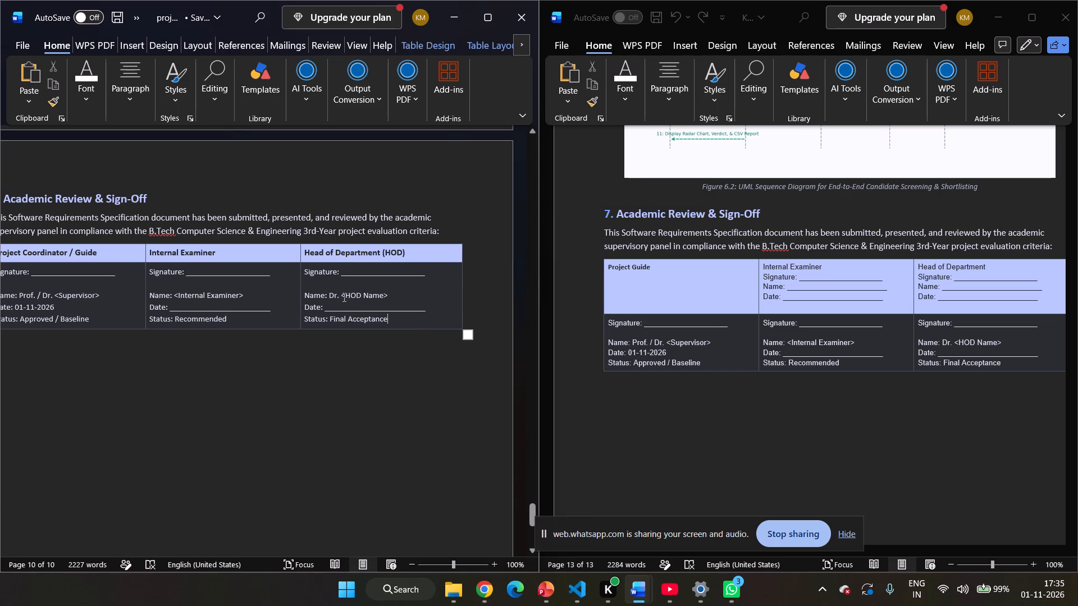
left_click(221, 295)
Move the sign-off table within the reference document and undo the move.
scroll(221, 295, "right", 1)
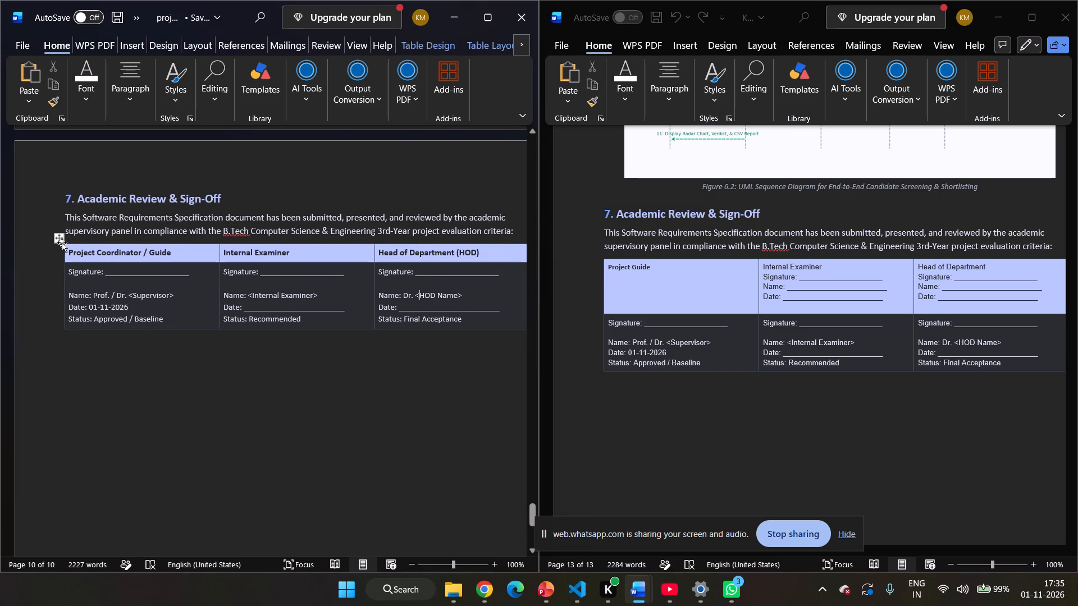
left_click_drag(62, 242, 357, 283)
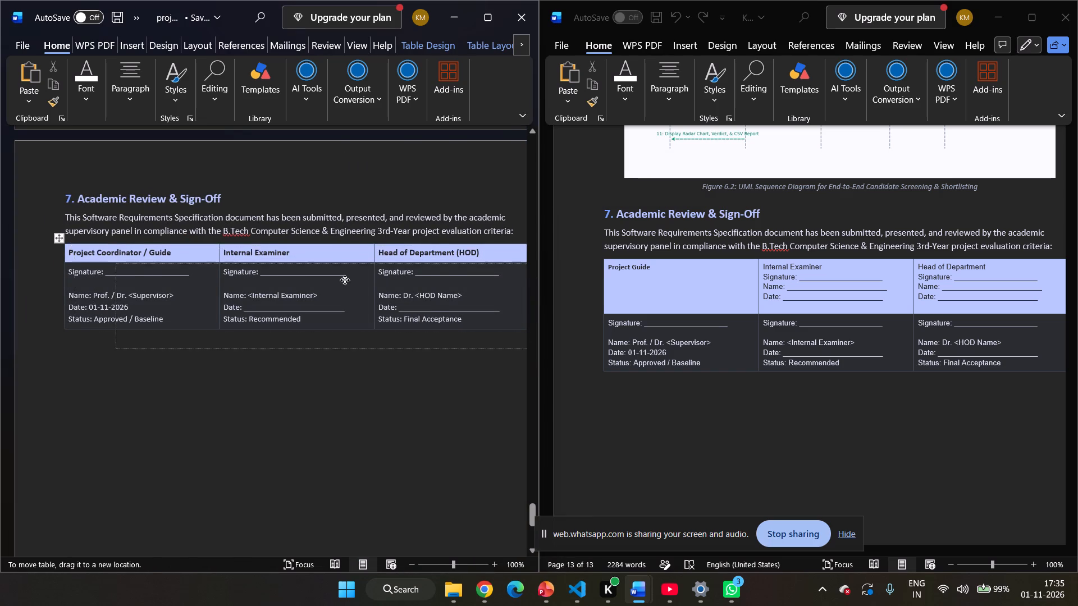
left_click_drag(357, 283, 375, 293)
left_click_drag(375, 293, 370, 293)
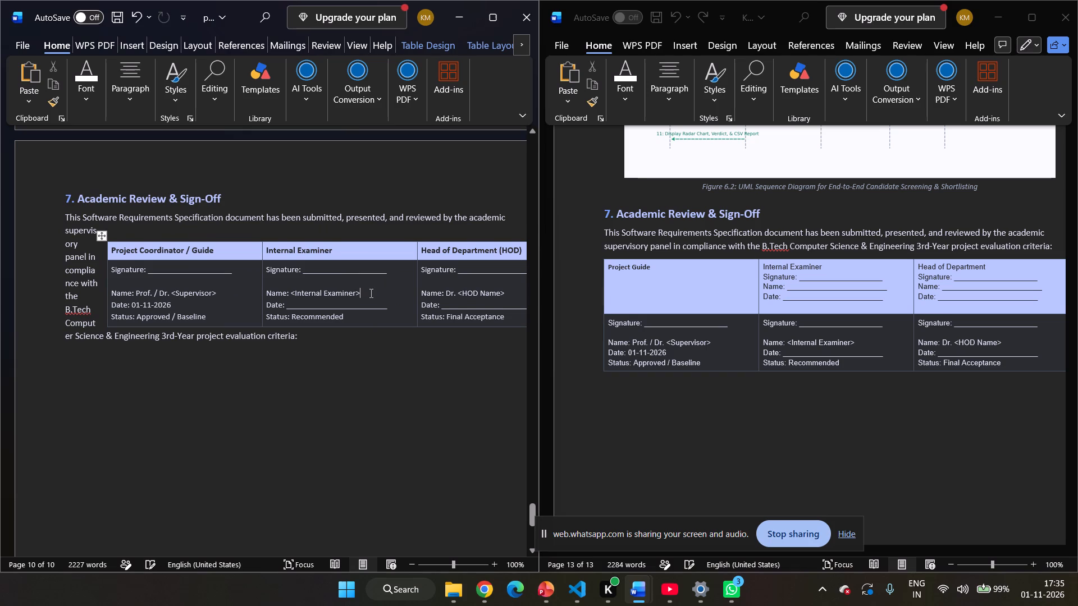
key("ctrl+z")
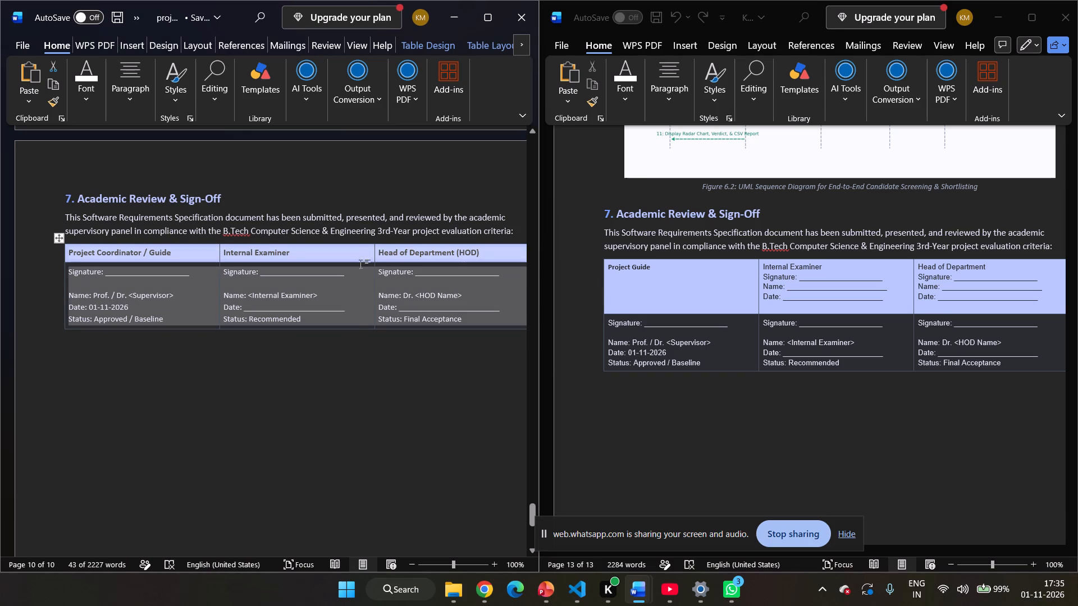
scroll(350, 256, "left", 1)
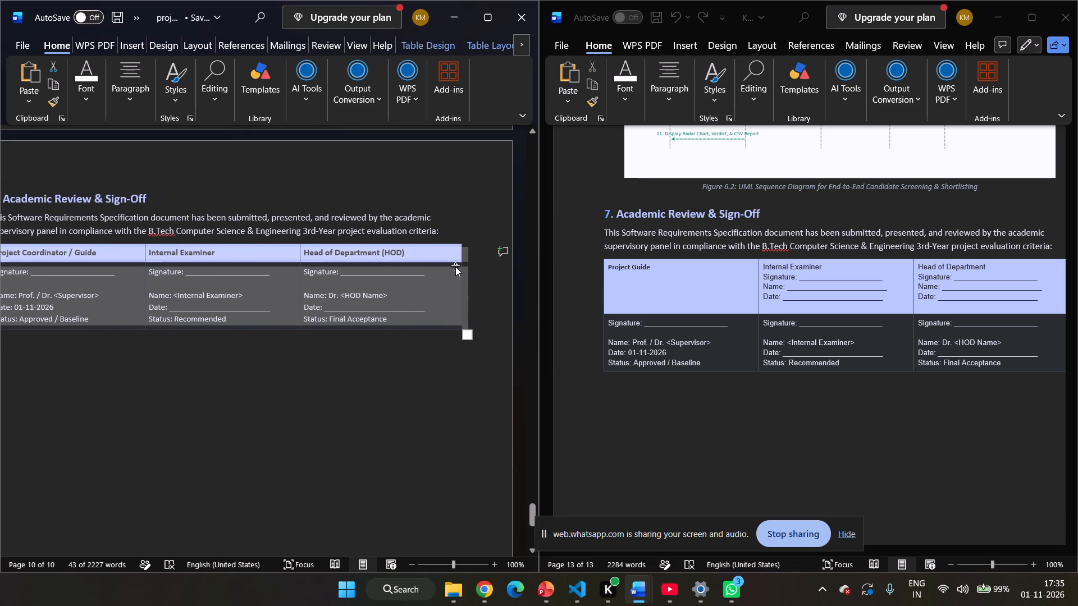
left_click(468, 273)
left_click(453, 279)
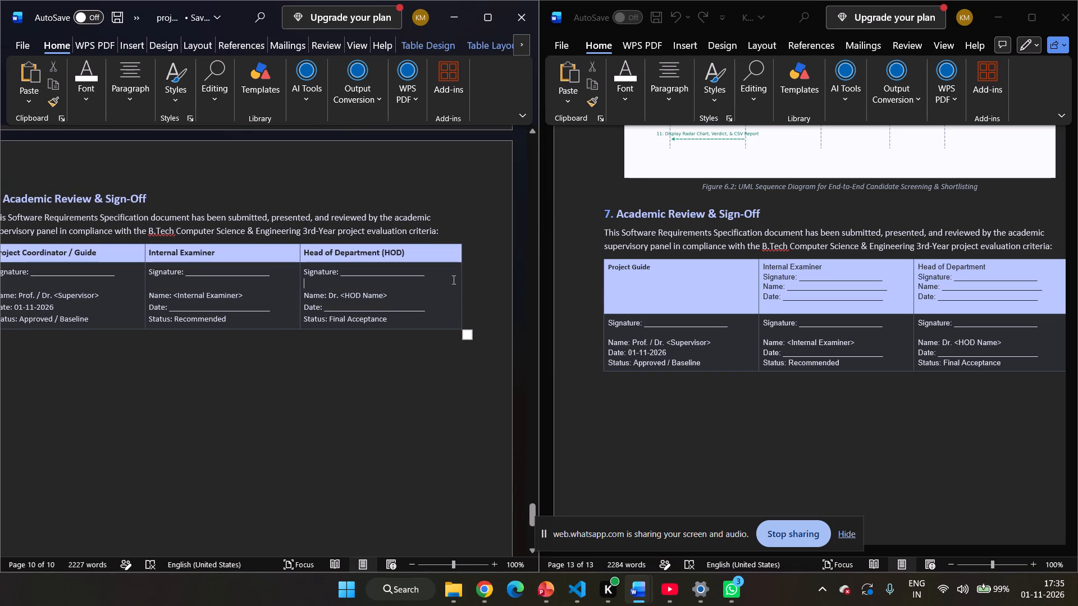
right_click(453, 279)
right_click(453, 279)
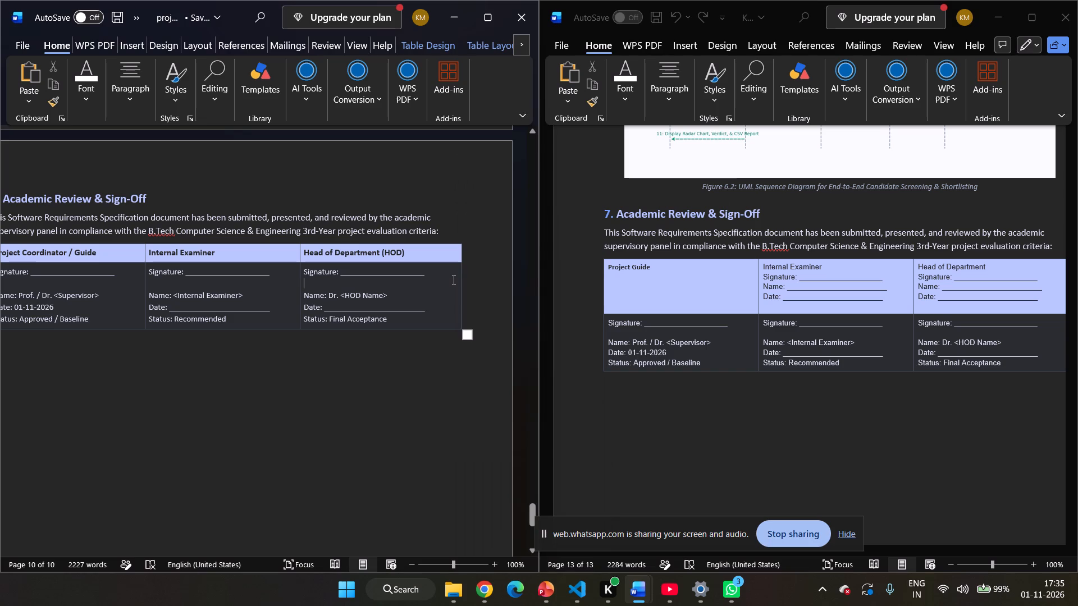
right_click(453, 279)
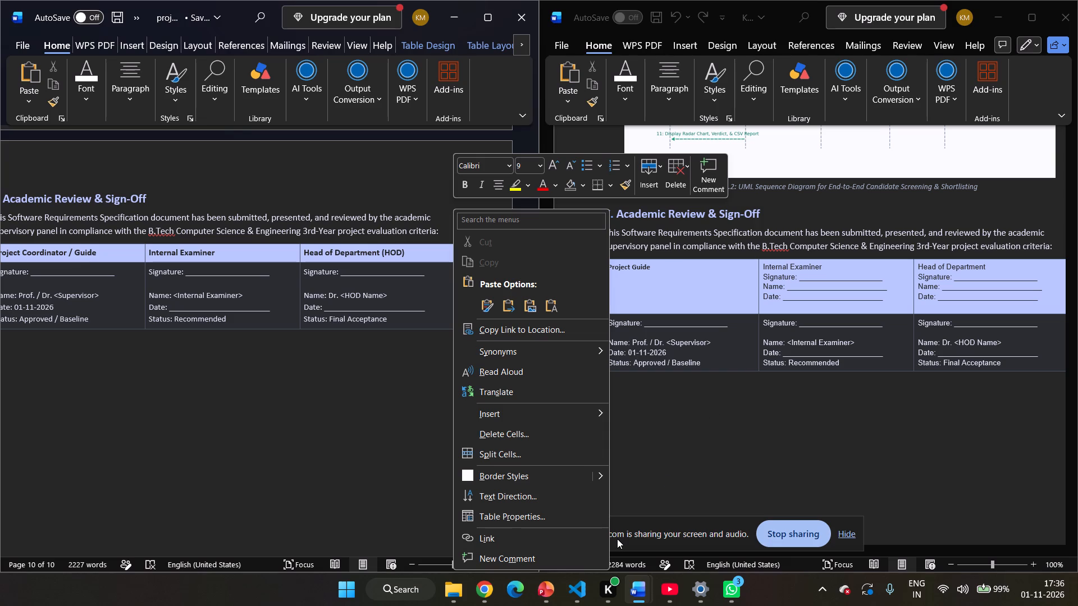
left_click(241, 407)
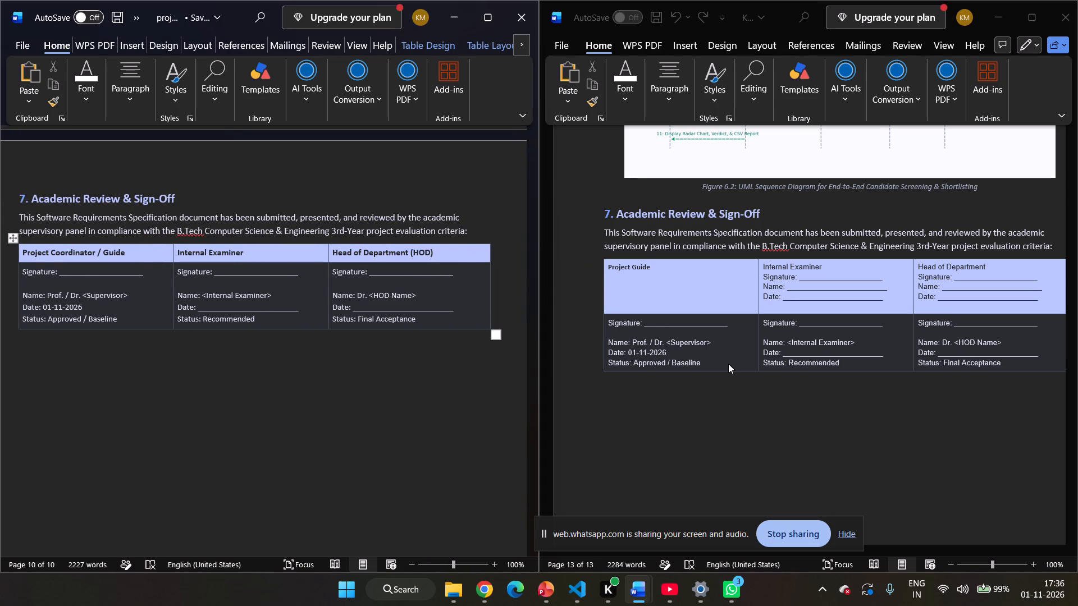
Compare section 6 of both SRS documents, from the UML sequence diagram back to the data flow diagram details.
scroll(728, 364, "up", 2)
scroll(326, 286, "up", 3)
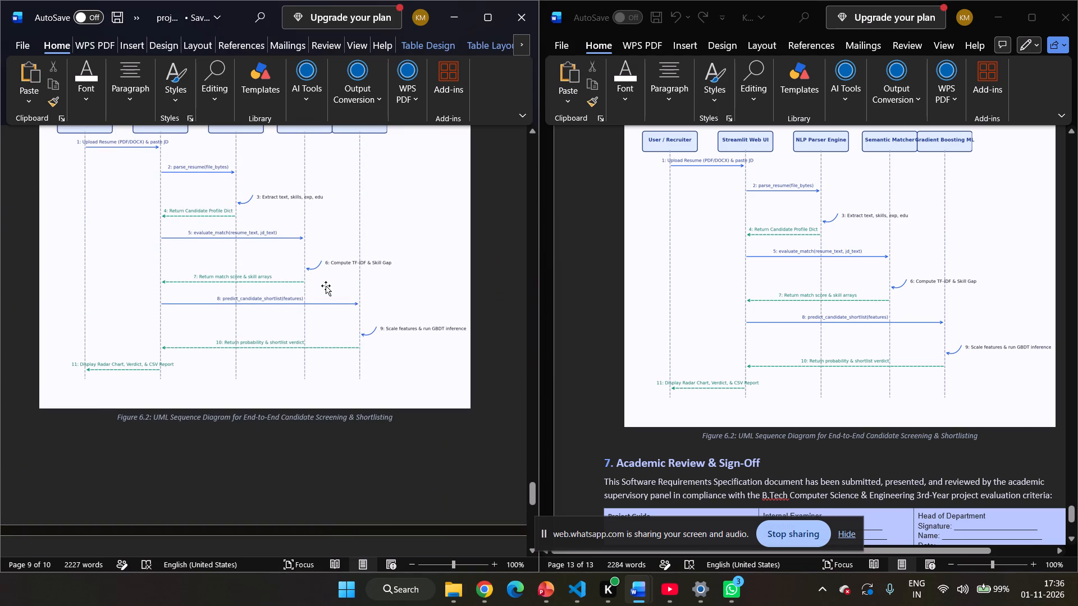
scroll(326, 286, "up", 3)
scroll(743, 194, "up", 1)
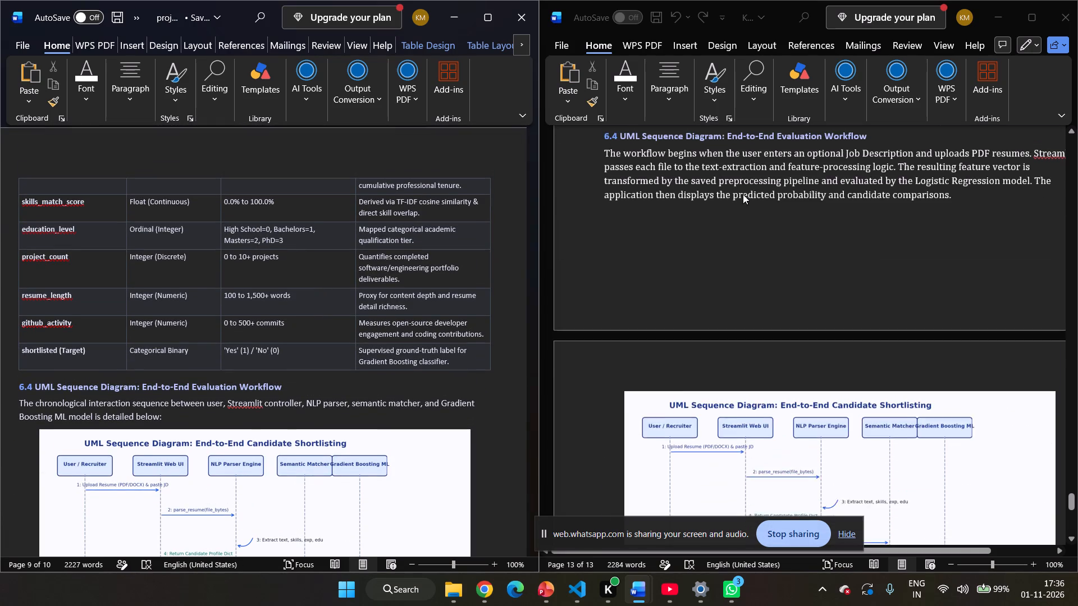
scroll(743, 194, "up", 2)
scroll(451, 229, "up", 1)
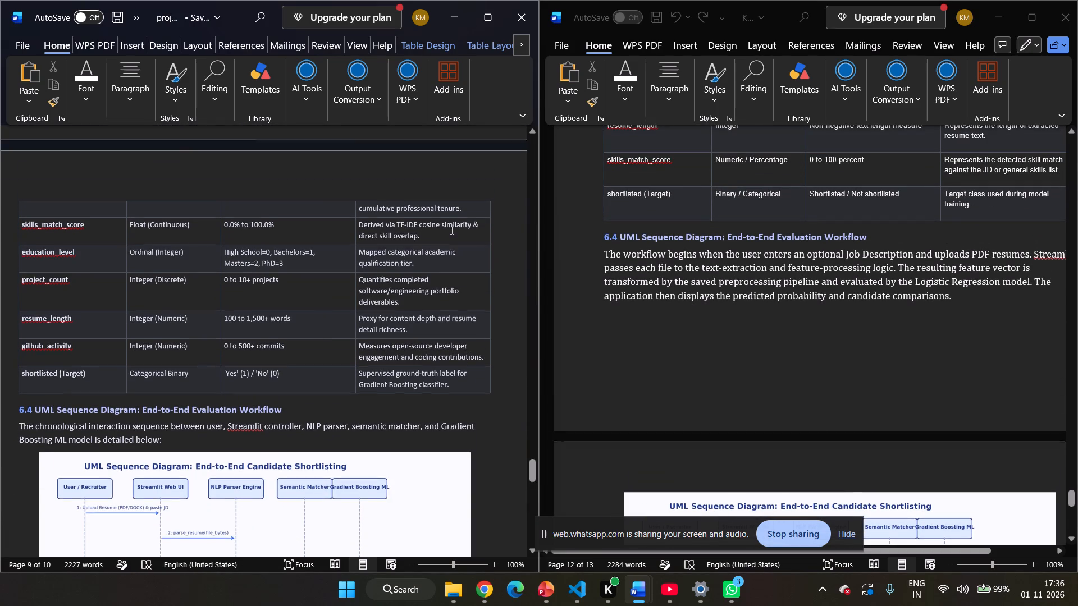
scroll(451, 229, "up", 1)
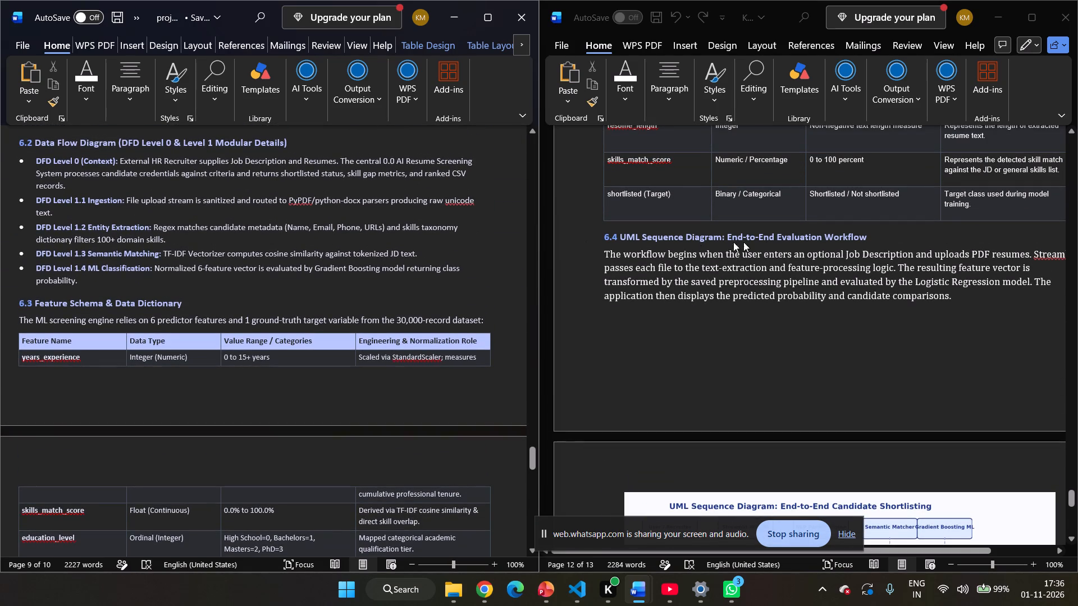
scroll(768, 241, "up", 3)
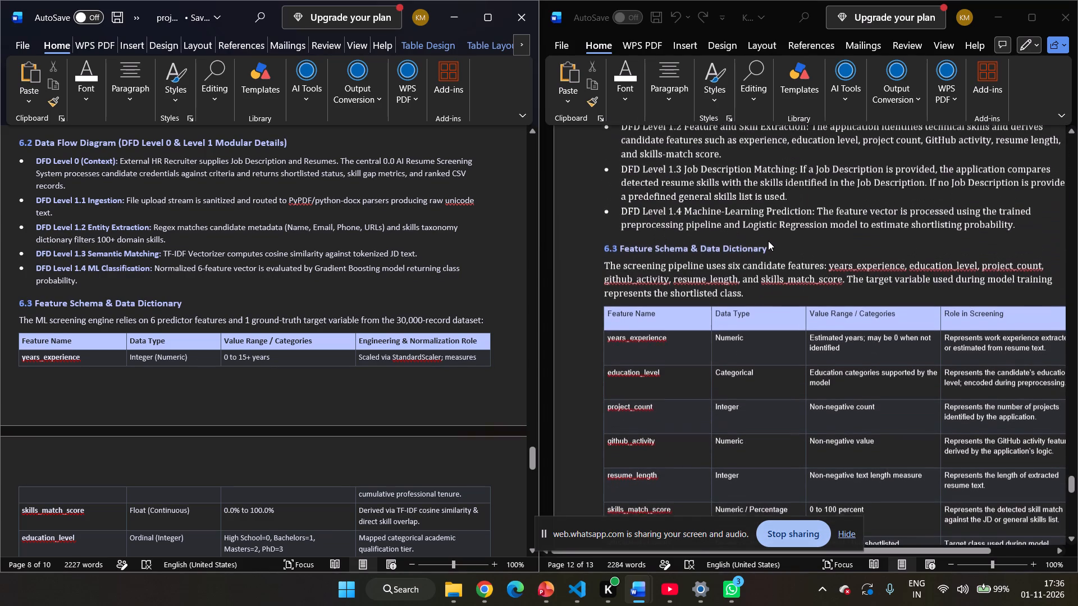
scroll(768, 241, "up", 1)
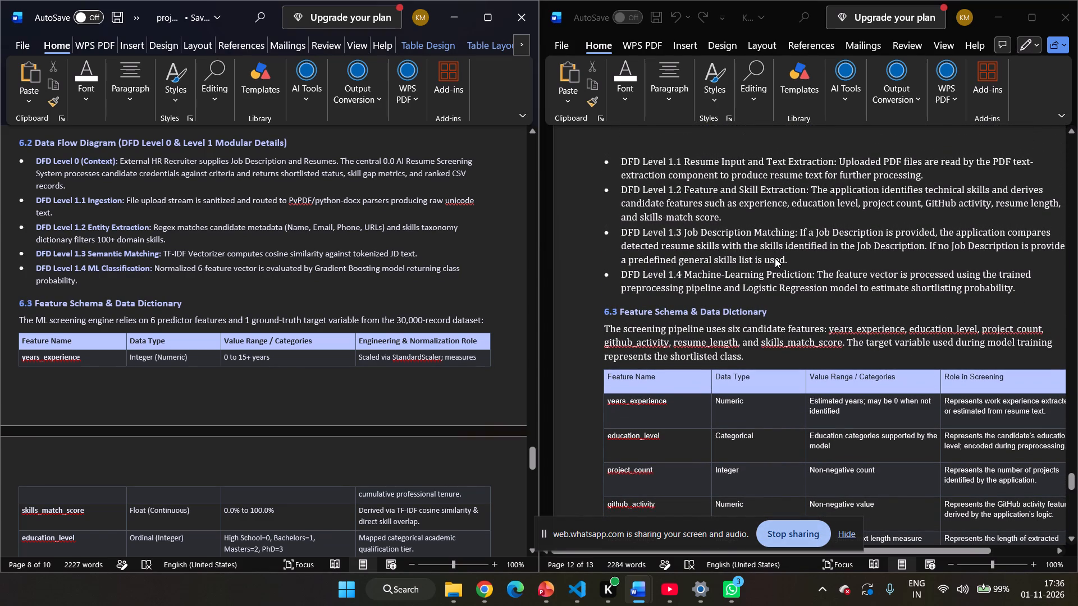
scroll(775, 258, "up", 2)
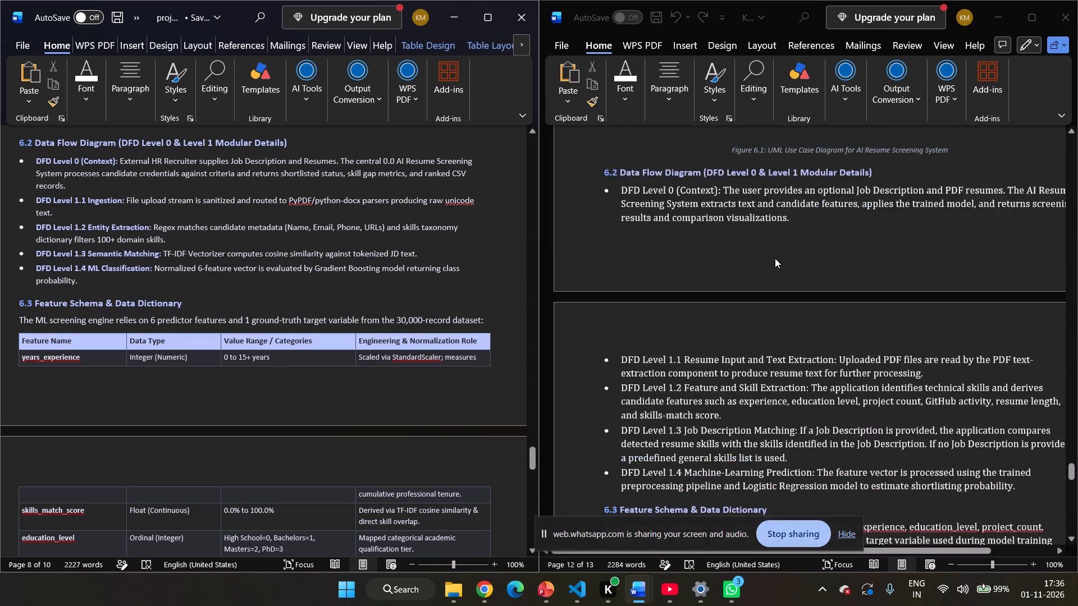
scroll(775, 258, "up", 1)
scroll(441, 285, "up", 2)
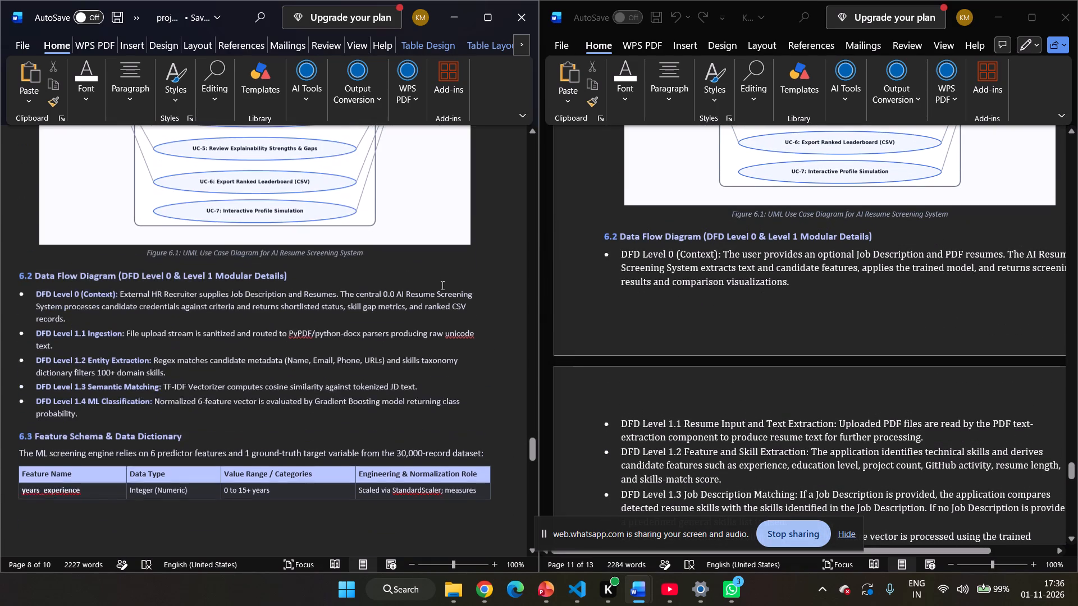
Compare the use case diagram, non-functional requirements and interface sections 4.1 to 4.4 across both documents.
scroll(441, 285, "up", 3)
scroll(712, 226, "up", 5)
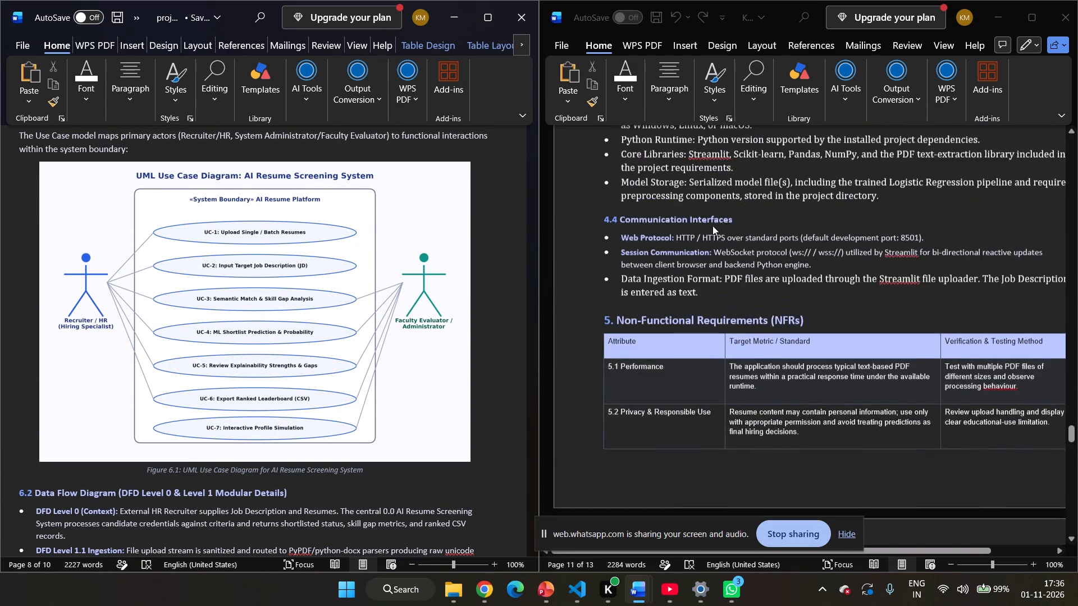
scroll(712, 226, "up", 2)
scroll(420, 271, "up", 1)
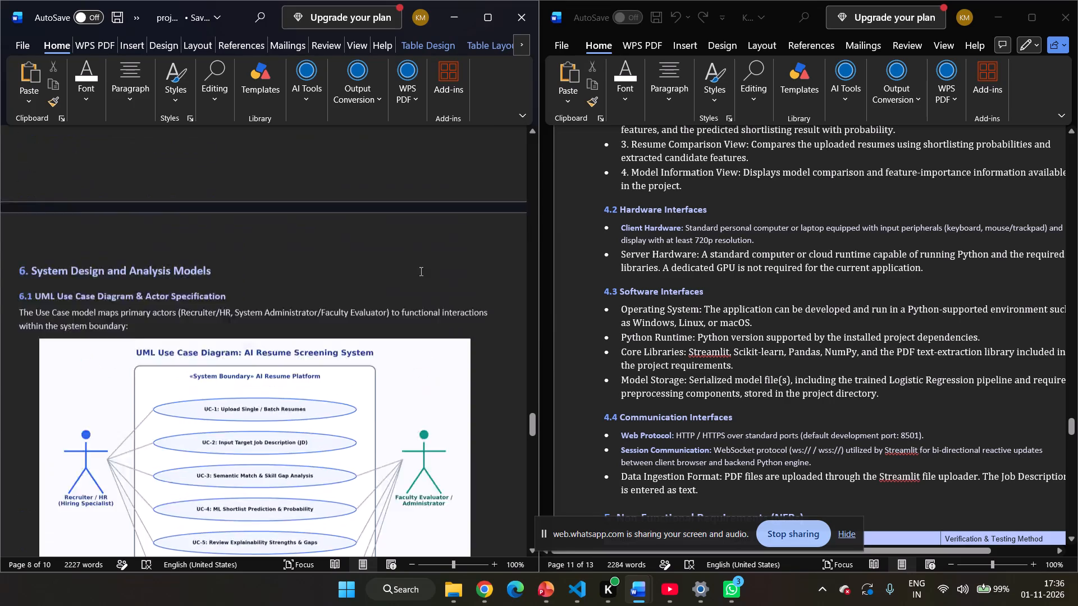
scroll(420, 271, "up", 3)
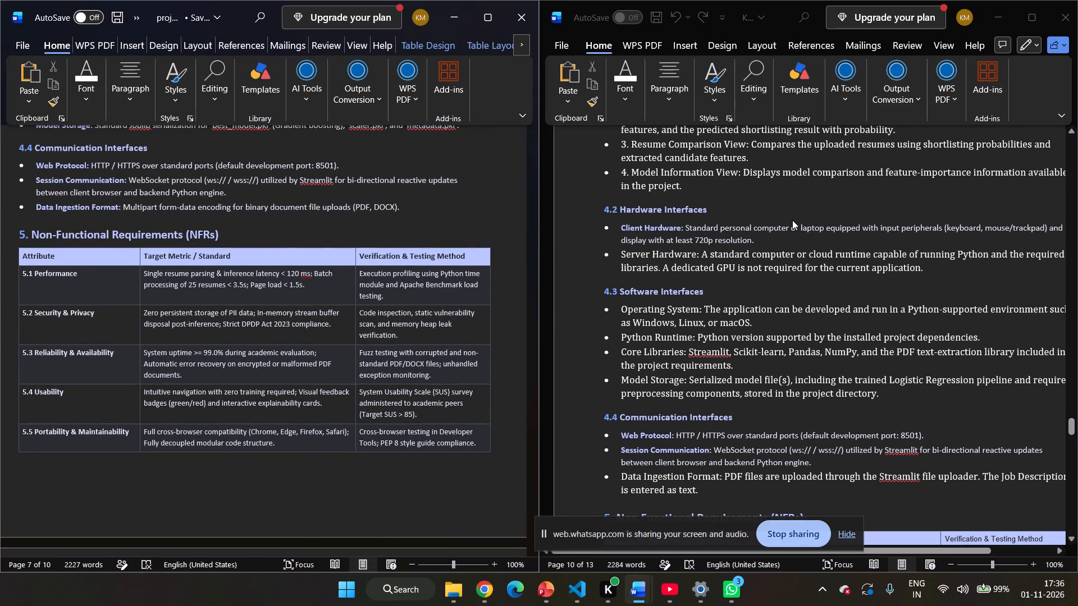
scroll(792, 220, "up", 2)
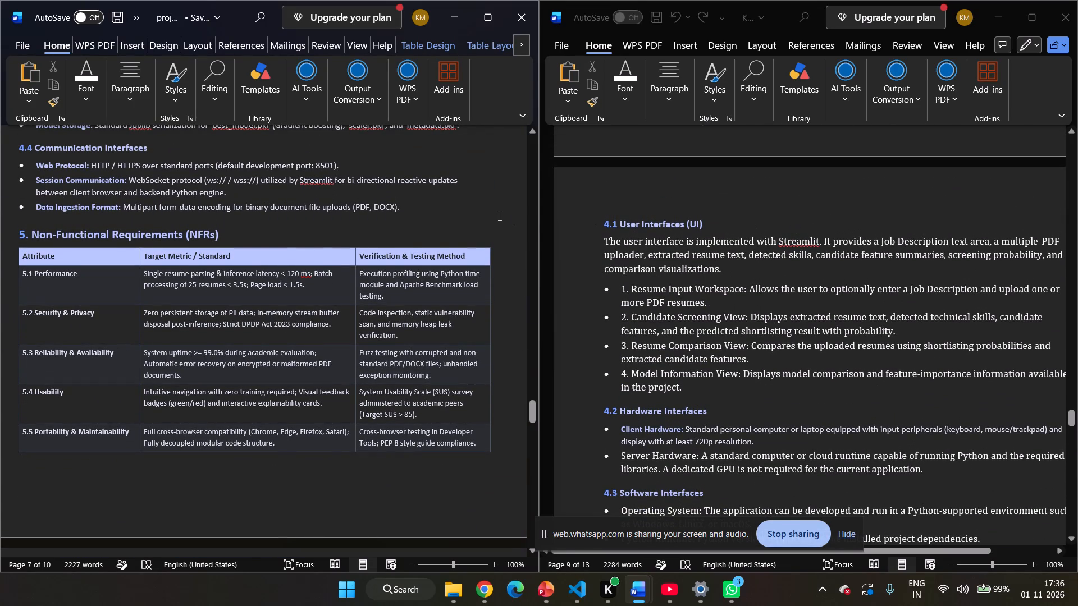
scroll(499, 215, "up", 2)
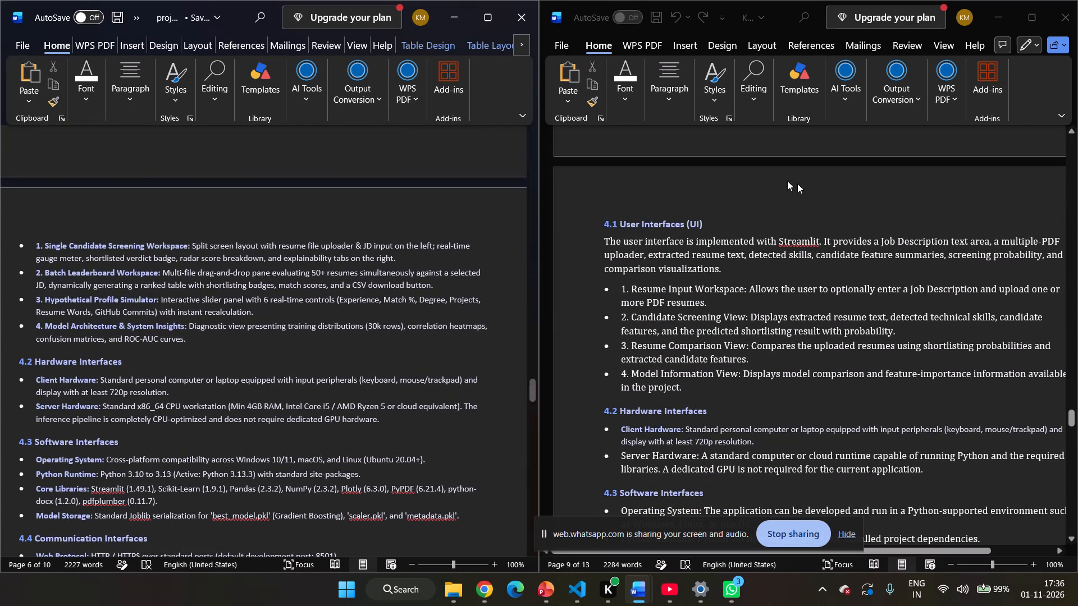
Check the interface screenshots in both documents and the reference's cover details, returning to the two sign-off tables.
scroll(802, 185, "up", 8)
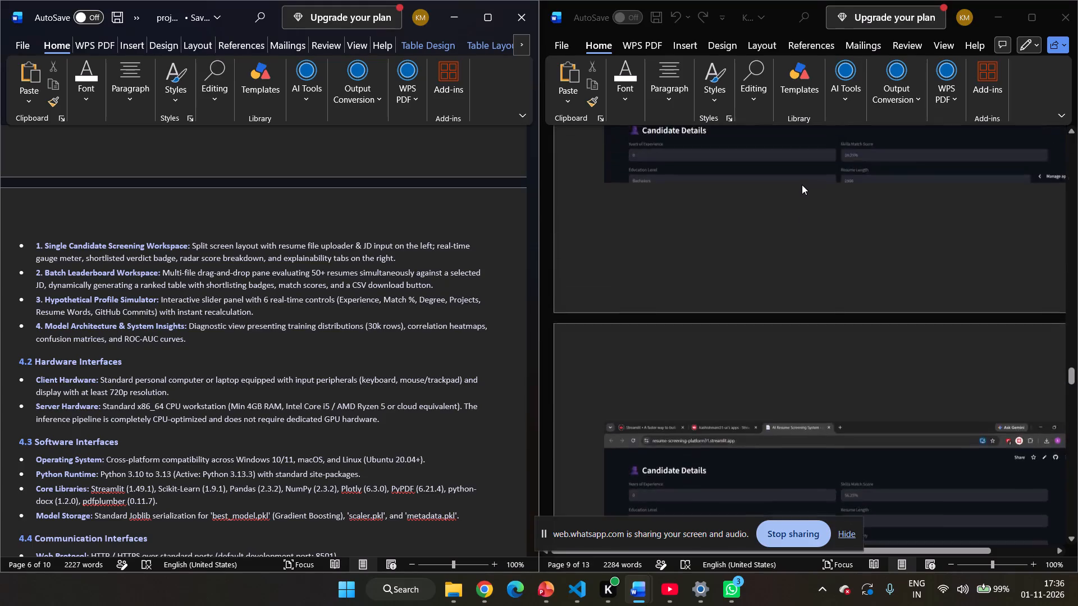
scroll(802, 185, "up", 1)
scroll(373, 220, "up", 4)
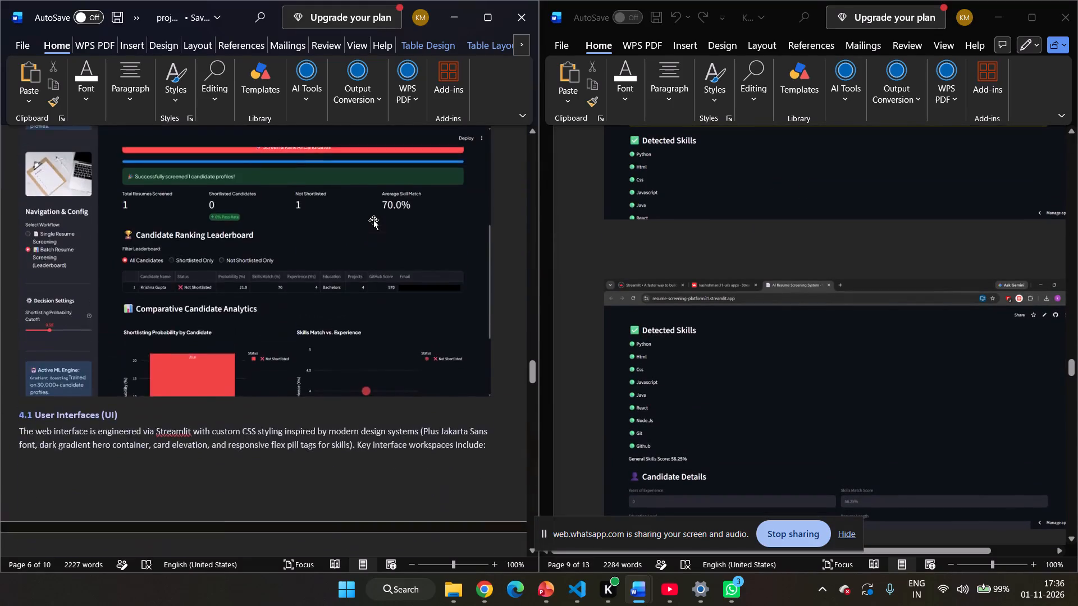
scroll(373, 220, "up", 11)
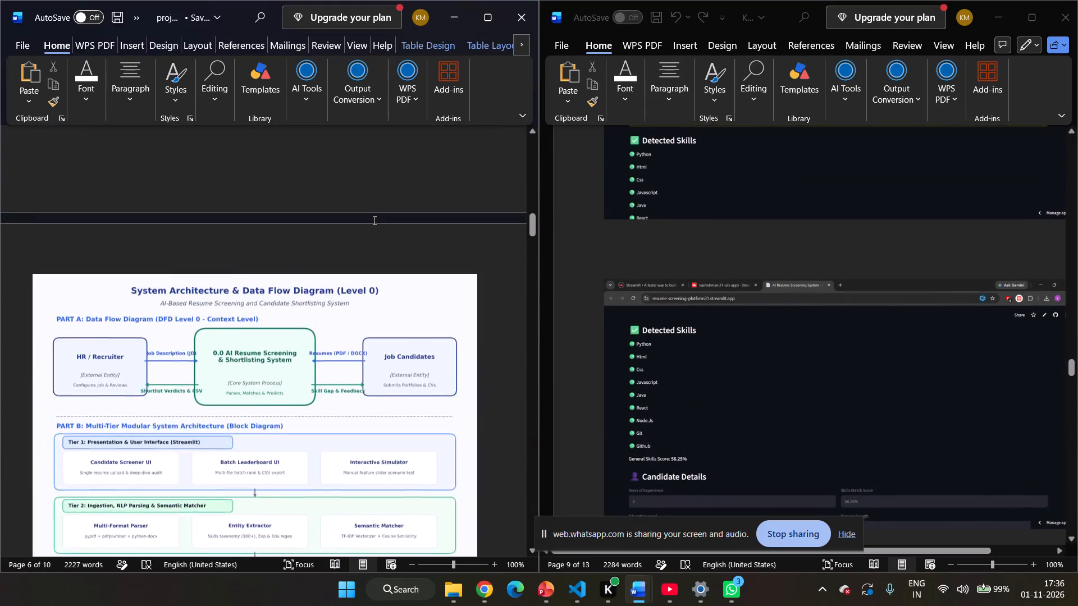
scroll(373, 220, "up", 11)
scroll(373, 220, "down", 8)
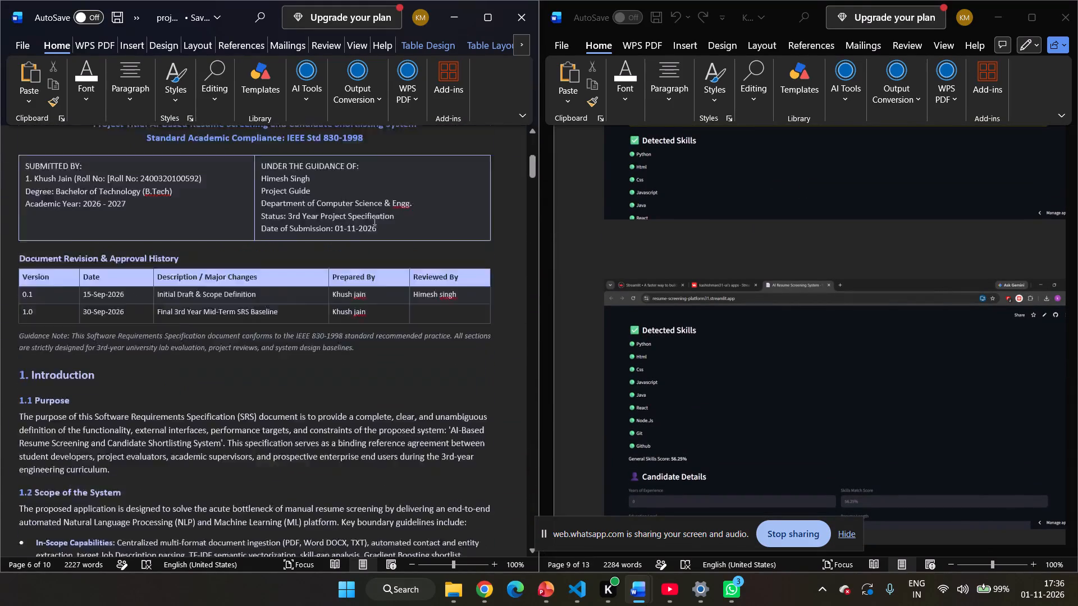
scroll(373, 220, "down", 20)
scroll(373, 220, "down", 20)
scroll(373, 220, "down", 20)
scroll(373, 220, "up", 2)
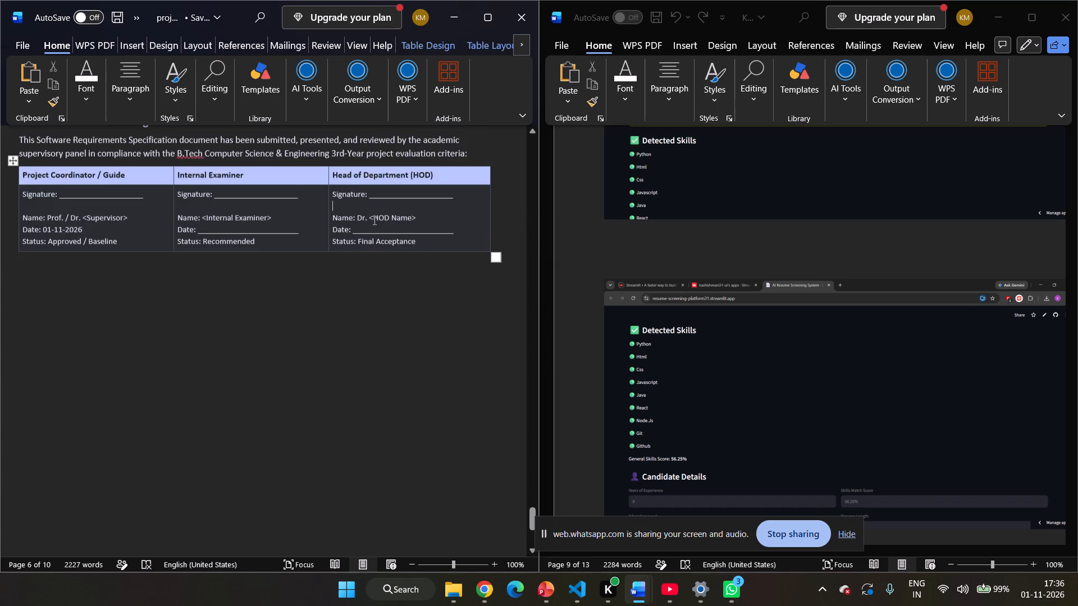
scroll(373, 220, "up", 1)
scroll(837, 382, "down", 16)
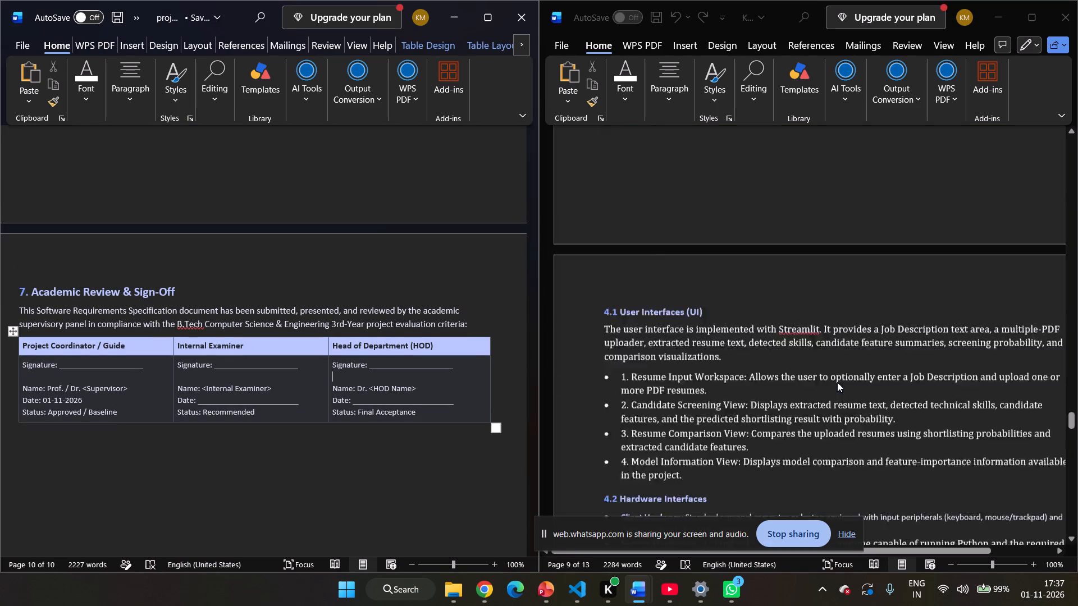
scroll(837, 382, "down", 20)
scroll(837, 382, "down", 10)
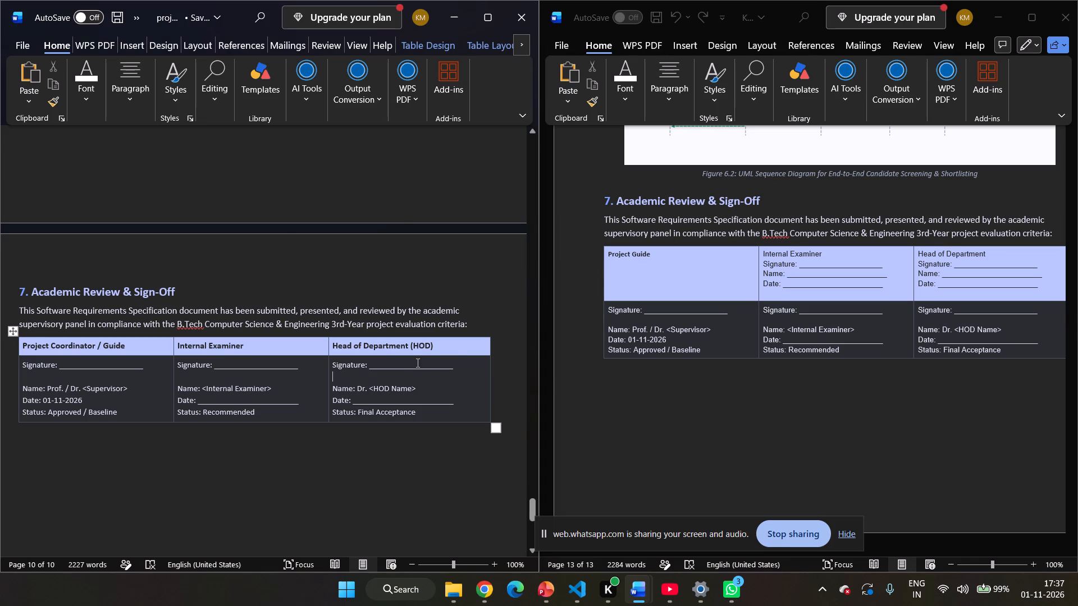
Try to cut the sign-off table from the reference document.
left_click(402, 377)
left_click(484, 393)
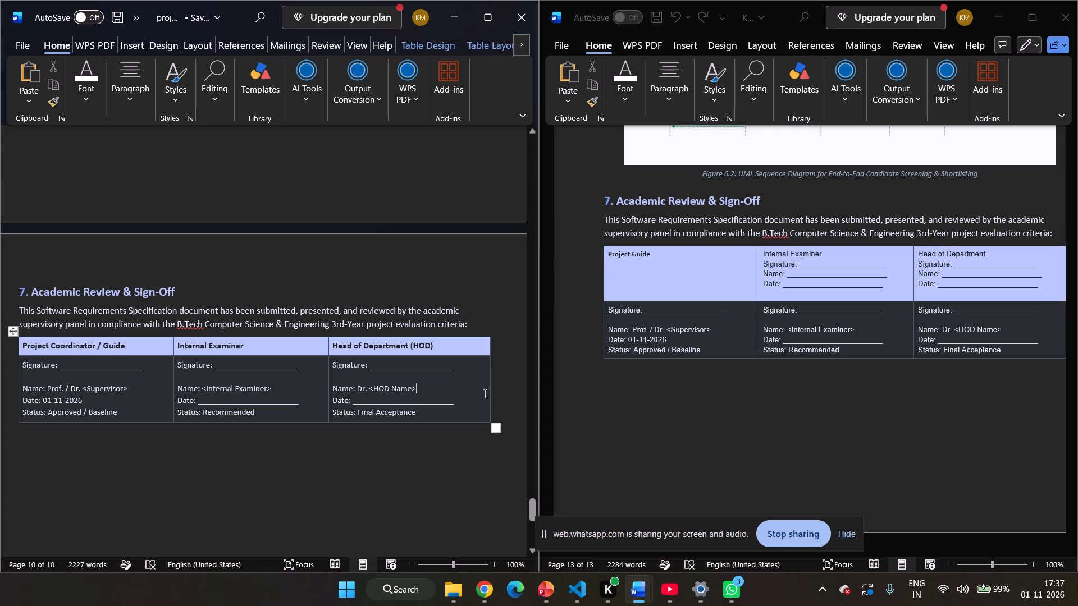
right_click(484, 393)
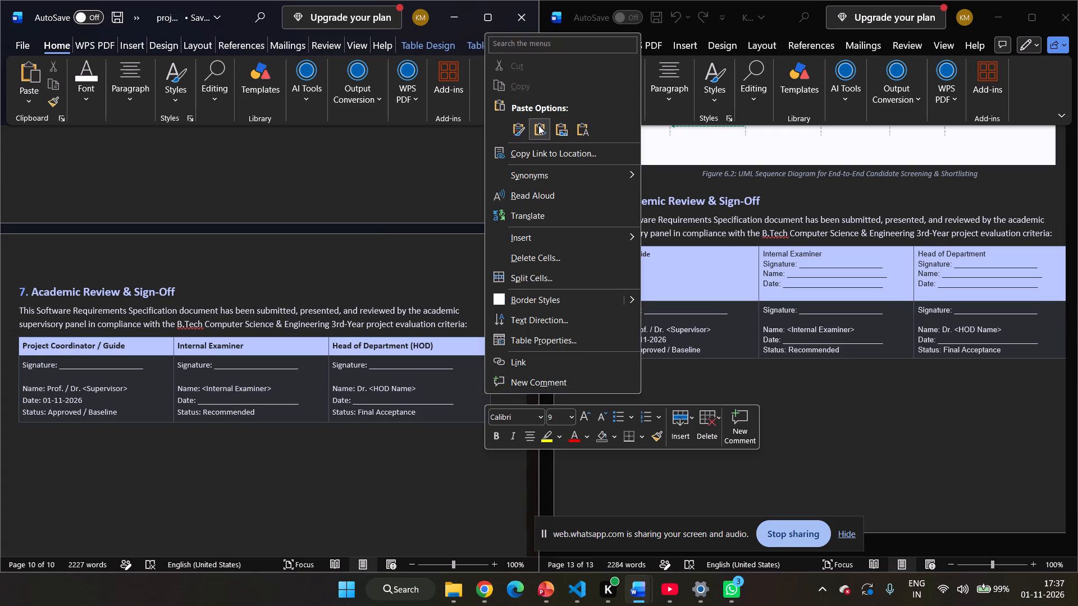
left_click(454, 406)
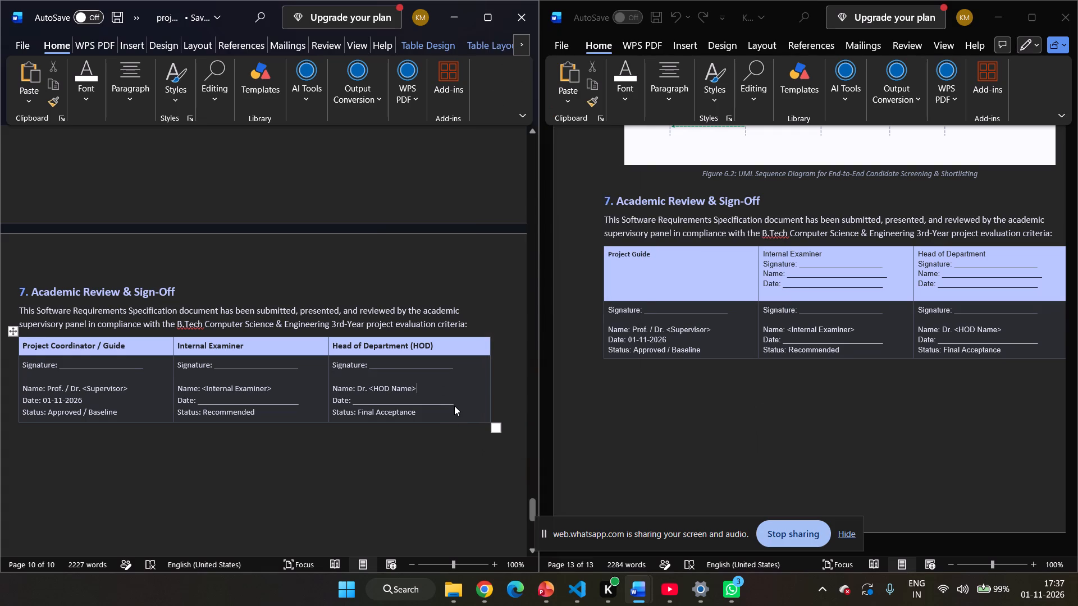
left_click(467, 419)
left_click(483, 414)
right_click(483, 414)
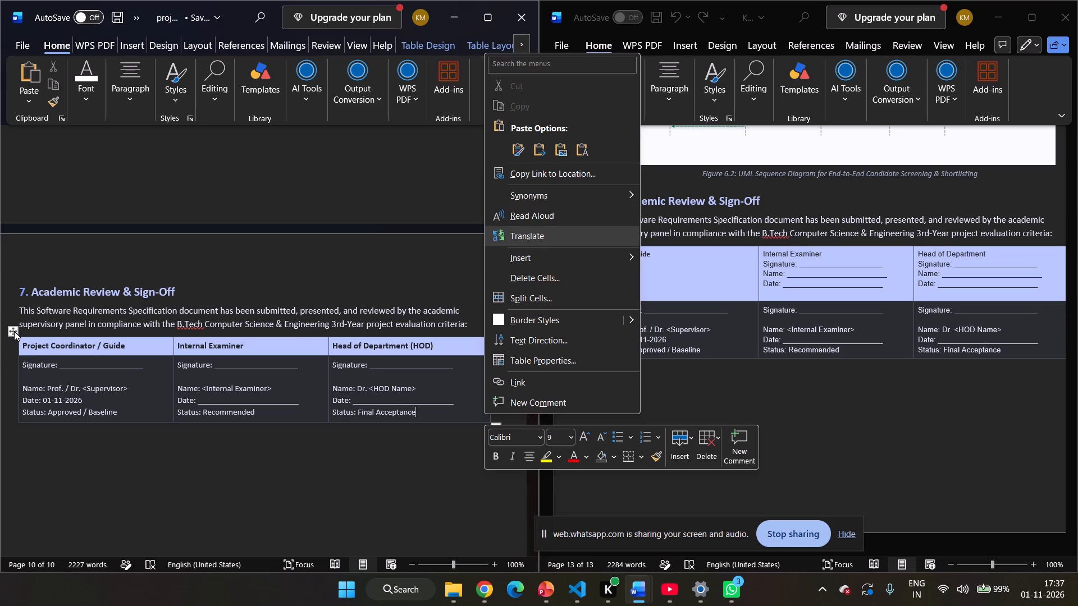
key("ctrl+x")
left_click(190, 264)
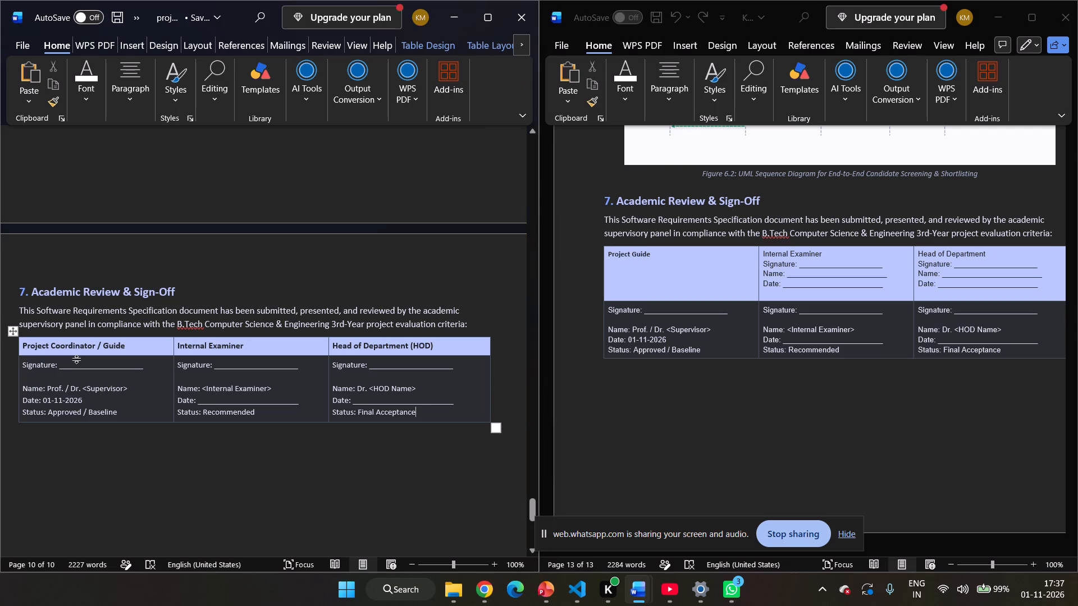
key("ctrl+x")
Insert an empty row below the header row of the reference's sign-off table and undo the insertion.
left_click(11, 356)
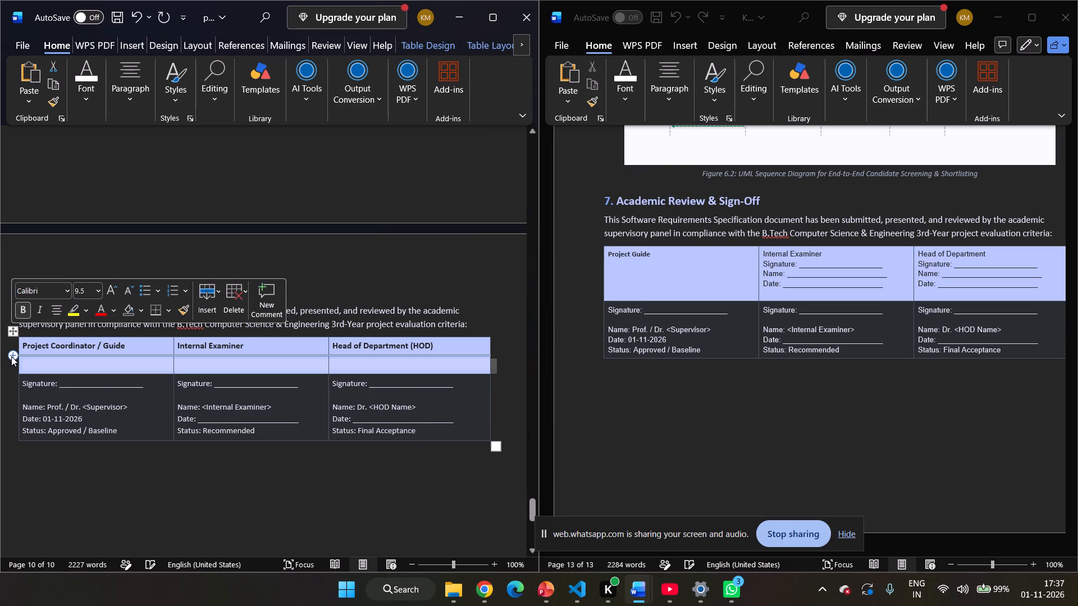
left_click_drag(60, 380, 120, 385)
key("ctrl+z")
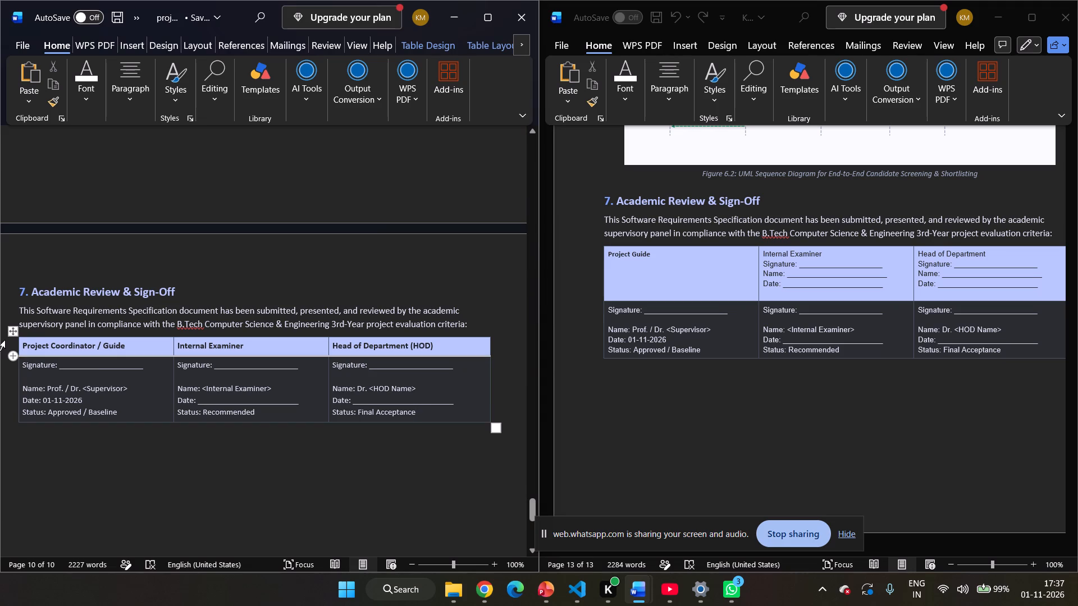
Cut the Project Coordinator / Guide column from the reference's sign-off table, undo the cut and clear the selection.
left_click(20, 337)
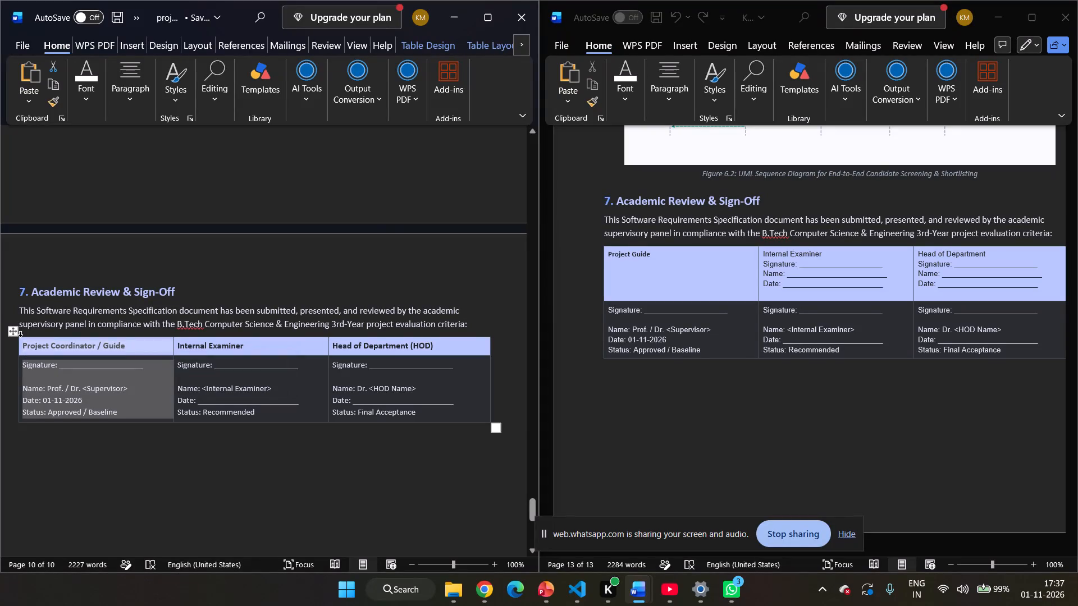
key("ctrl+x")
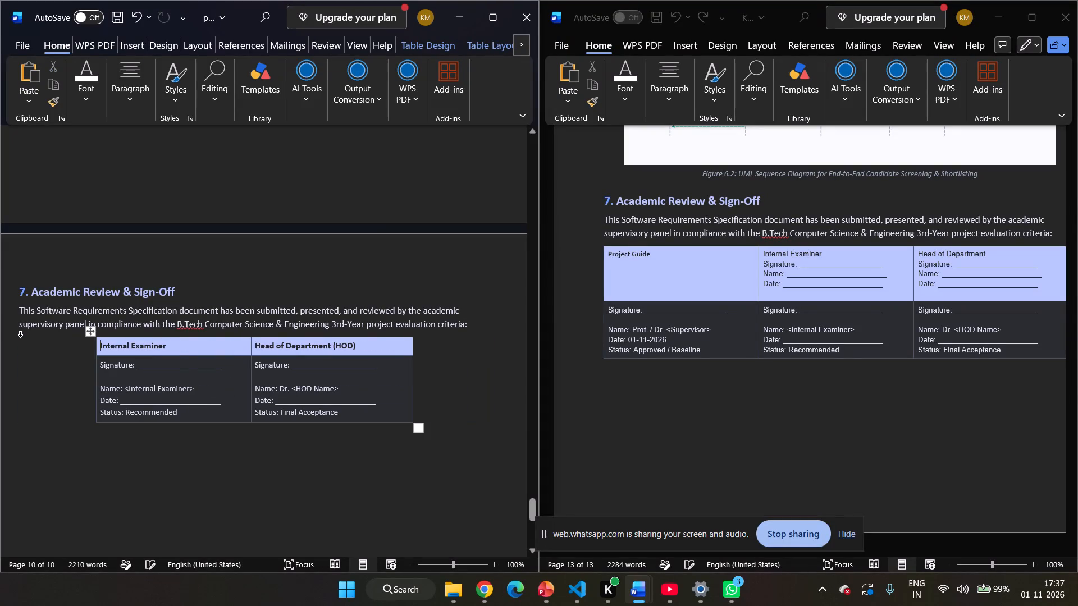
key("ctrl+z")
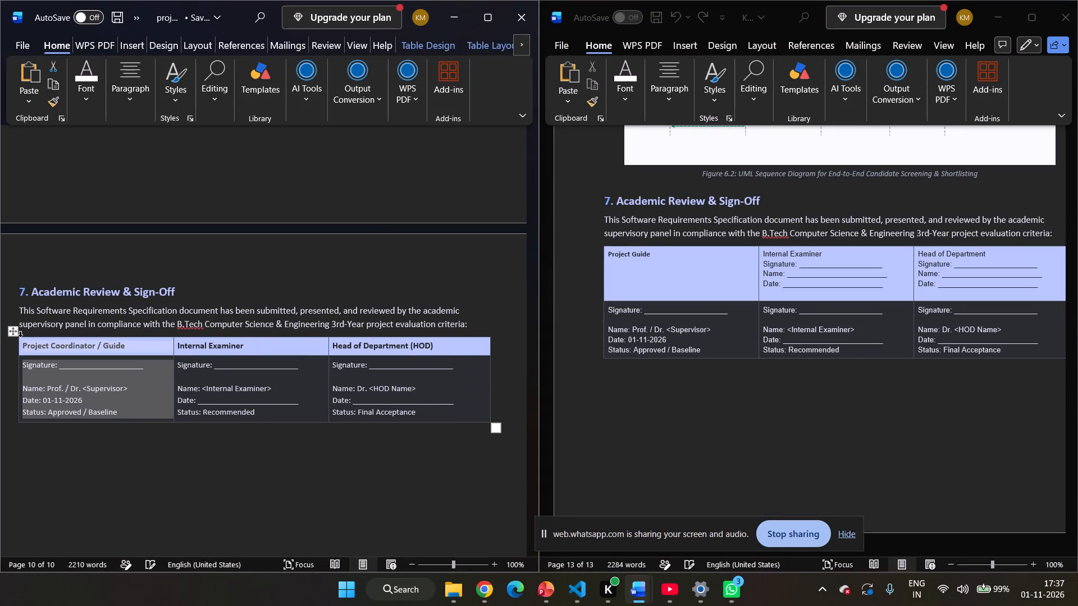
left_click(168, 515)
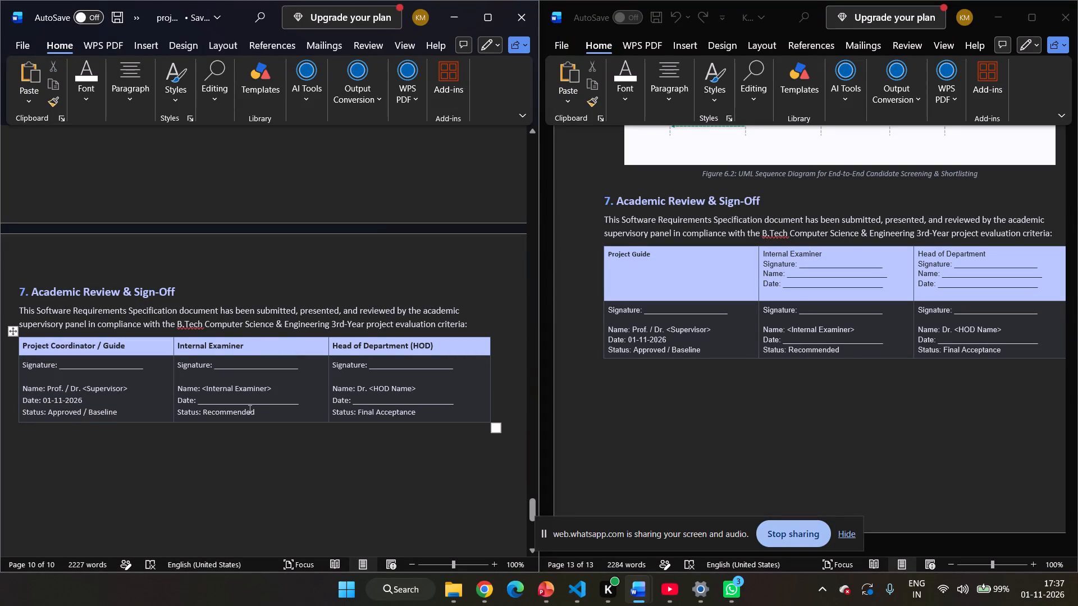
Cut the whole sign-off table from section 7 of the project srs reference document.
double_click(326, 342)
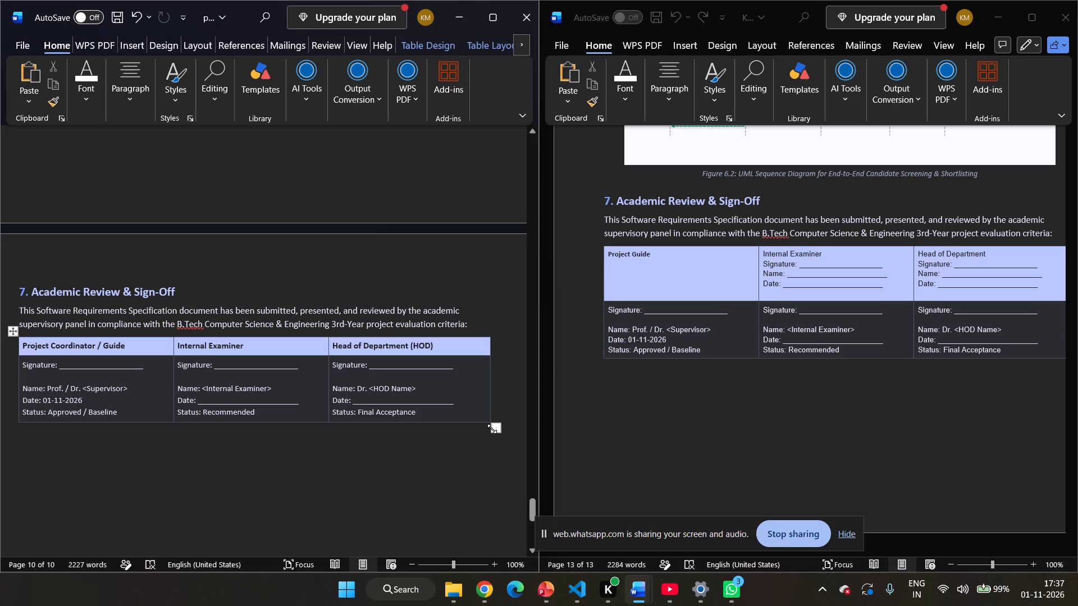
left_click_drag(490, 428, 120, 324)
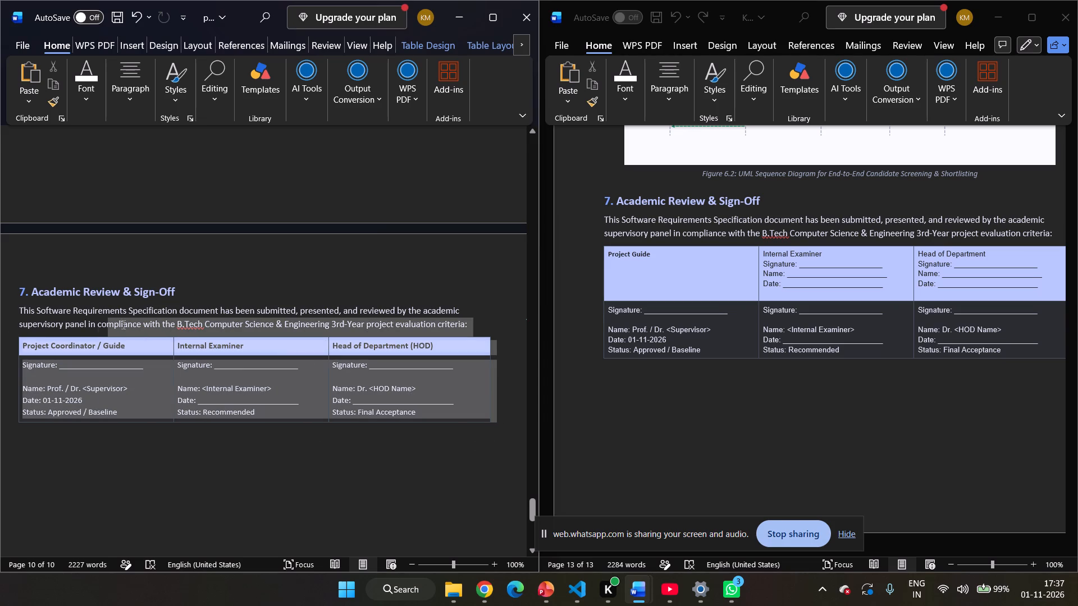
left_click_drag(120, 324, 21, 343)
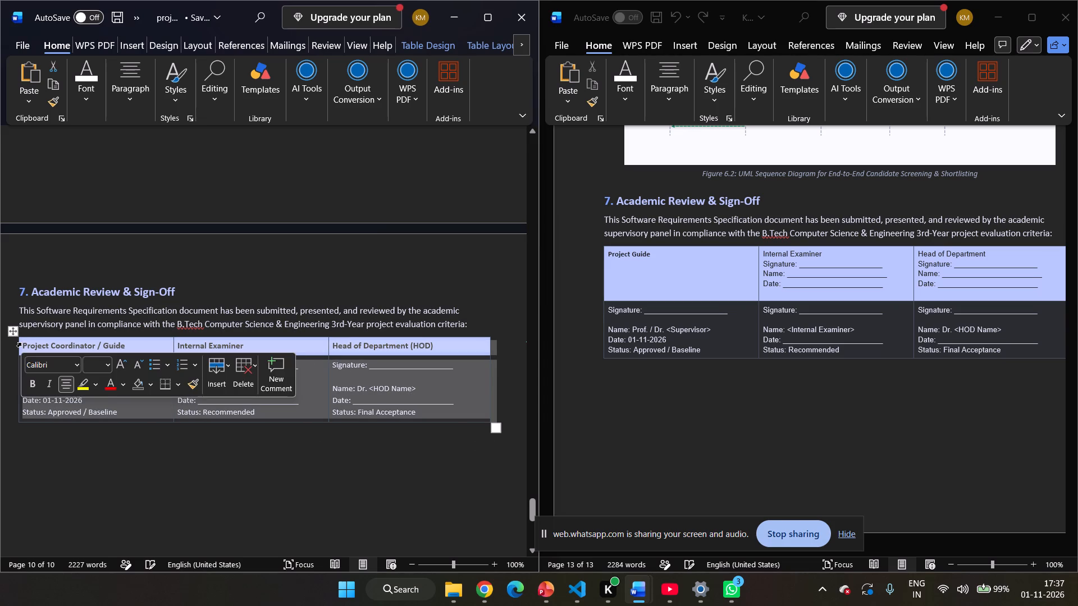
key("ctrl+x")
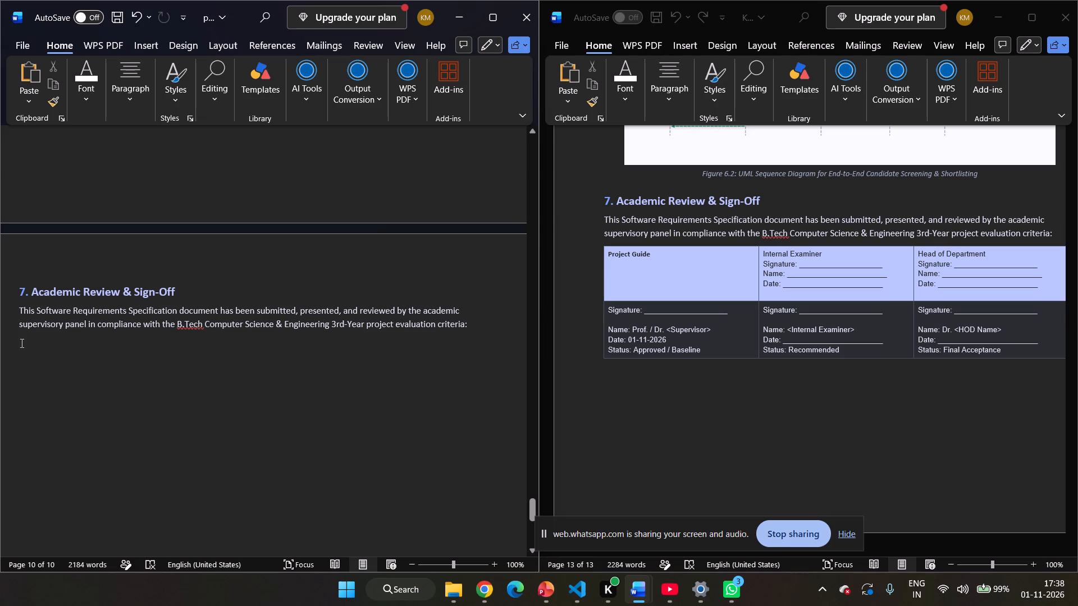
key("ctrl+z")
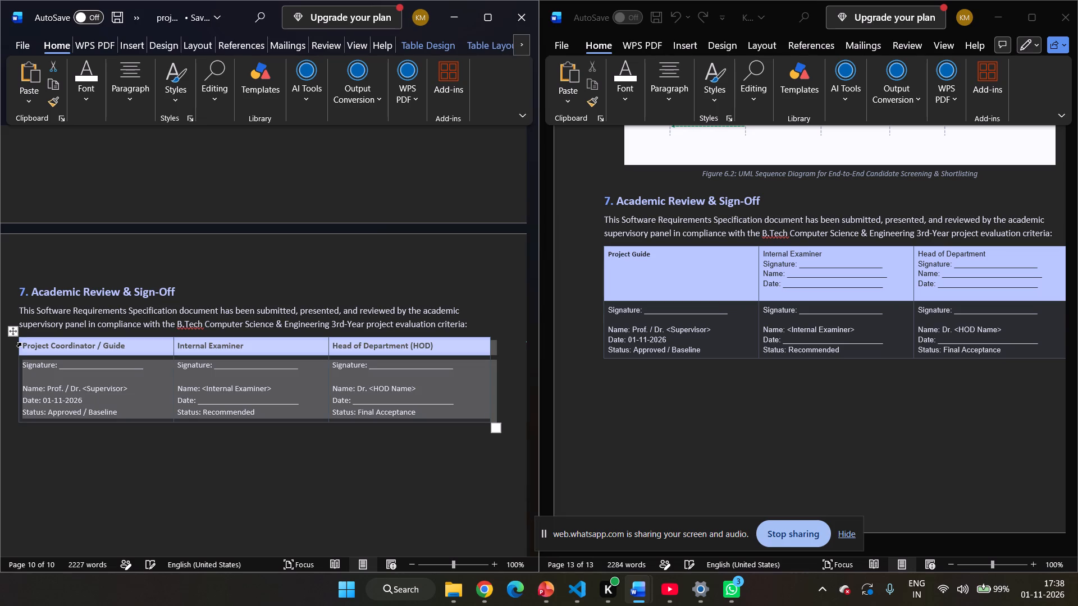
key("ctrl+x")
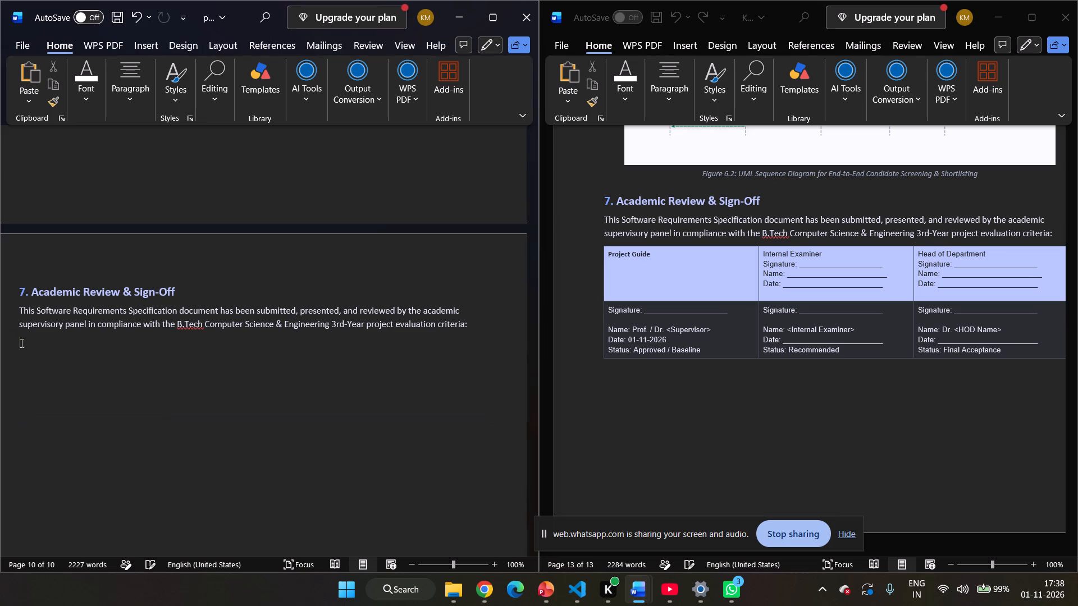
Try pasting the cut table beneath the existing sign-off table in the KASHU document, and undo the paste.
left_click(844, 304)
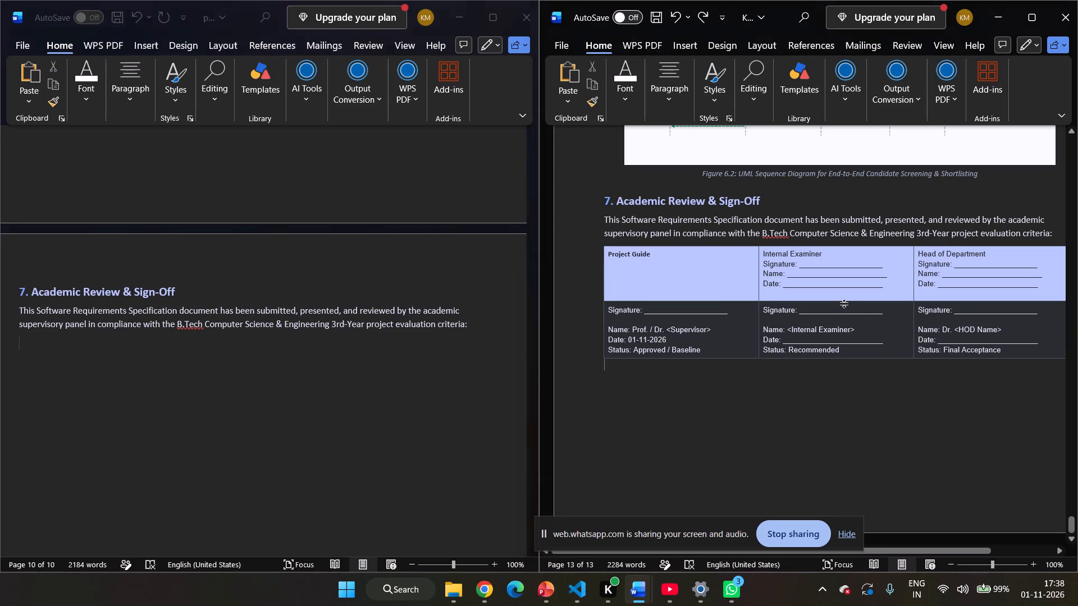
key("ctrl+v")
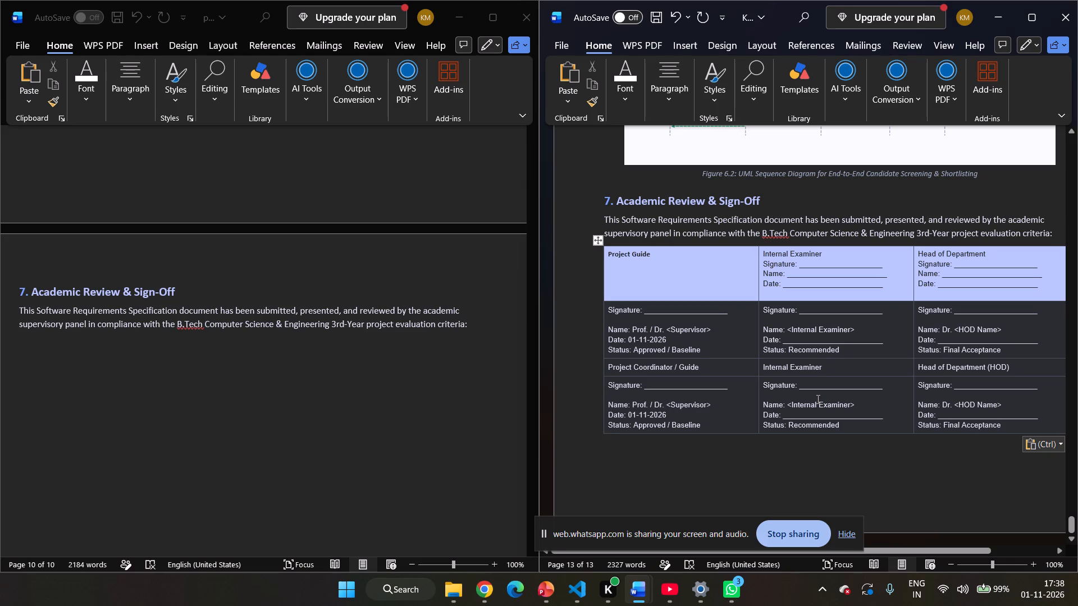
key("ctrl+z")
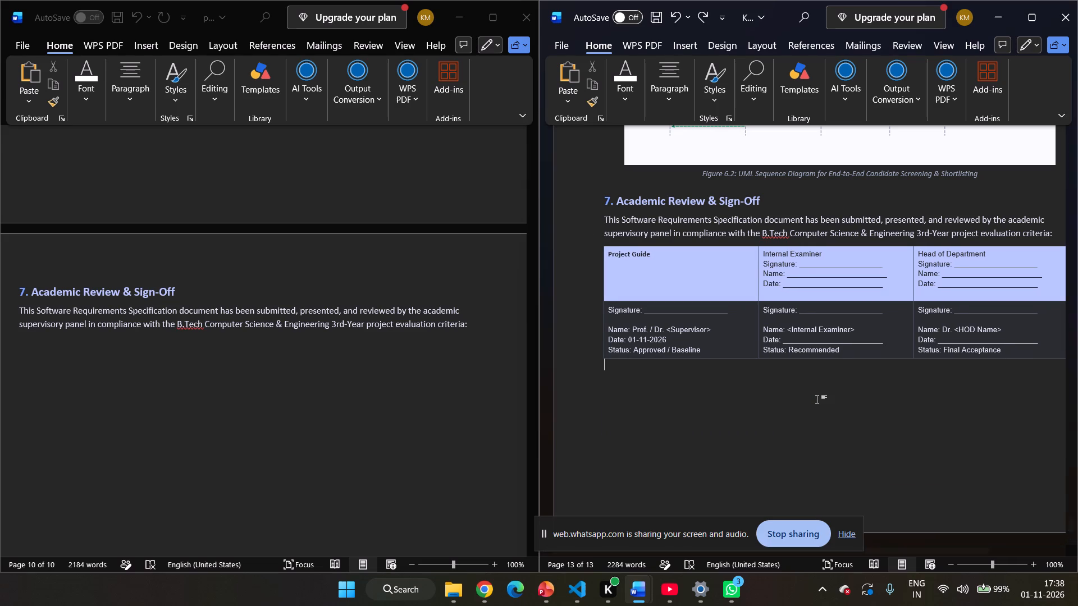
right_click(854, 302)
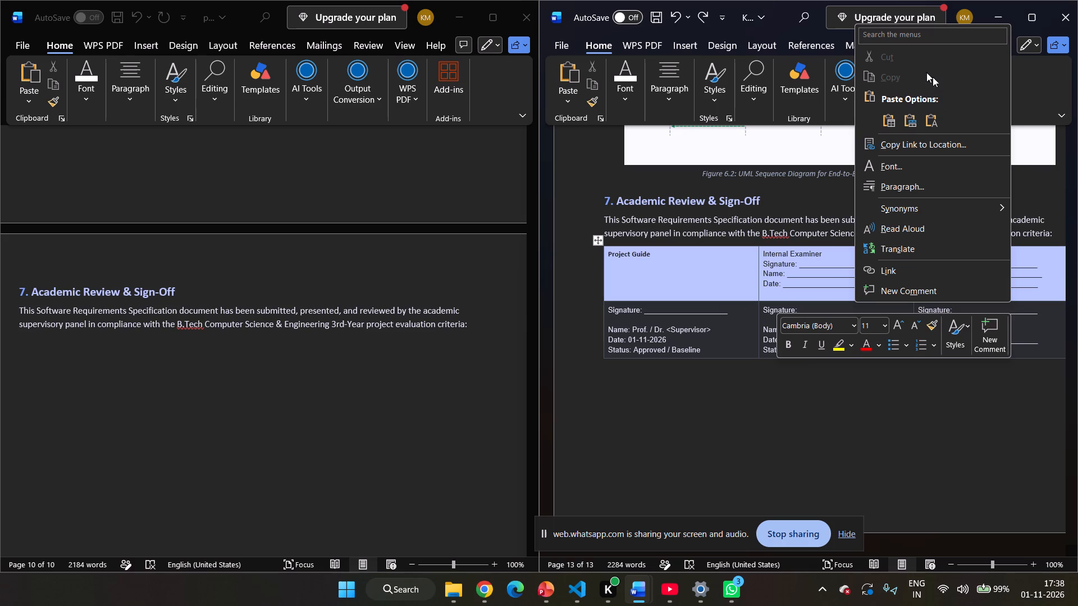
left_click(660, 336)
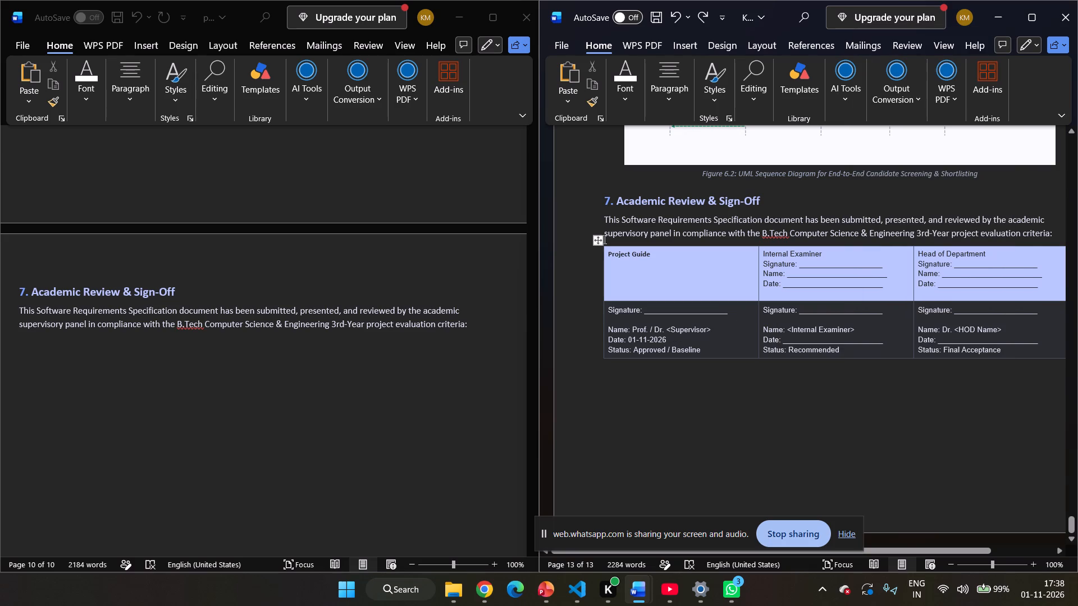
Replace the KASHU document's existing sign-off table in section 7 with the table cut from the reference.
left_click_drag(607, 249, 985, 361)
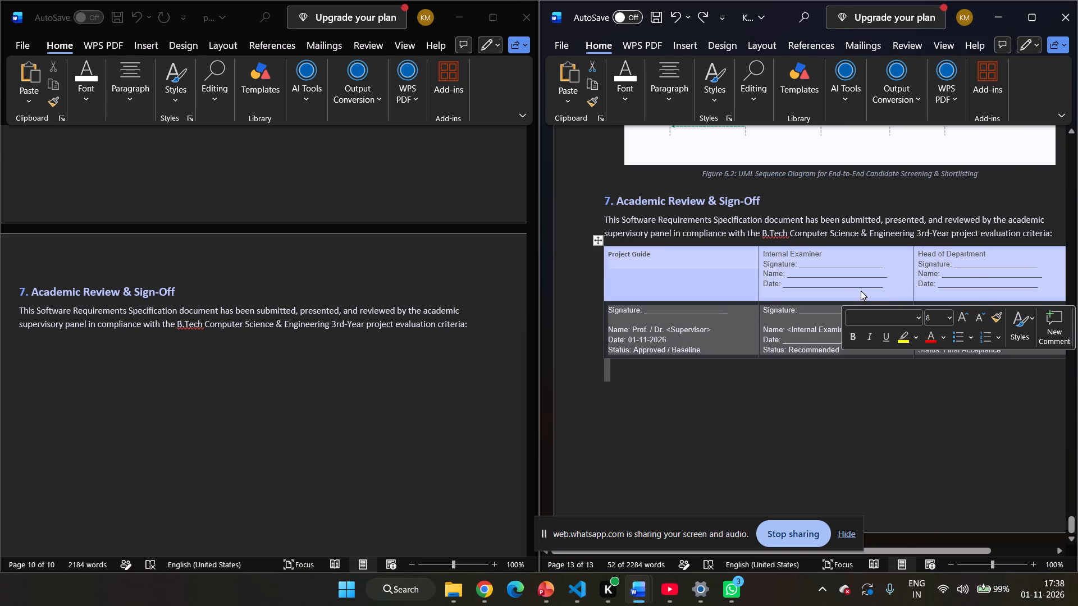
key("BackSpace")
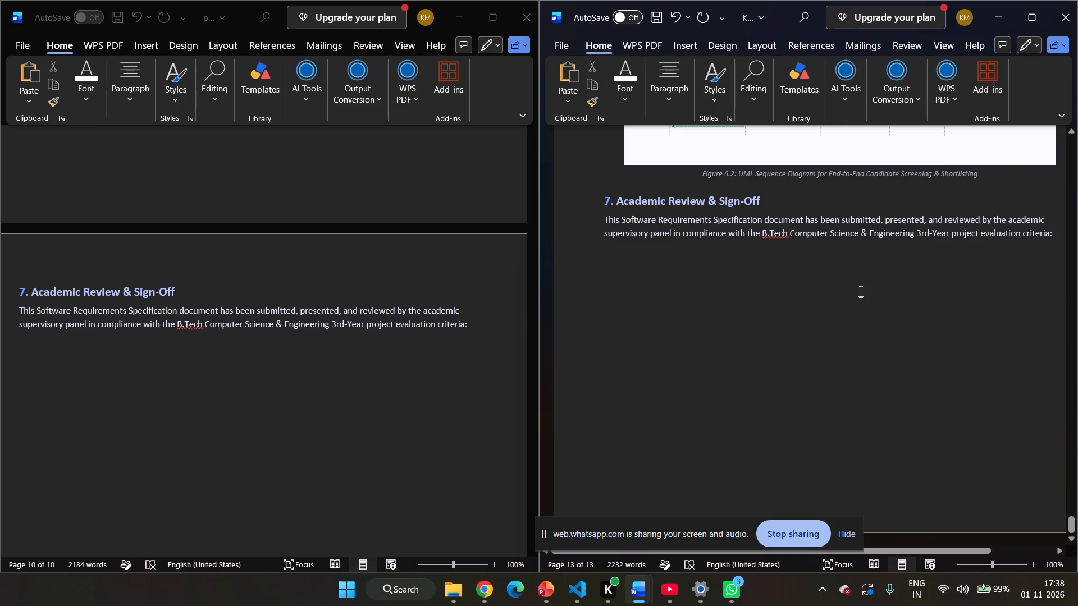
key("ctrl+v")
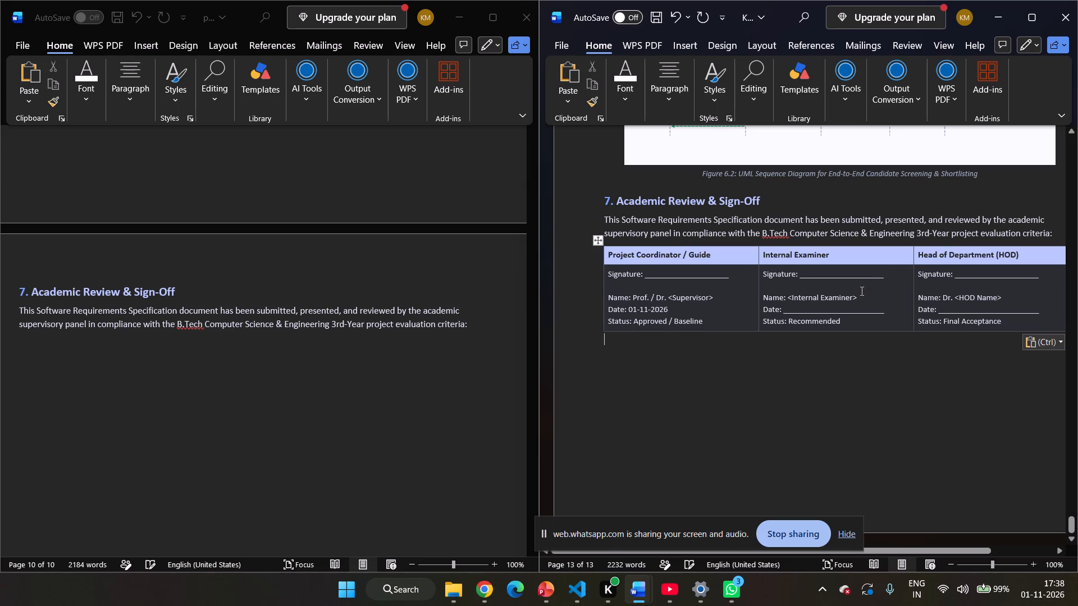
scroll(861, 291, "left", 2)
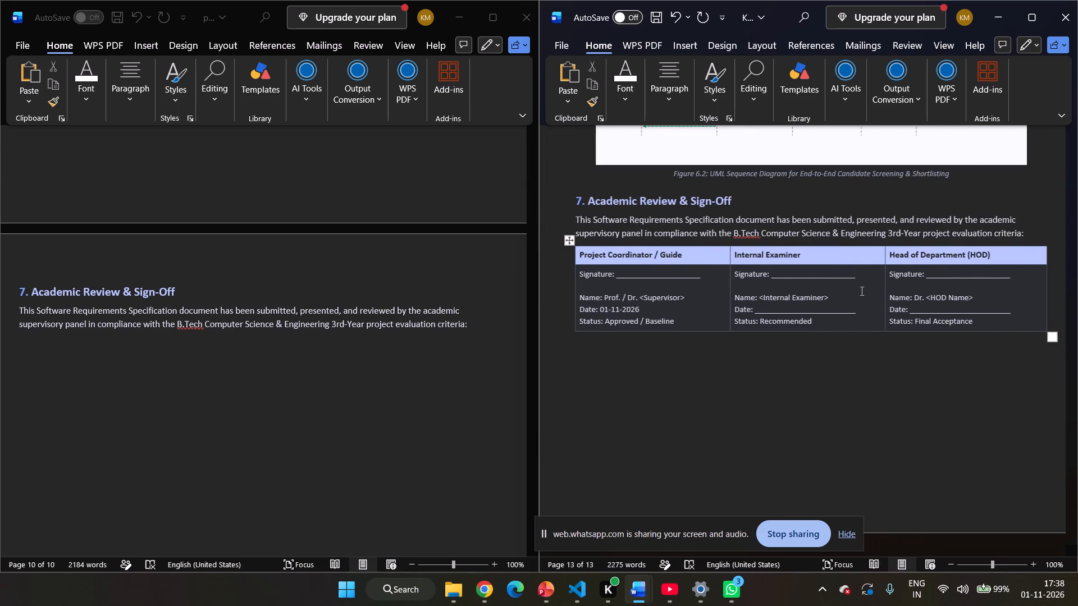
Paste the sign-off table back below the introductory paragraph in the reference document's section 7.
left_click(464, 342)
key("ctrl+v")
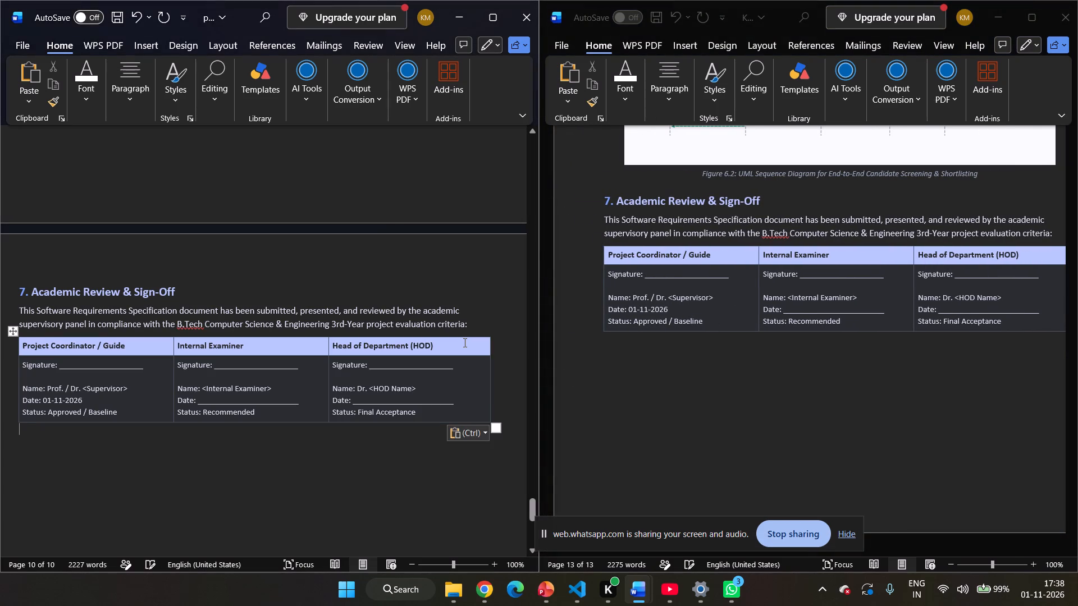
Go back to the cover pages of both documents and compare their submission and guidance details.
scroll(861, 379, "up", 2)
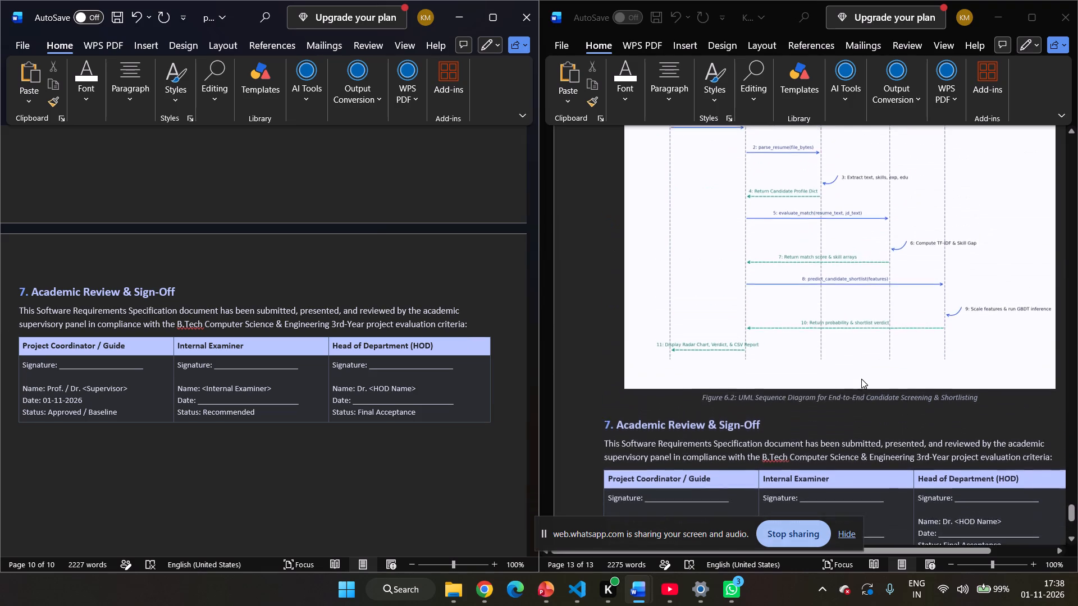
scroll(861, 379, "up", 7)
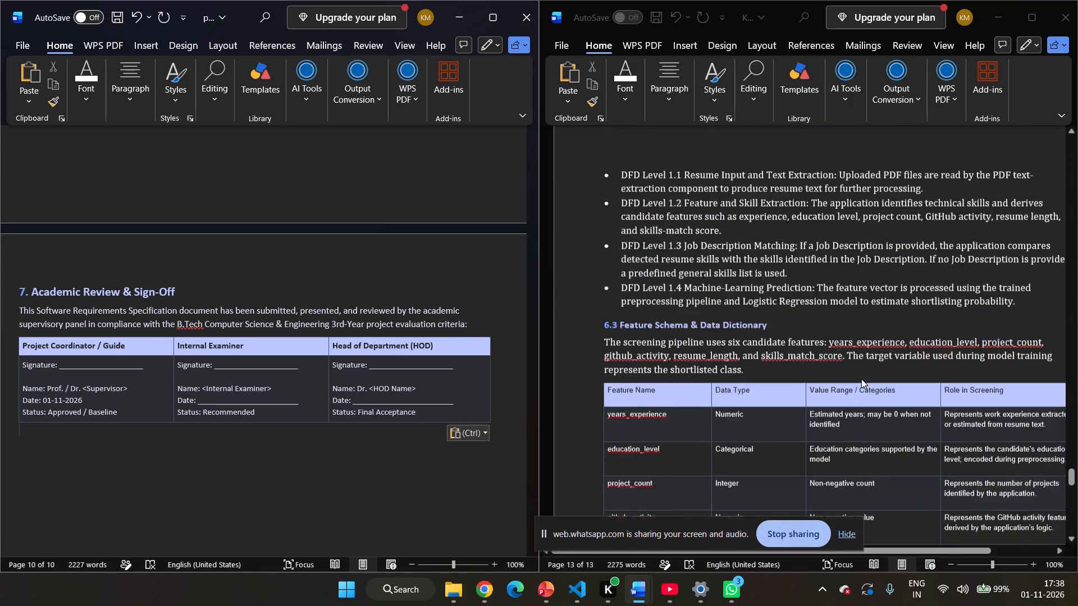
scroll(861, 379, "up", 9)
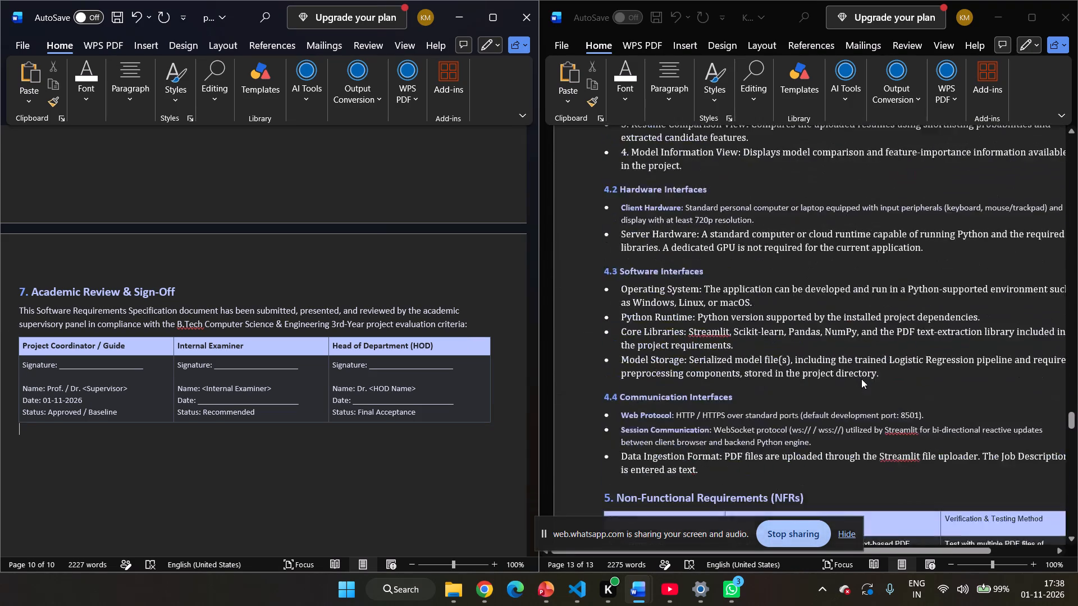
scroll(861, 379, "up", 12)
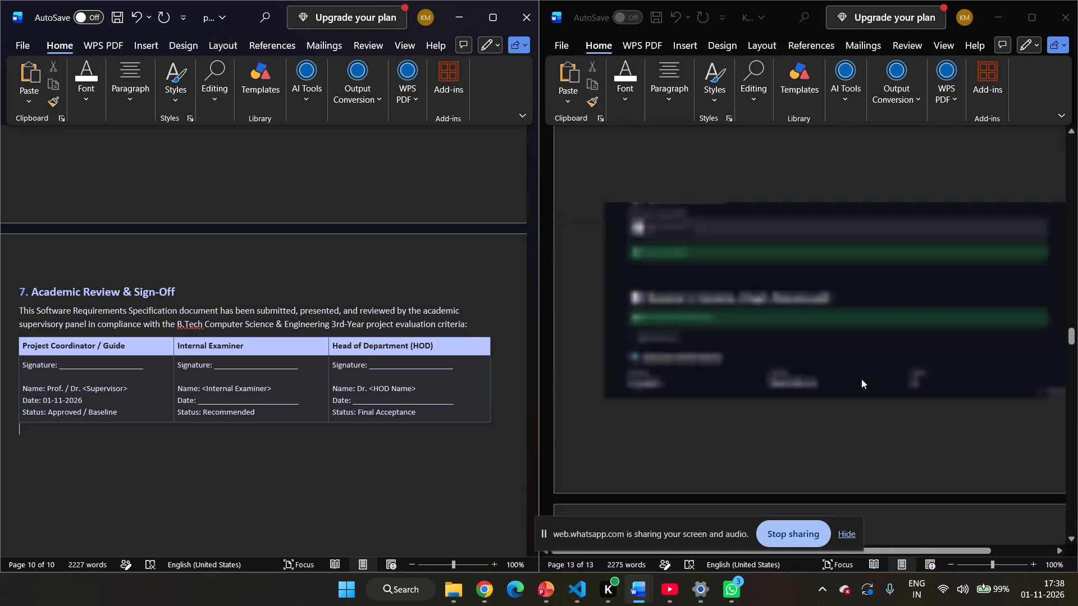
scroll(861, 379, "up", 11)
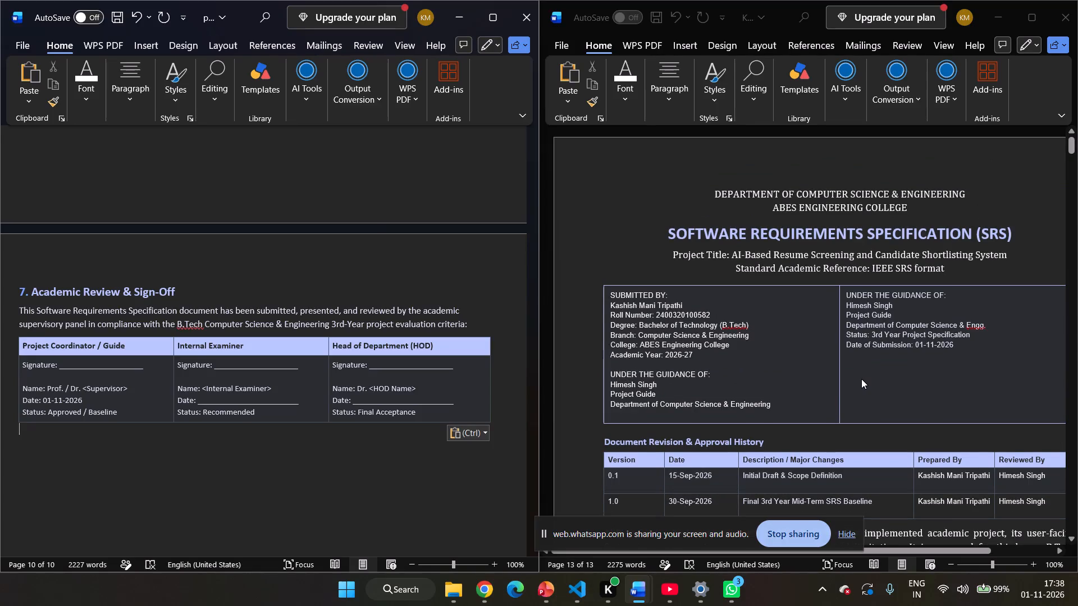
scroll(283, 120, "up", 20)
scroll(283, 120, "up", 2)
scroll(283, 120, "up", 20)
scroll(283, 120, "up", 20)
scroll(283, 120, "up", 20)
scroll(290, 145, "up", 7)
scroll(362, 219, "up", 16)
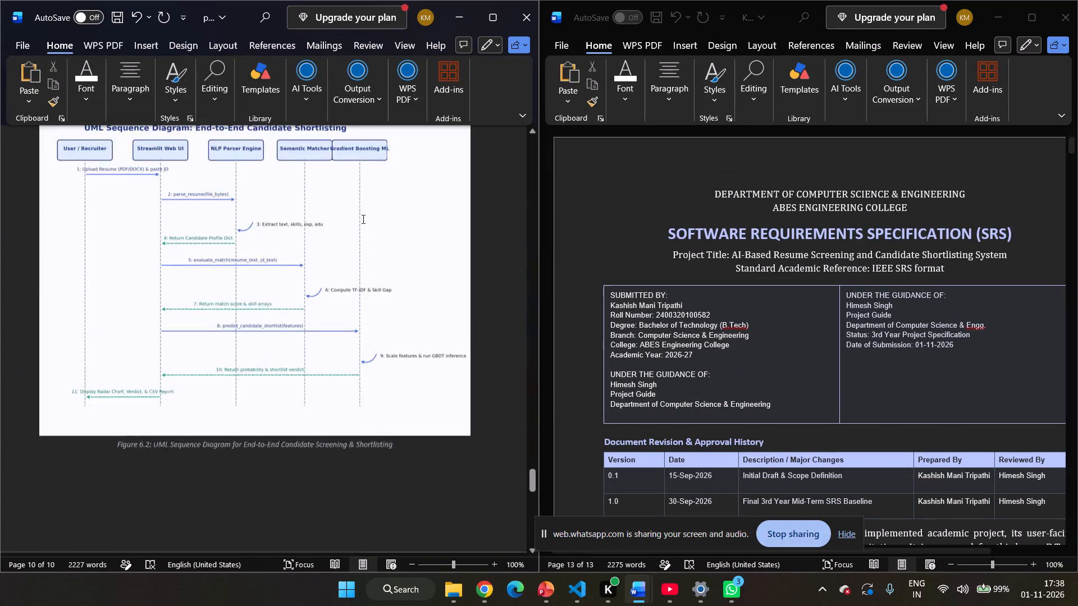
scroll(362, 219, "up", 20)
scroll(362, 219, "up", 20)
scroll(362, 219, "up", 20)
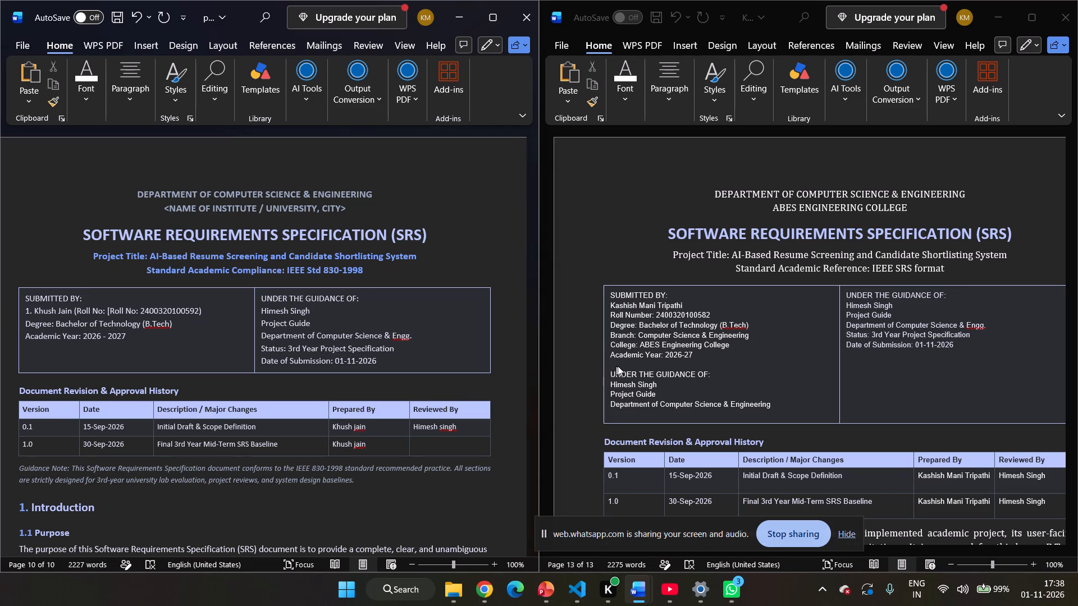
Delete the duplicate UNDER THE GUIDANCE OF block and its blank lines from the KASHU cover's SUBMITTED BY cell.
left_click_drag(613, 369, 764, 385)
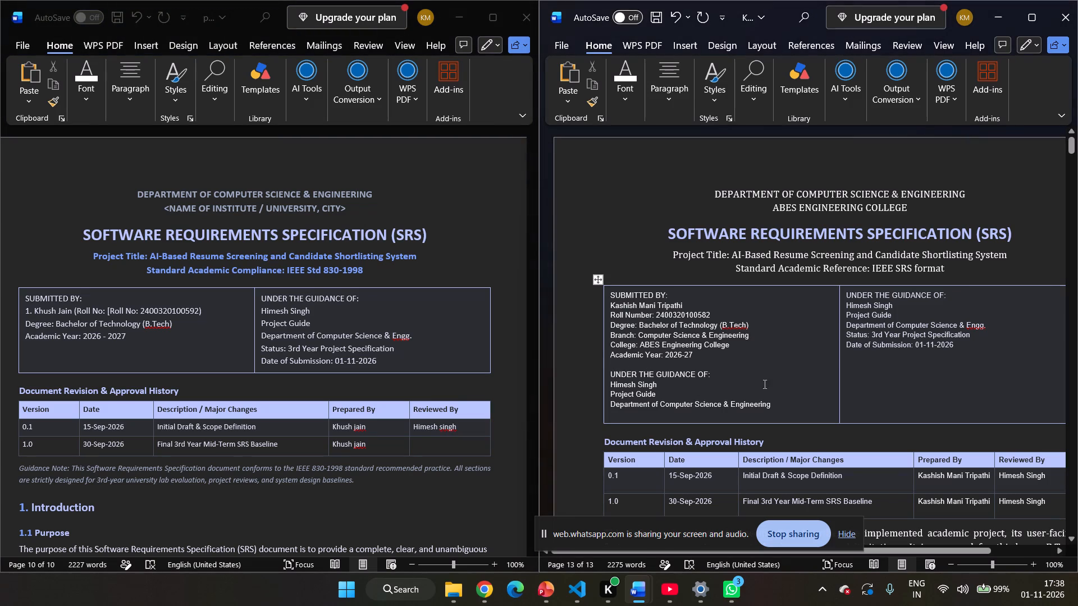
left_click_drag(764, 385, 793, 394)
double_click(793, 394)
left_click(792, 404)
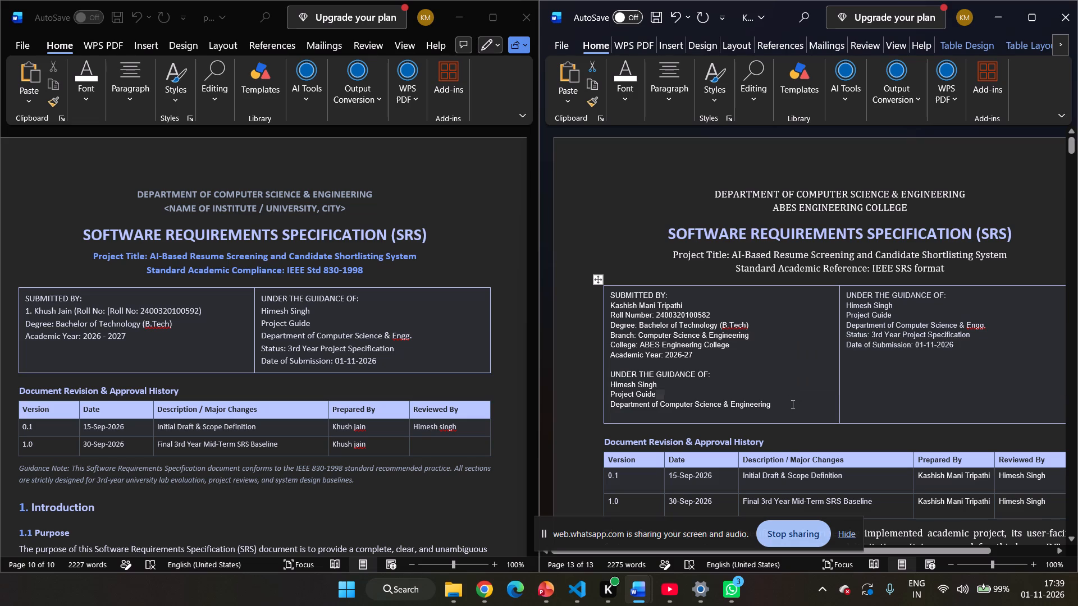
key("BackSpace")
key("BackSpace")
key("BackSpace")
key("BackSpace")
key("BackSpace")
key("BackSpace")
key("BackSpace")
key("BackSpace")
key("BackSpace")
key("BackSpace")
key("BackSpace")
key("BackSpace")
key("BackSpace")
key("BackSpace")
key("BackSpace")
key("BackSpace")
key("BackSpace")
key("BackSpace")
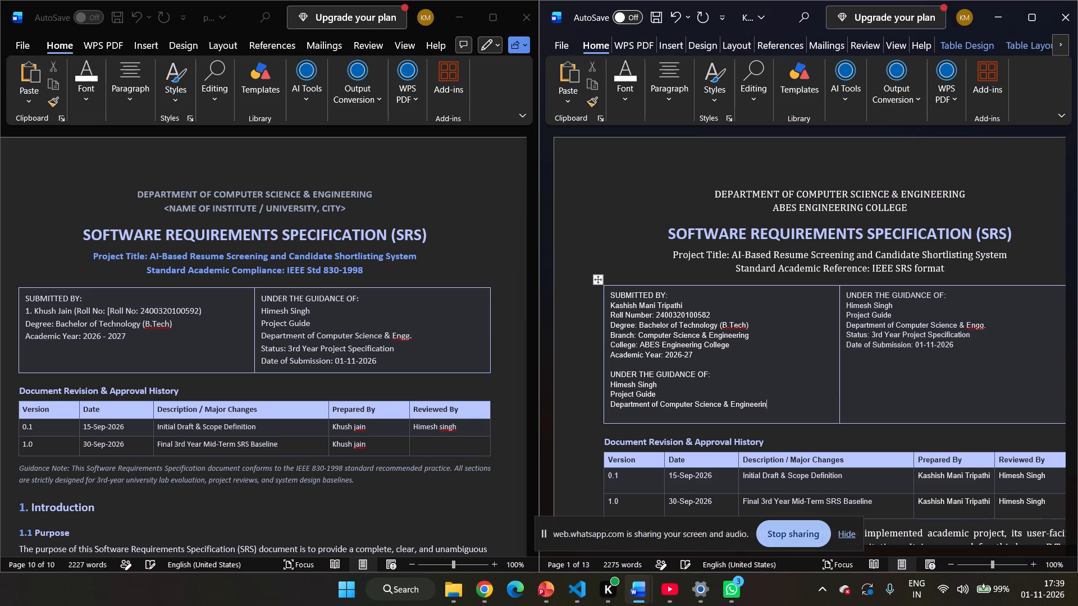
key("BackSpace")
key("BackSpace")
key("BackSpace")
key("BackSpace")
key("BackSpace")
key("BackSpace")
key("BackSpace")
key("BackSpace")
key("BackSpace")
key("BackSpace")
key("BackSpace")
key("BackSpace")
key("BackSpace")
key("BackSpace")
key("BackSpace")
key("BackSpace")
key("BackSpace")
key("BackSpace")
key("BackSpace")
key("BackSpace")
key("BackSpace")
key("BackSpace")
key("BackSpace")
key("BackSpace")
key("BackSpace")
key("BackSpace")
key("BackSpace")
key("BackSpace")
key("BackSpace")
key("BackSpace")
key("BackSpace")
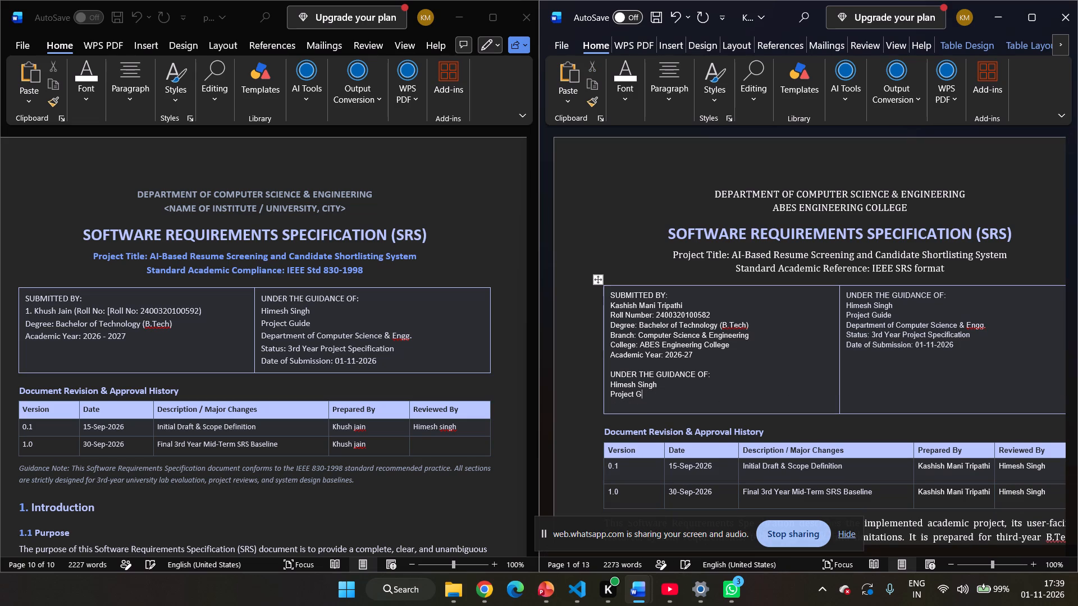
key("BackSpace")
key("BackSpace")
key("BackSpace")
key("BackSpace")
key("BackSpace")
key("BackSpace")
key("BackSpace")
key("BackSpace")
key("BackSpace")
key("BackSpace")
key("BackSpace")
key("BackSpace")
key("BackSpace")
key("BackSpace")
key("BackSpace")
key("BackSpace")
key("BackSpace")
key("BackSpace")
key("BackSpace")
key("BackSpace")
key("BackSpace")
key("BackSpace")
key("BackSpace")
key("BackSpace")
key("BackSpace")
key("BackSpace")
key("BackSpace")
key("BackSpace")
key("BackSpace")
key("BackSpace")
key("BackSpace")
key("BackSpace")
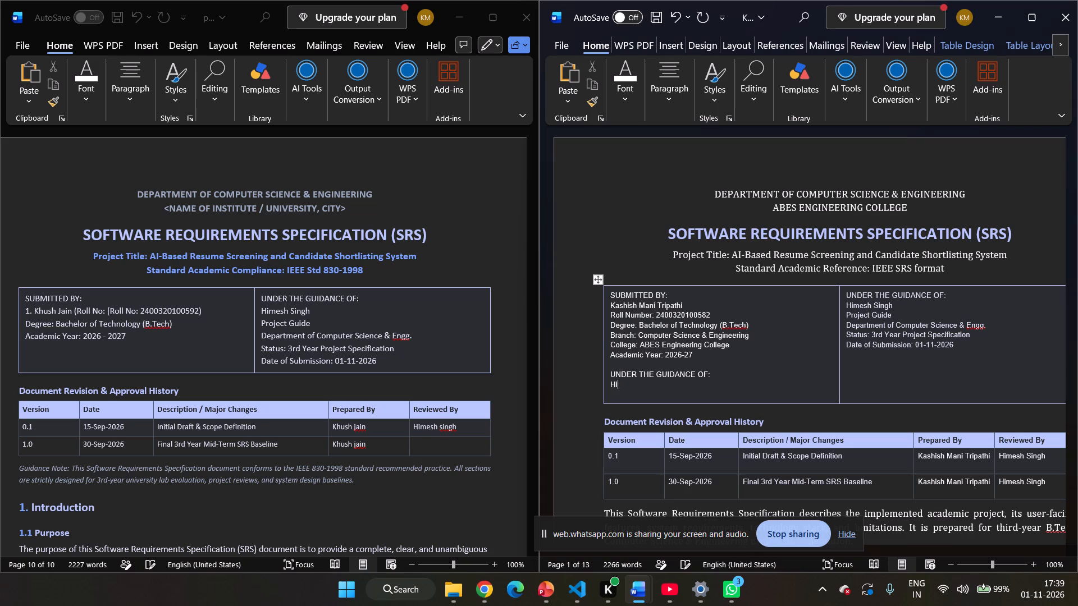
key("BackSpace")
key("BackSpace")
key("BackSpace")
key("BackSpace")
key("BackSpace")
key("BackSpace")
key("BackSpace")
key("BackSpace")
key("BackSpace")
key("BackSpace")
key("BackSpace")
key("BackSpace")
key("BackSpace")
key("BackSpace")
key("BackSpace")
key("BackSpace")
key("BackSpace")
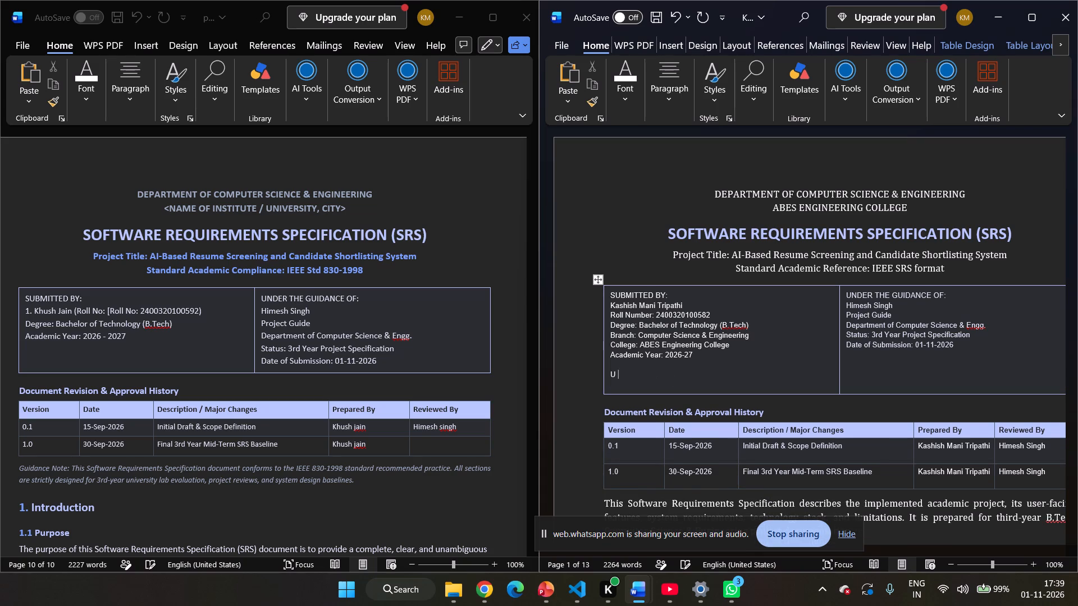
key("BackSpace")
key("BackSpace")
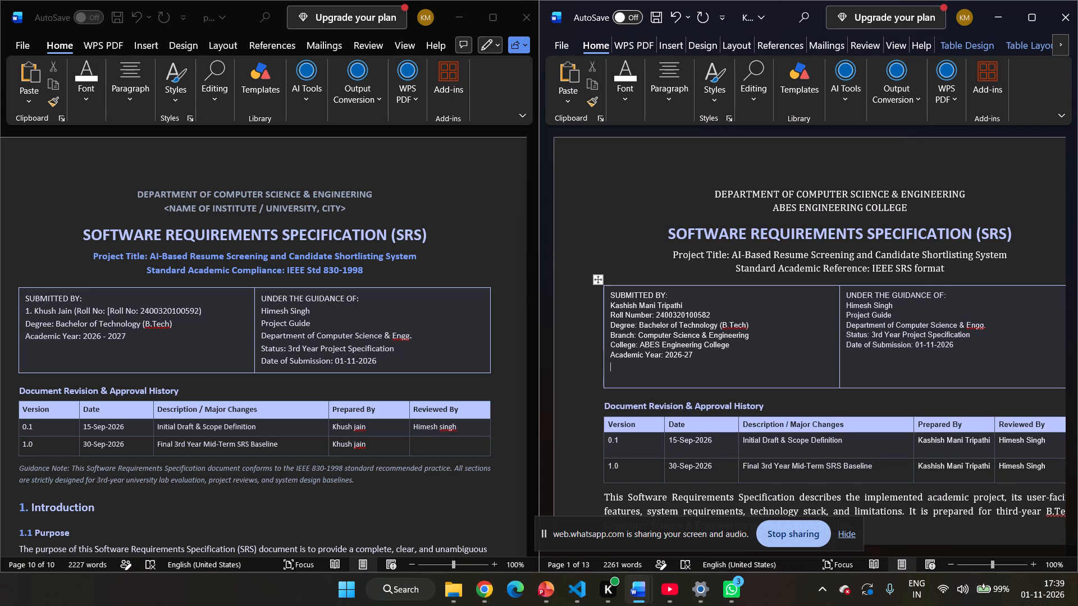
key("BackSpace")
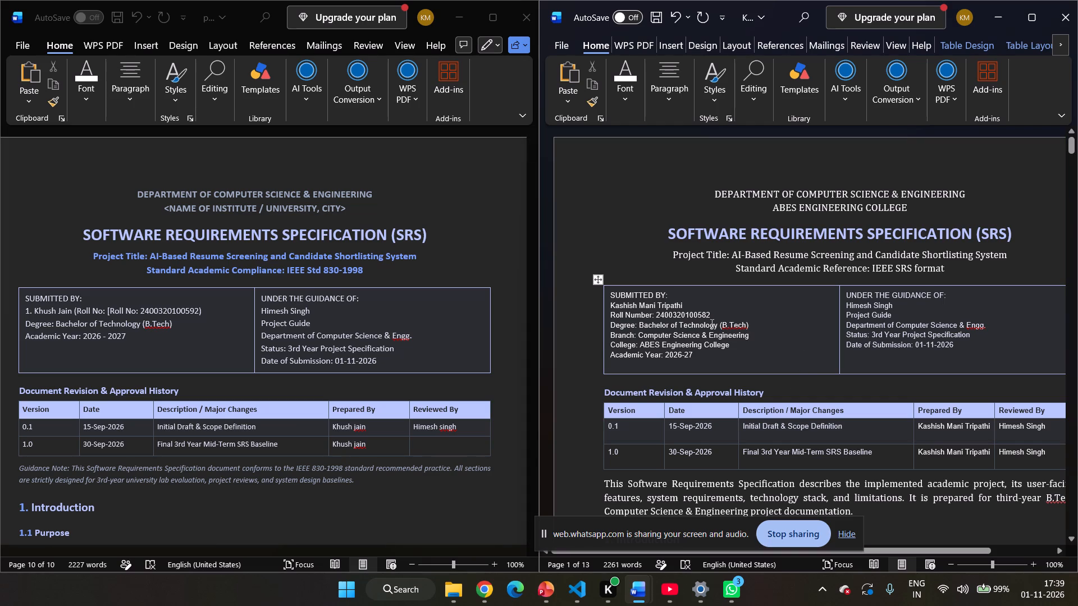
Insert blank space before the Roll Number line in the KASHU cover's SUBMITTED BY cell.
left_click(613, 313)
key("Return")
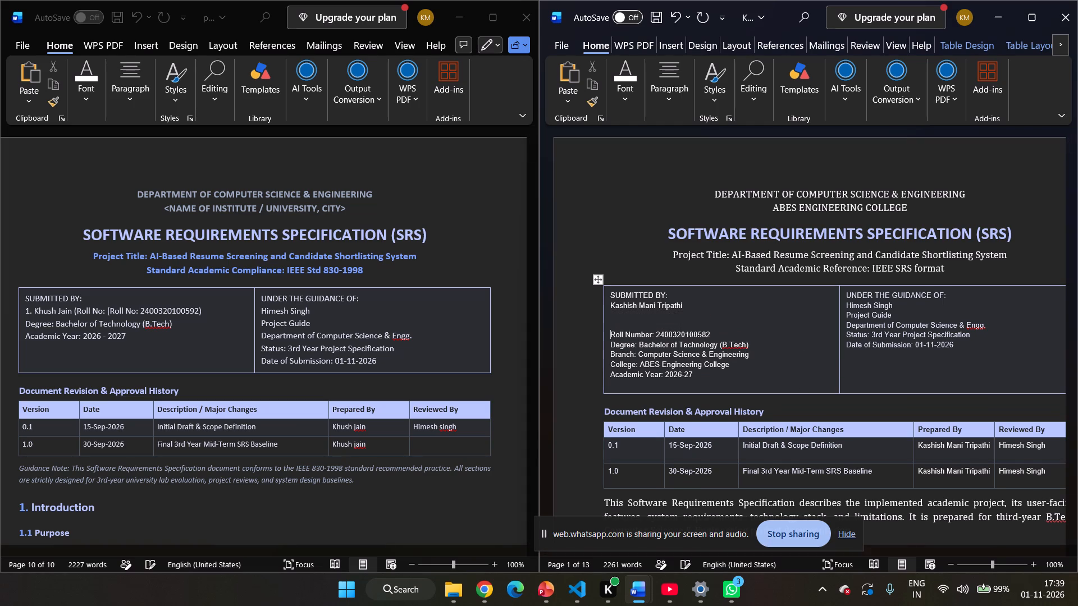
Move the Roll Number onto the student's name line in the KASHU cover's SUBMITTED BY cell, enclosing it in parentheses.
key("BackSpace")
key("BackSpace")
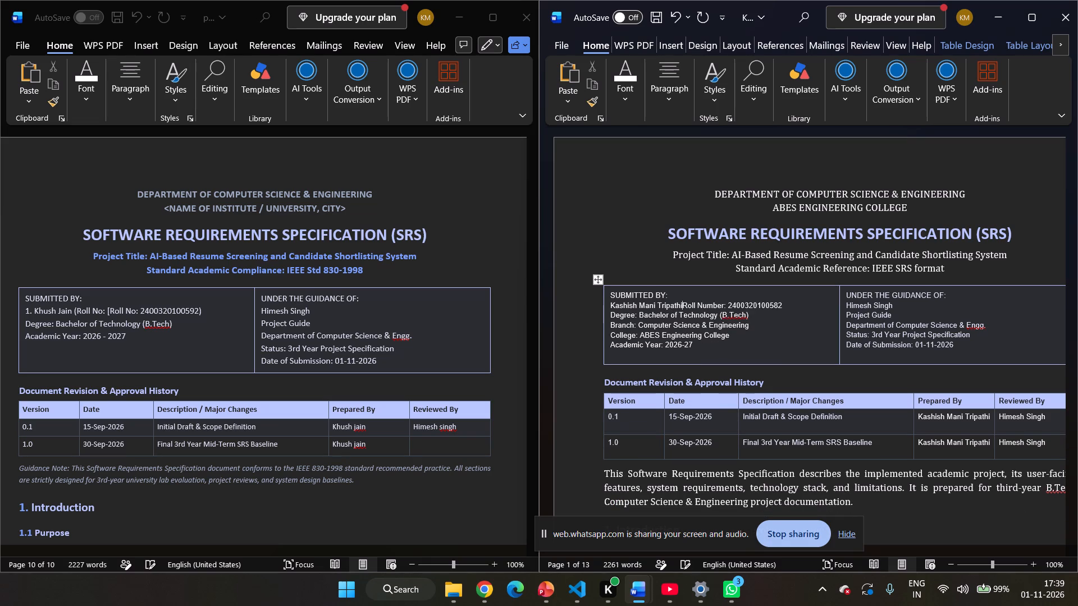
key("space")
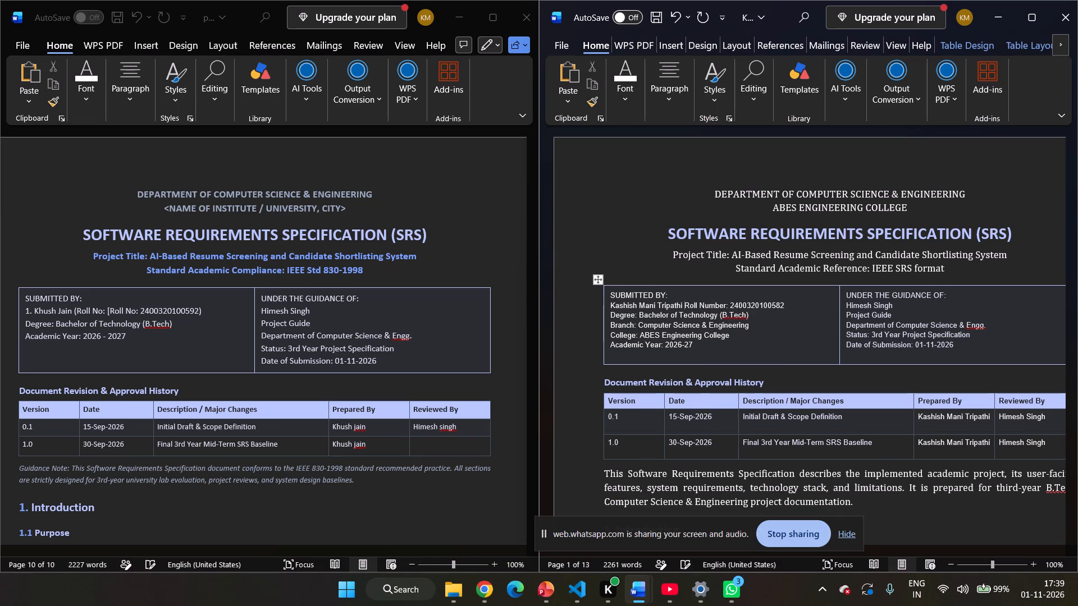
key("shift+parenleft")
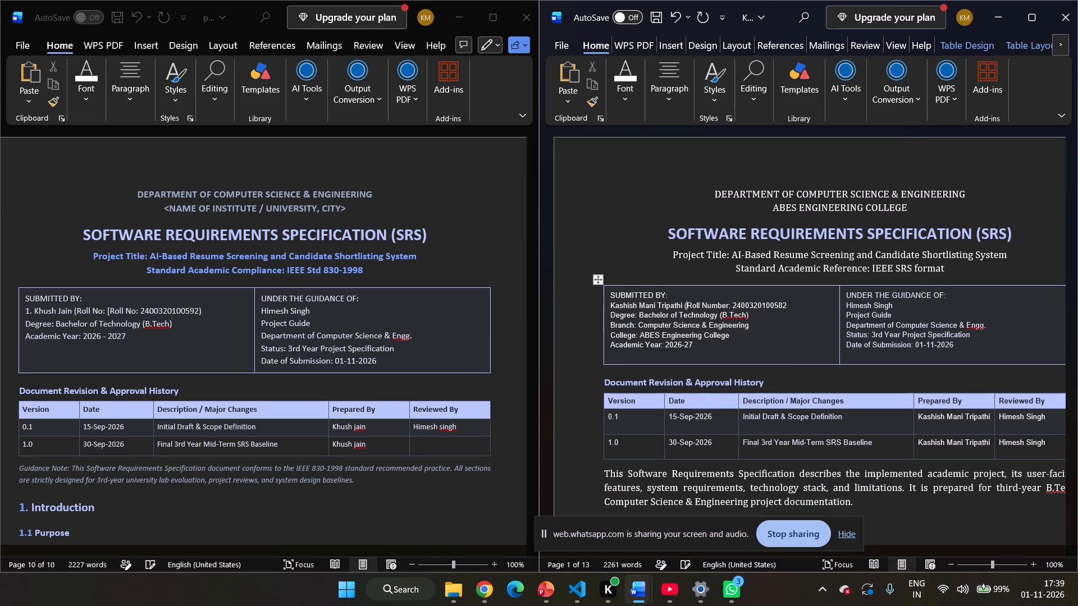
key("shift+space")
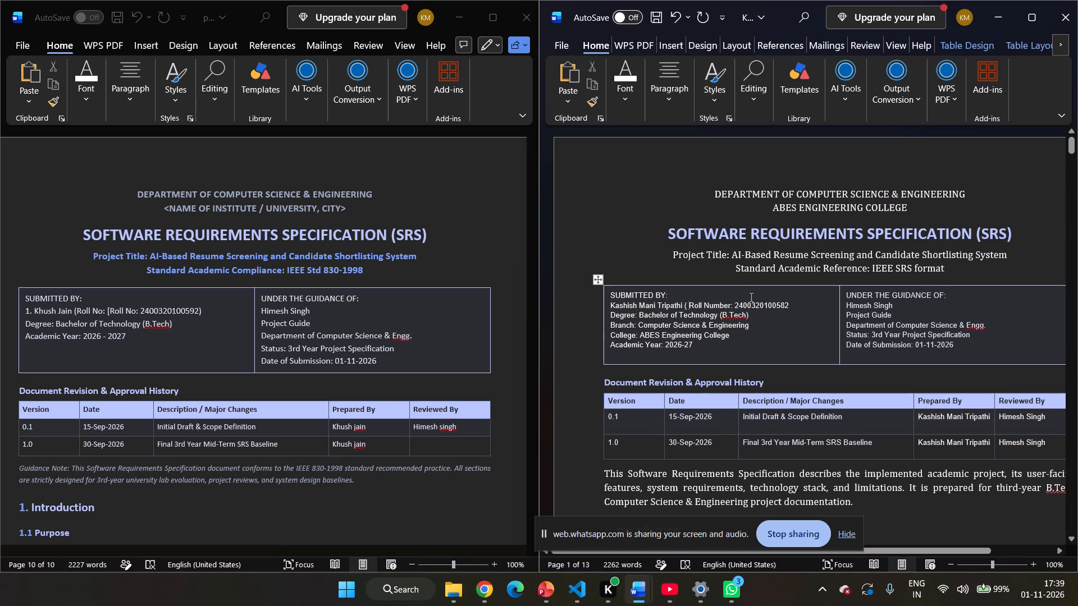
left_click(789, 301)
key("shift+parenright")
left_click(683, 310)
key("space")
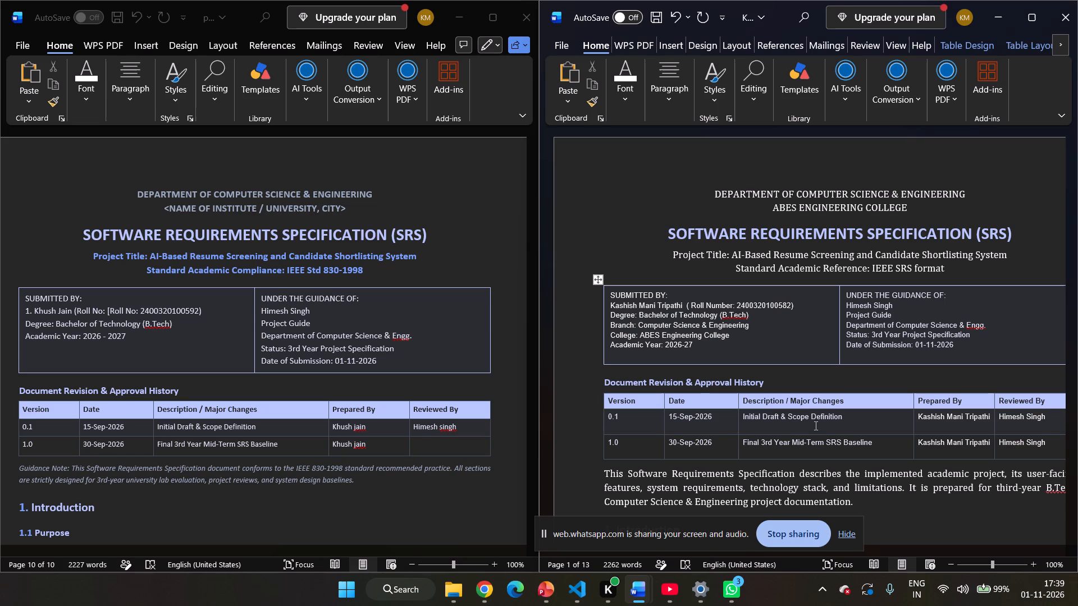
Delete the Branch line from the KASHU cover's SUBMITTED BY cell.
left_click(763, 325)
key("BackSpace")
key("BackSpace")
key("BackSpace")
key("BackSpace")
key("BackSpace")
key("BackSpace")
key("BackSpace")
key("BackSpace")
key("BackSpace")
key("BackSpace")
key("BackSpace")
key("BackSpace")
key("BackSpace")
key("BackSpace")
key("BackSpace")
key("BackSpace")
key("BackSpace")
key("BackSpace")
key("BackSpace")
key("BackSpace")
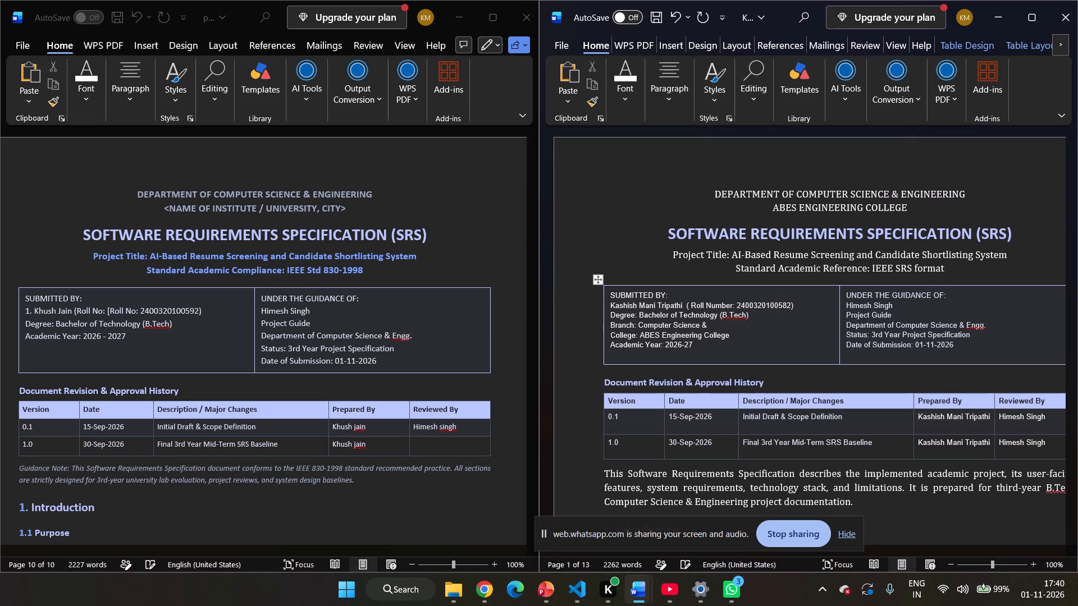
key("BackSpace")
key("BackSpace")
key("BackSpace")
key("BackSpace")
key("BackSpace")
key("BackSpace")
key("BackSpace")
key("BackSpace")
key("BackSpace")
key("BackSpace")
key("BackSpace")
key("BackSpace")
key("BackSpace")
key("BackSpace")
key("BackSpace")
key("BackSpace")
key("BackSpace")
key("BackSpace")
key("BackSpace")
key("BackSpace")
key("BackSpace")
key("BackSpace")
key("BackSpace")
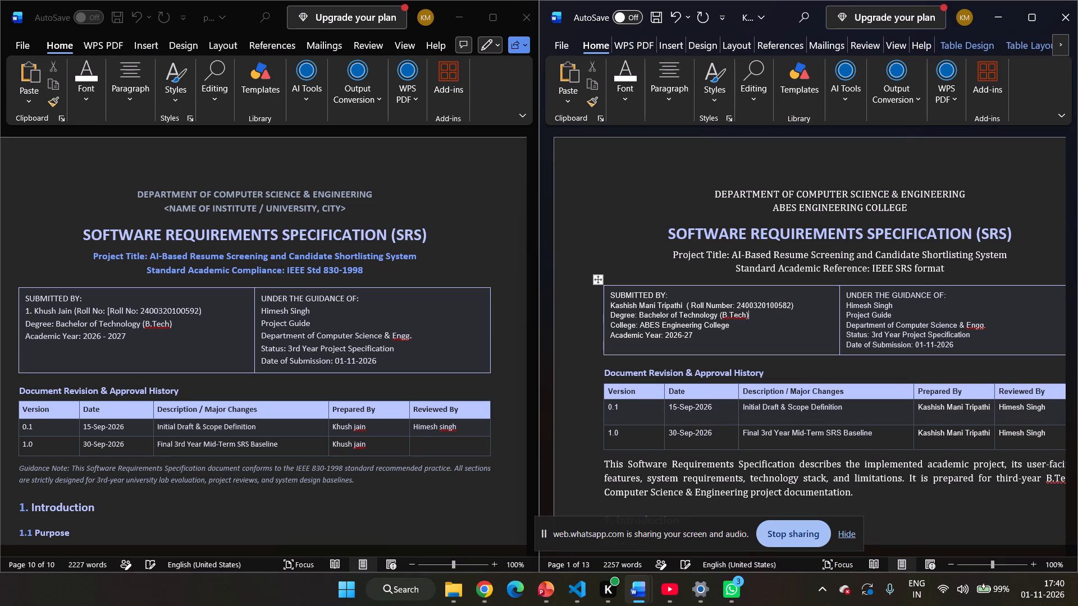
Delete the College line from the KASHU cover's SUBMITTED BY cell.
left_click(740, 329)
key("BackSpace")
key("BackSpace")
key("BackSpace")
key("BackSpace")
key("BackSpace")
key("BackSpace")
key("BackSpace")
key("BackSpace")
key("BackSpace")
key("BackSpace")
key("BackSpace")
key("BackSpace")
key("BackSpace")
key("BackSpace")
key("BackSpace")
key("BackSpace")
key("BackSpace")
key("BackSpace")
key("BackSpace")
key("BackSpace")
key("BackSpace")
key("BackSpace")
key("BackSpace")
key("BackSpace")
key("BackSpace")
key("BackSpace")
key("BackSpace")
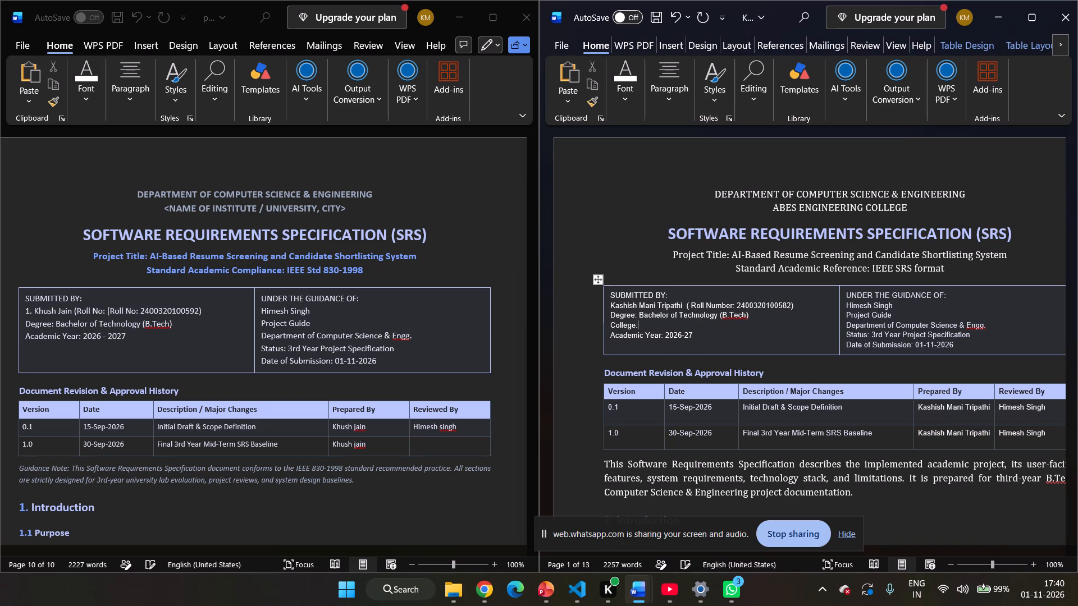
key("BackSpace")
key("BackSpace")
key("BackSpace")
key("BackSpace")
key("BackSpace")
key("BackSpace")
key("BackSpace")
key("BackSpace")
key("BackSpace")
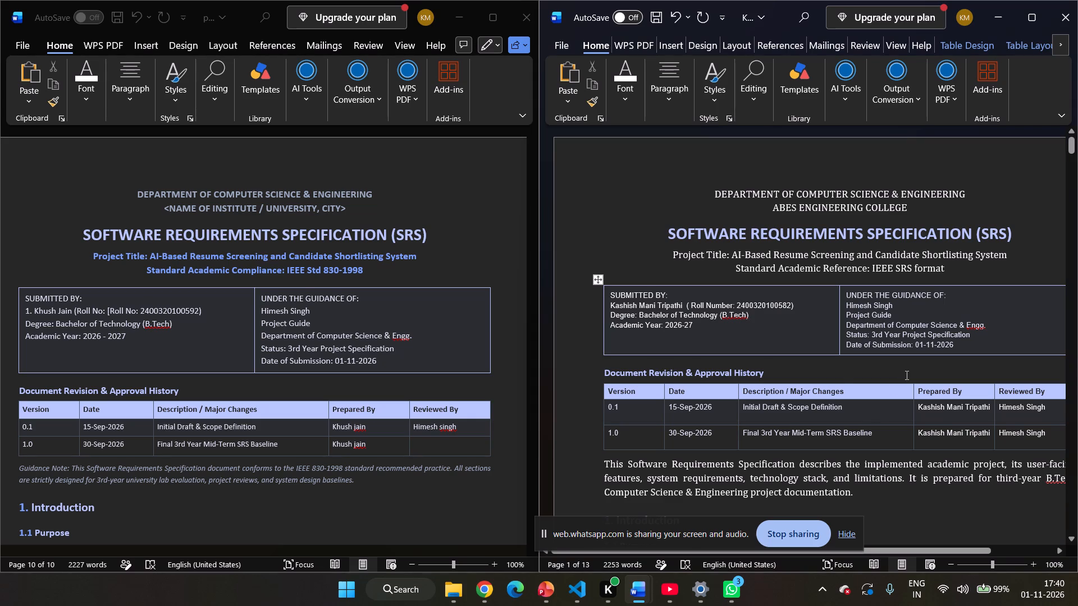
Clear the Reviewed By name in the version 1.0 row of the KASHU document's revision history table.
scroll(906, 375, "down", 1)
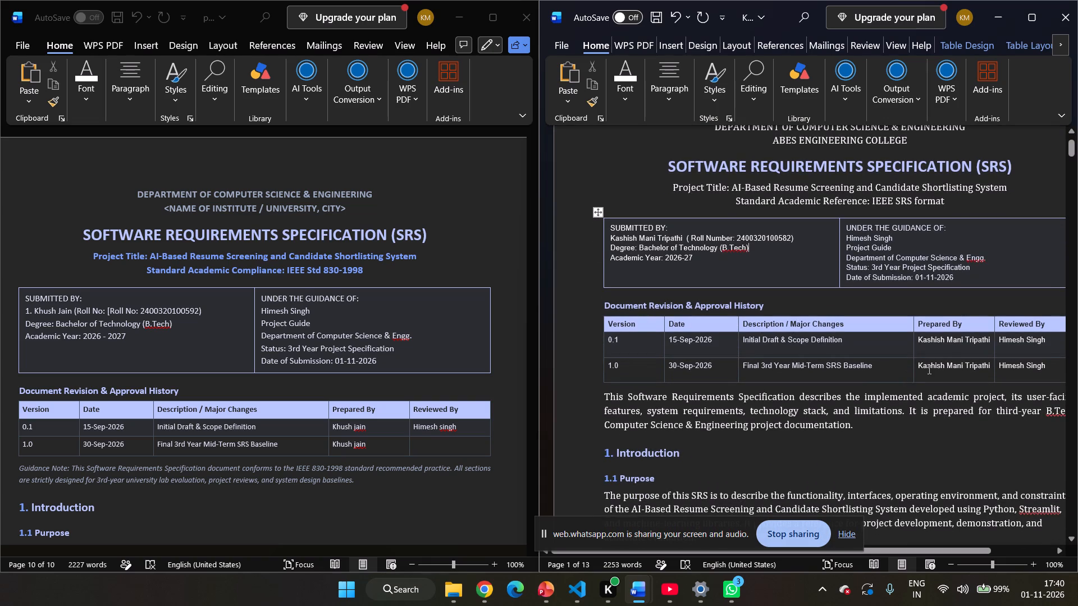
scroll(1056, 359, "left", 1)
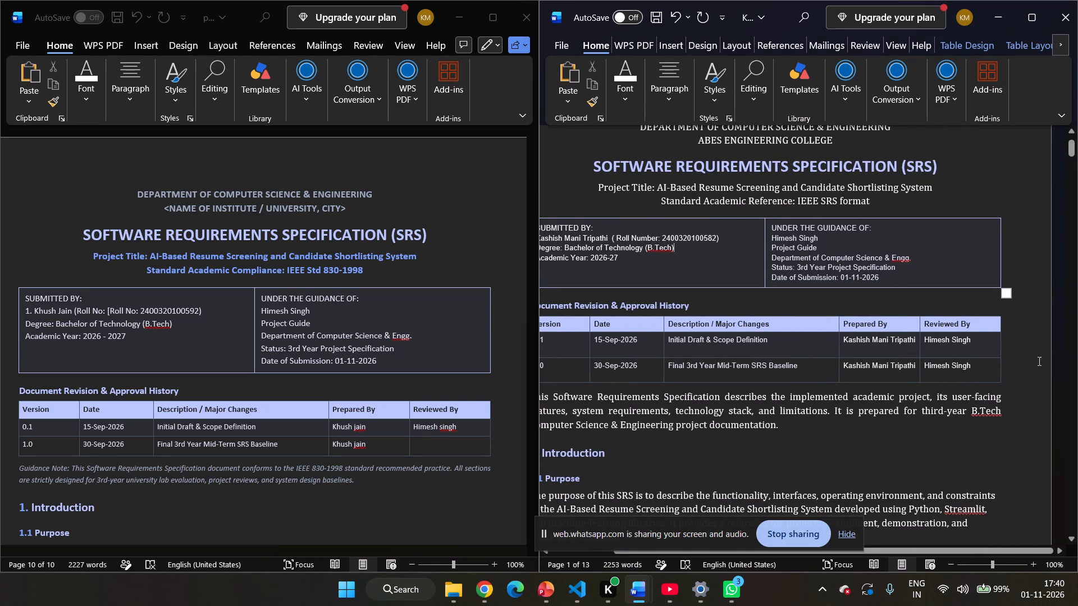
left_click(980, 367)
key("BackSpace")
key("BackSpace")
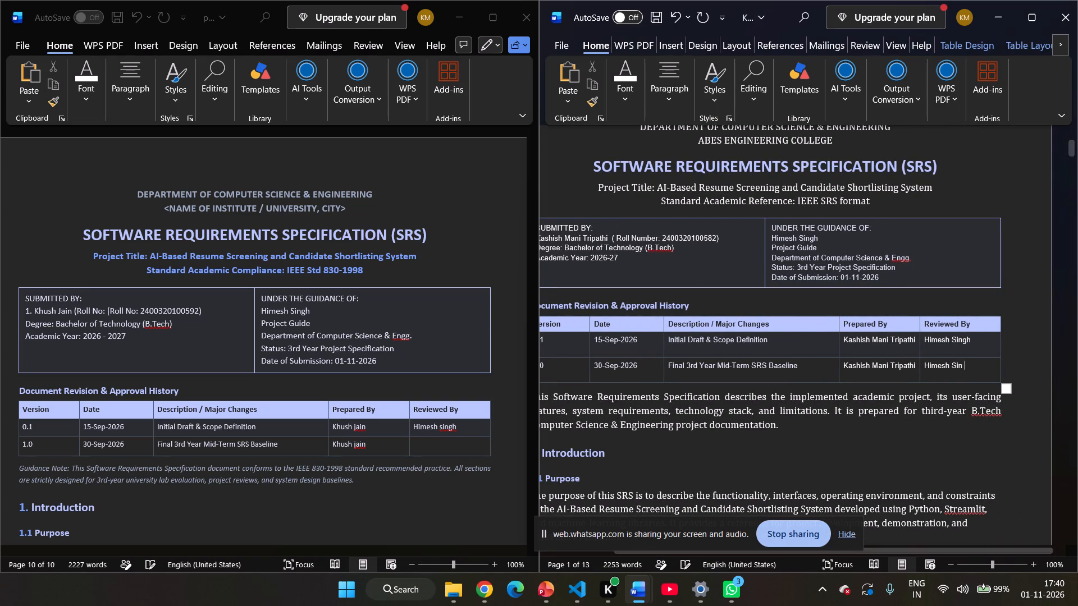
key("BackSpace")
key("BackSpace")
key("BackSpace")
key("BackSpace")
key("BackSpace")
key("BackSpace")
key("BackSpace")
key("BackSpace")
key("BackSpace")
key("BackSpace")
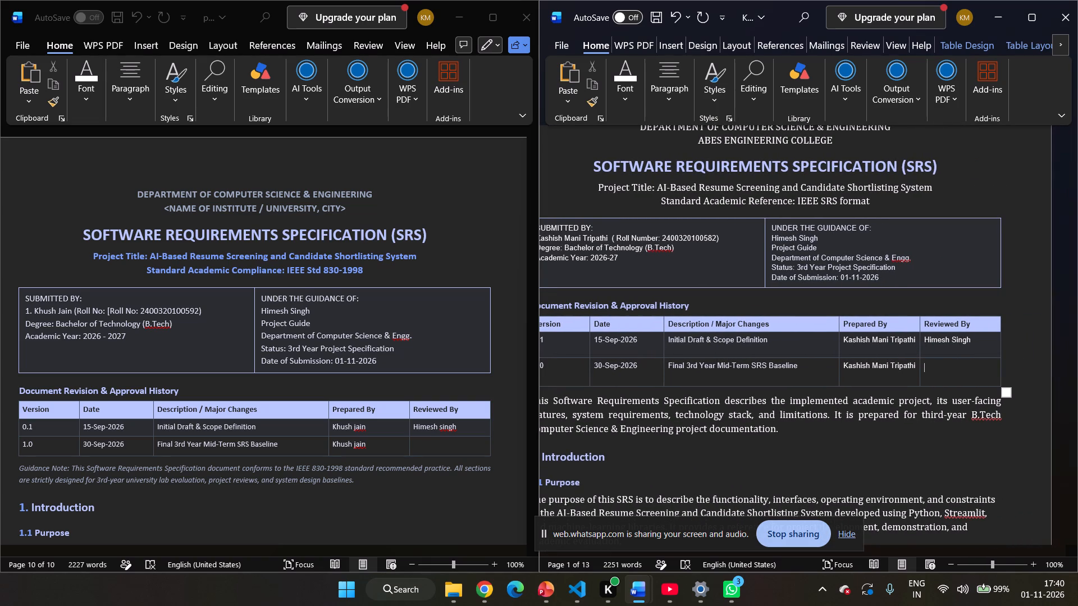
Compare sections 1 and 2 of the reference document with the same sections of the KASHU document.
scroll(406, 445, "down", 2)
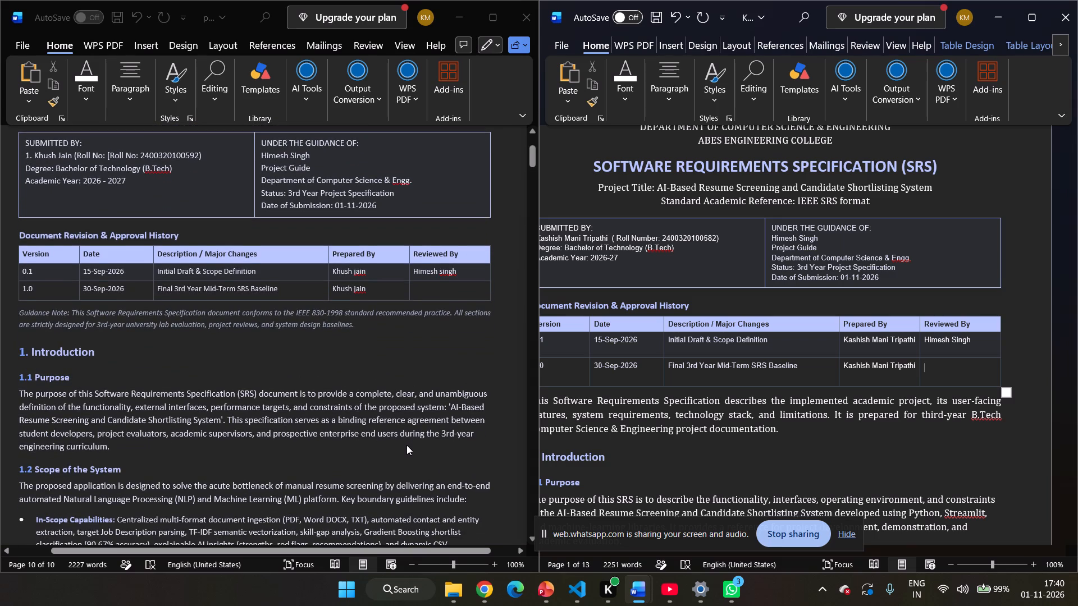
scroll(406, 445, "down", 2)
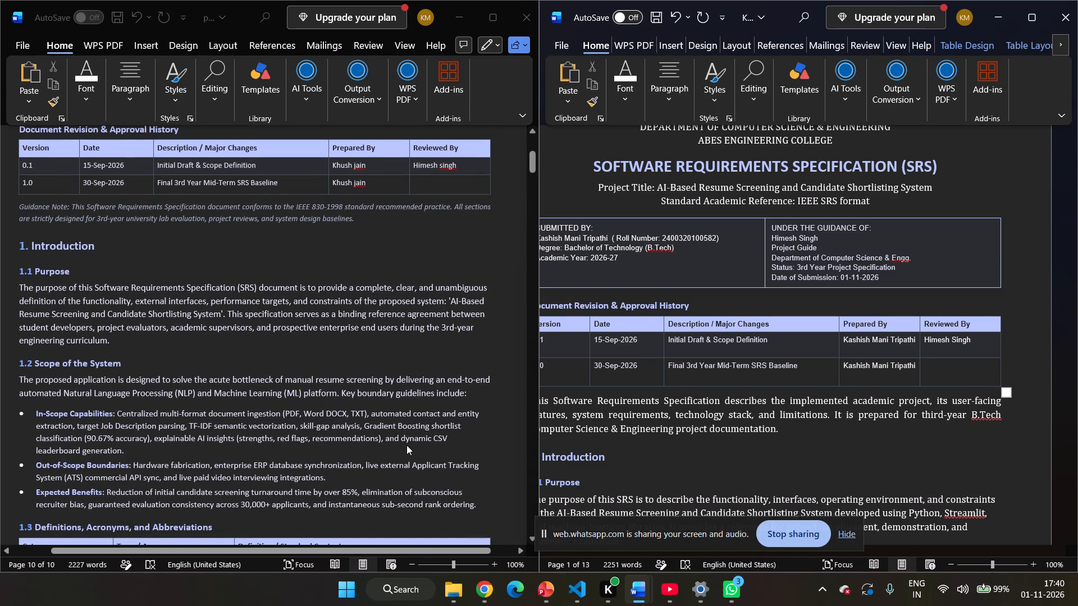
scroll(678, 418, "right", 2)
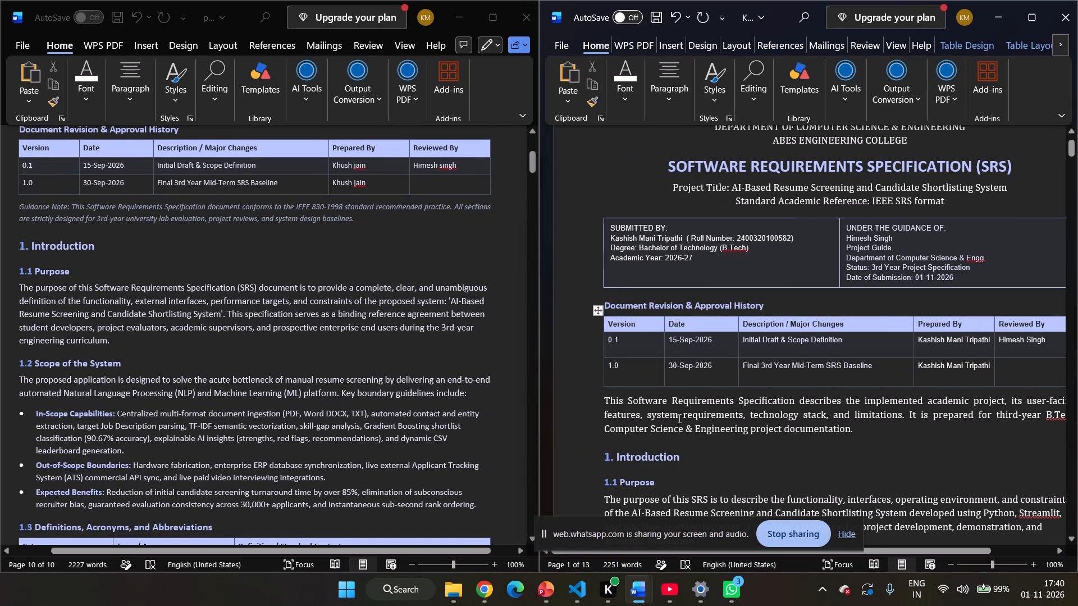
scroll(678, 418, "right", 1)
scroll(678, 418, "down", 1)
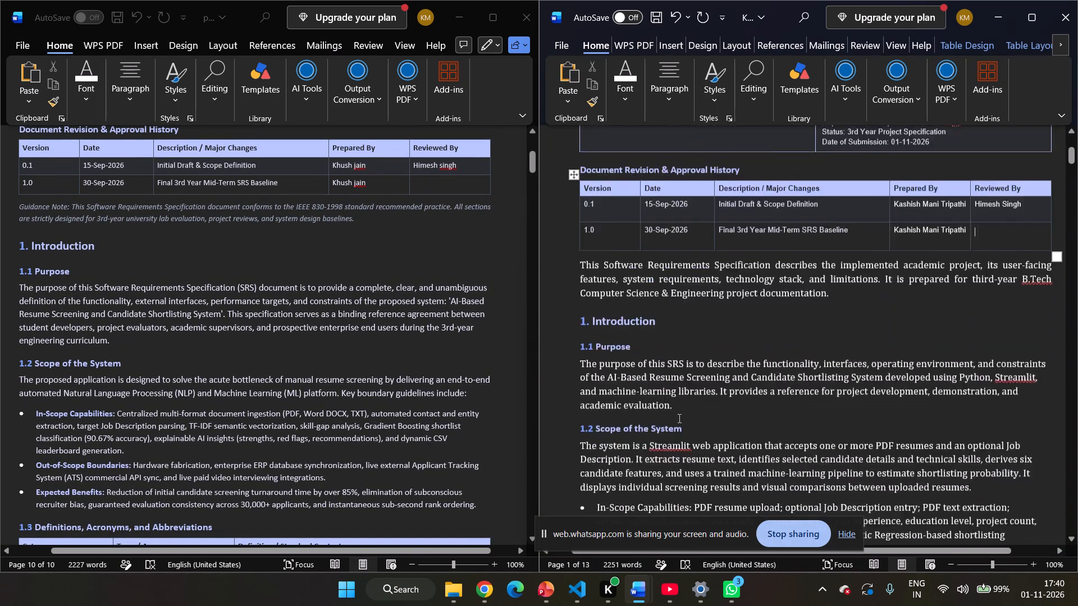
scroll(678, 418, "down", 4)
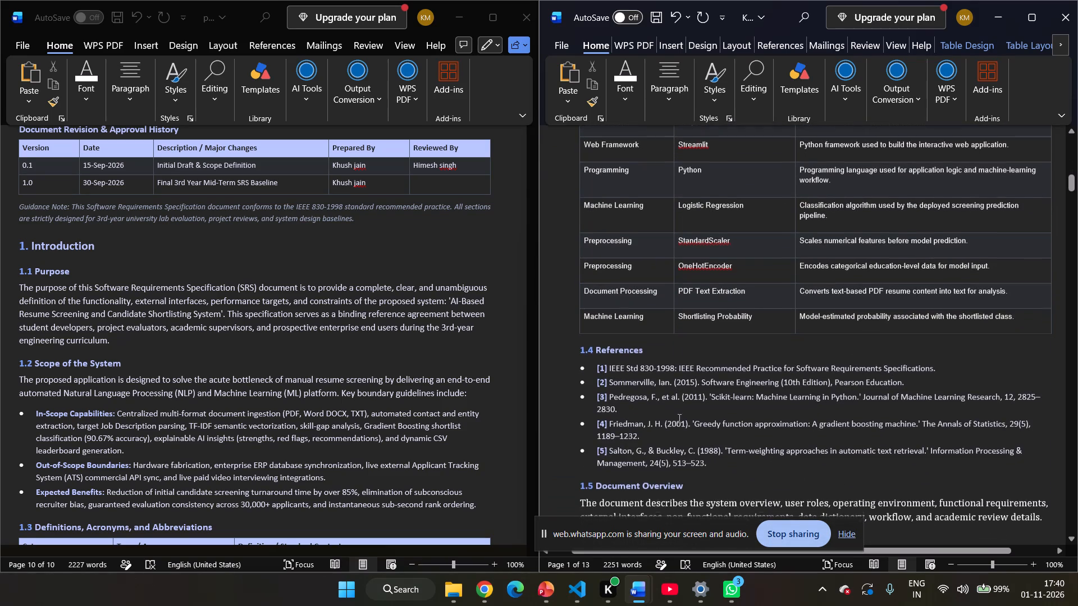
scroll(305, 424, "down", 3)
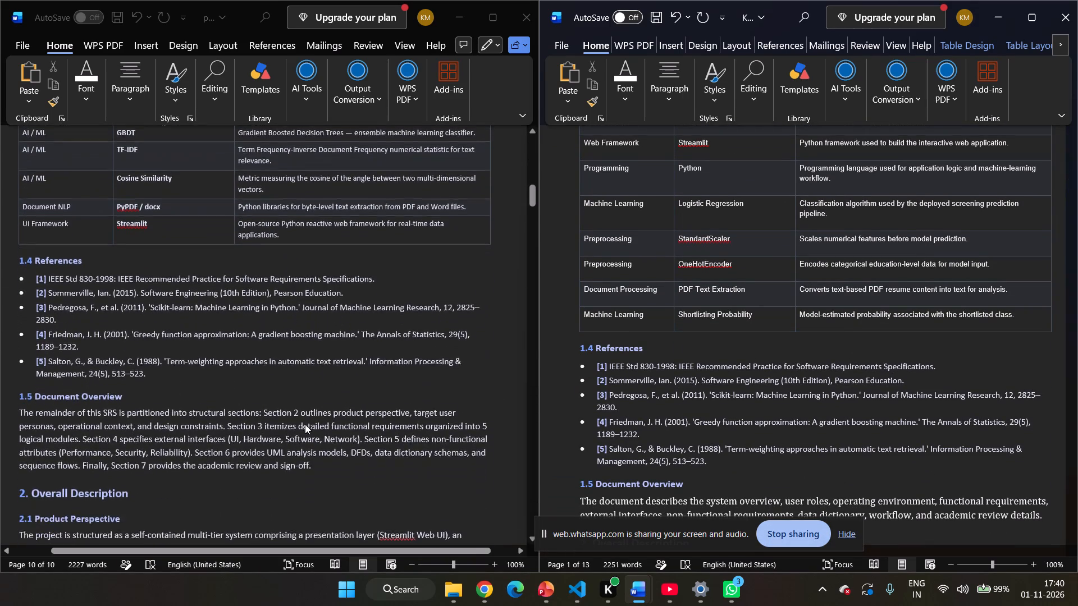
scroll(305, 424, "down", 5)
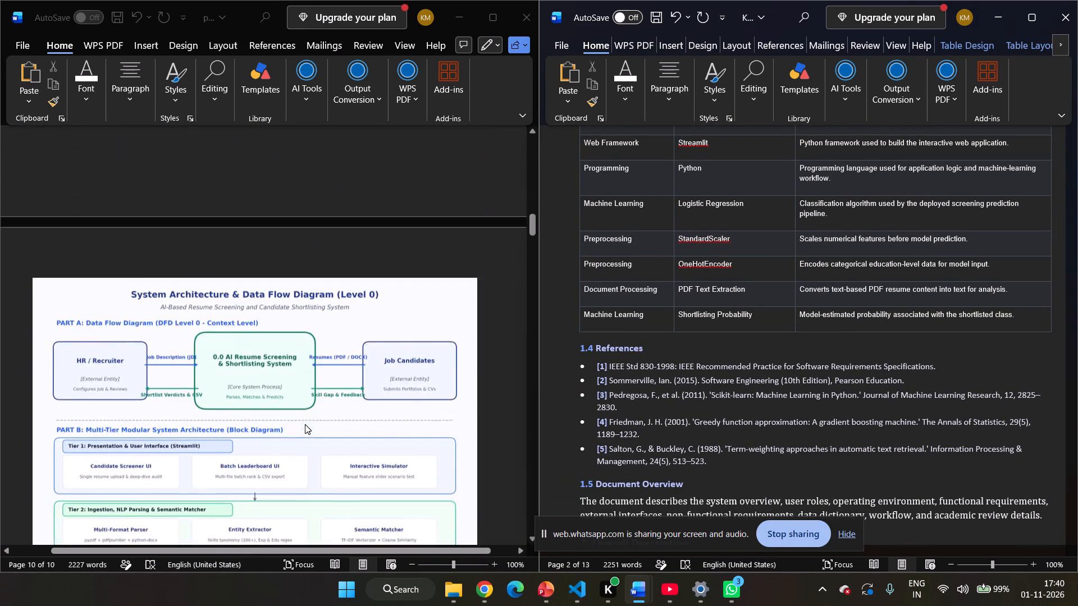
scroll(305, 424, "down", 4)
scroll(631, 425, "down", 1)
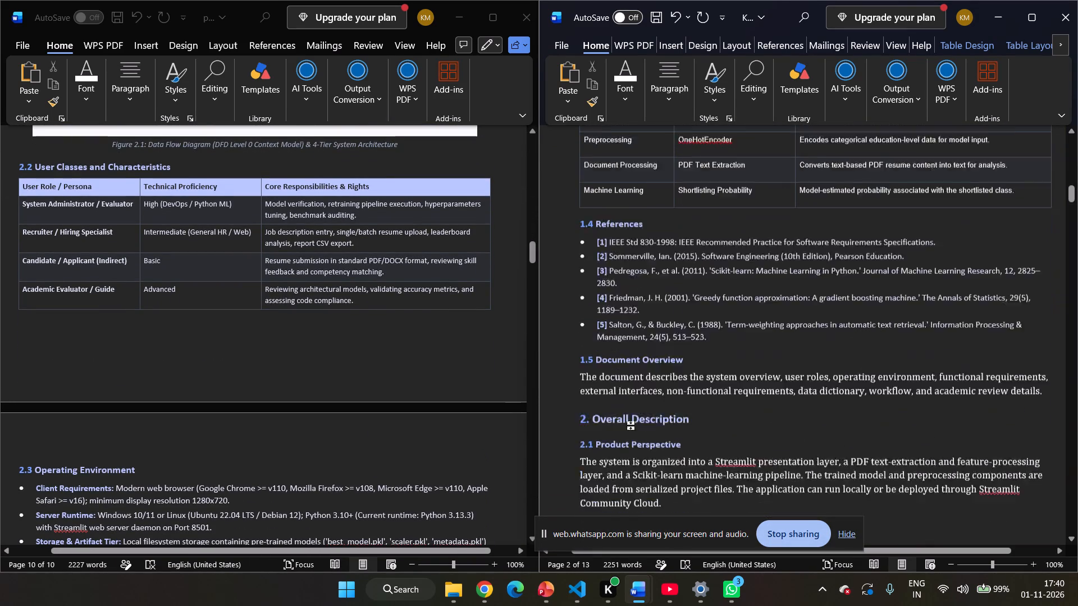
scroll(631, 425, "down", 1)
scroll(631, 425, "up", 3)
scroll(319, 431, "down", 1)
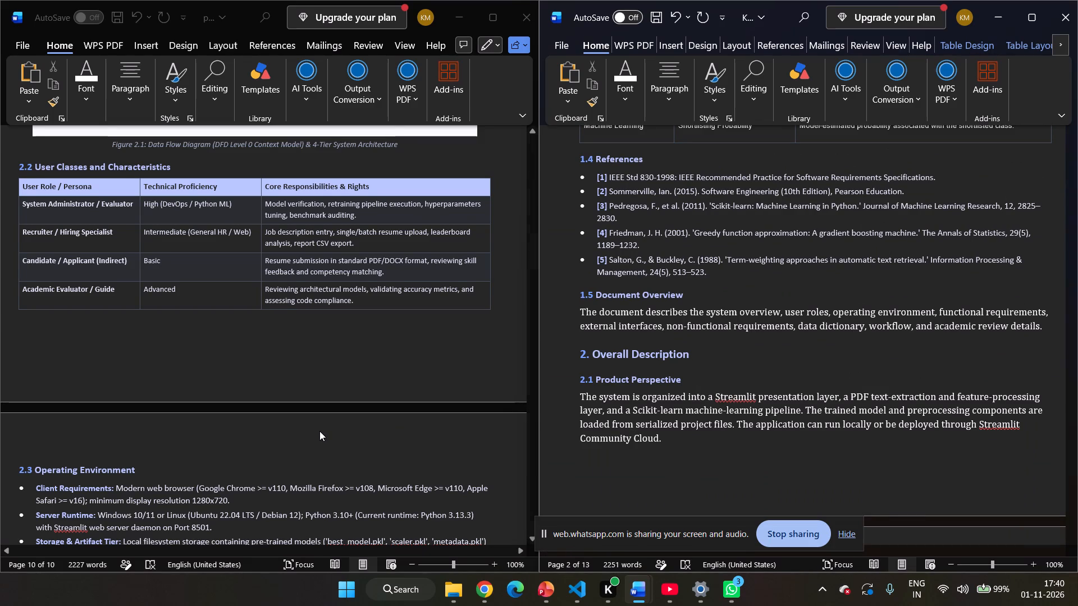
scroll(319, 431, "down", 2)
scroll(640, 337, "down", 1)
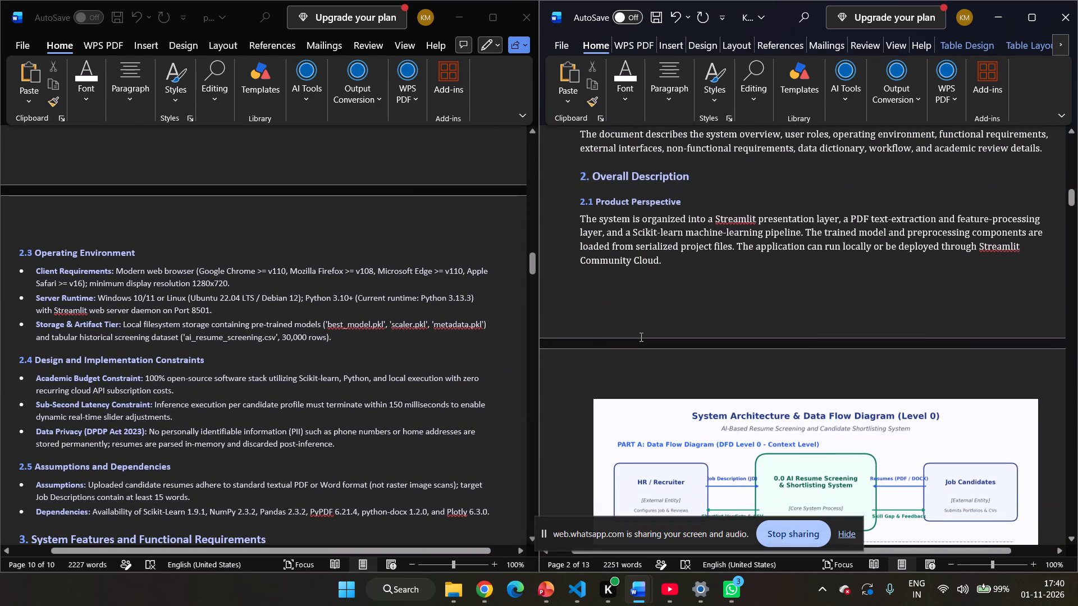
Review the KASHU document's architecture diagram, requirement tables and application screenshots, and return both documents to their cover pages.
scroll(640, 337, "down", 3)
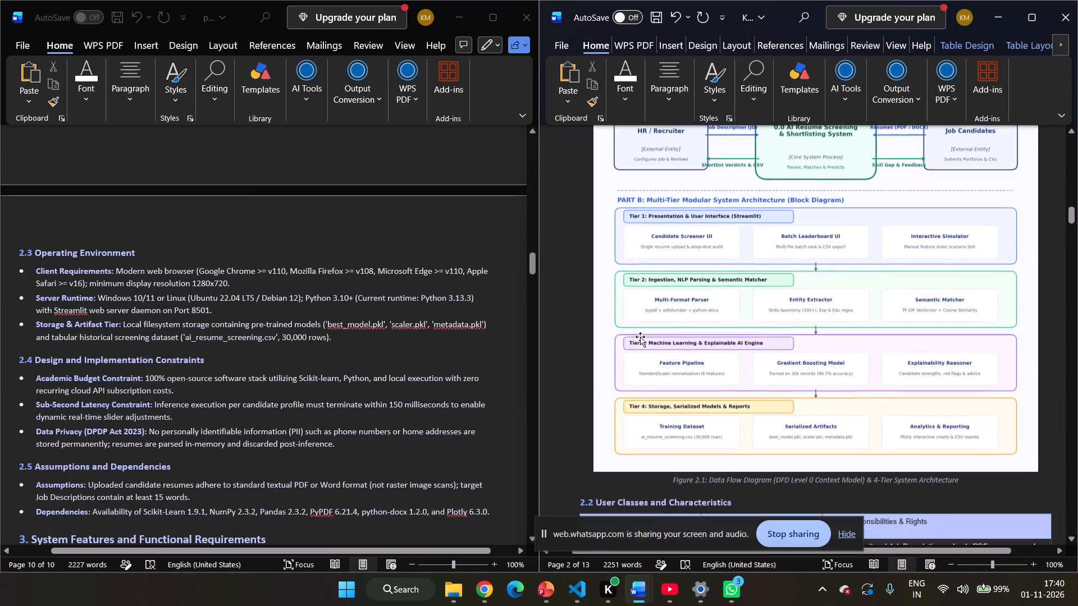
scroll(640, 337, "down", 5)
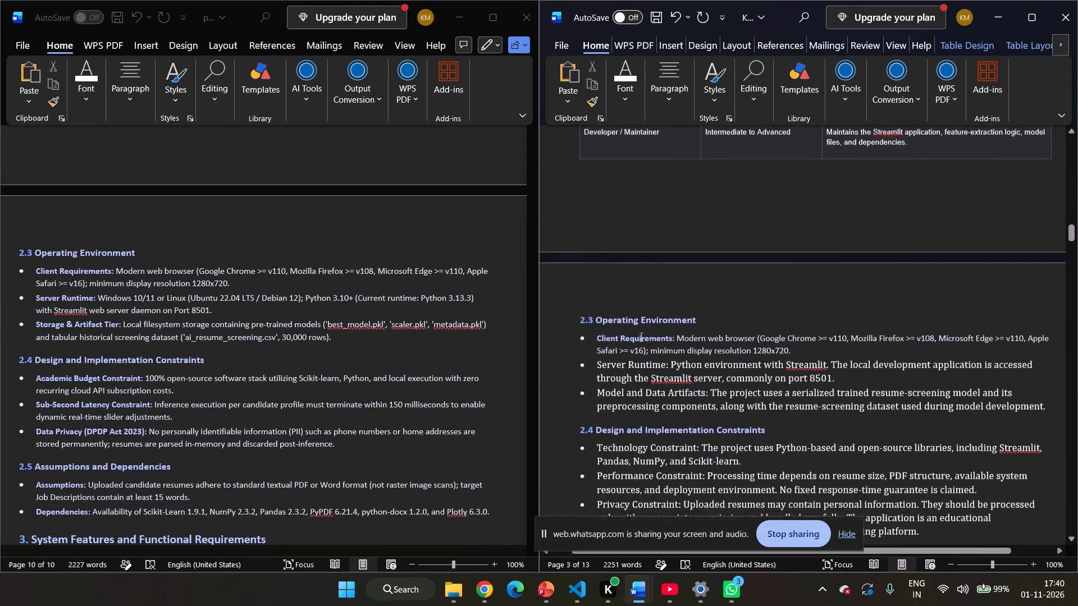
scroll(640, 337, "down", 1)
scroll(646, 279, "down", 6)
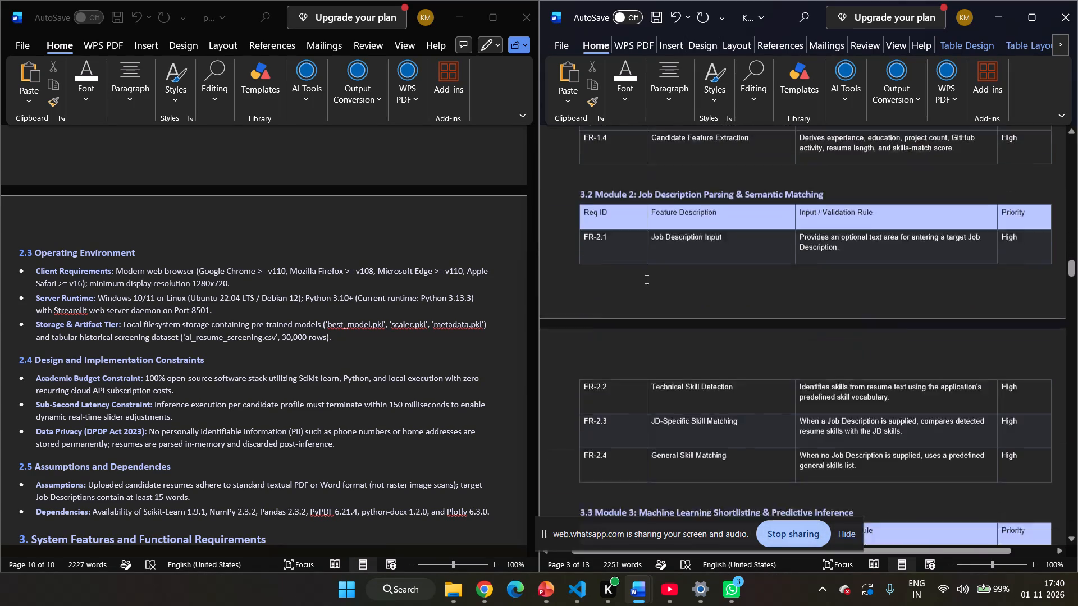
scroll(646, 279, "down", 8)
scroll(646, 279, "up", 2)
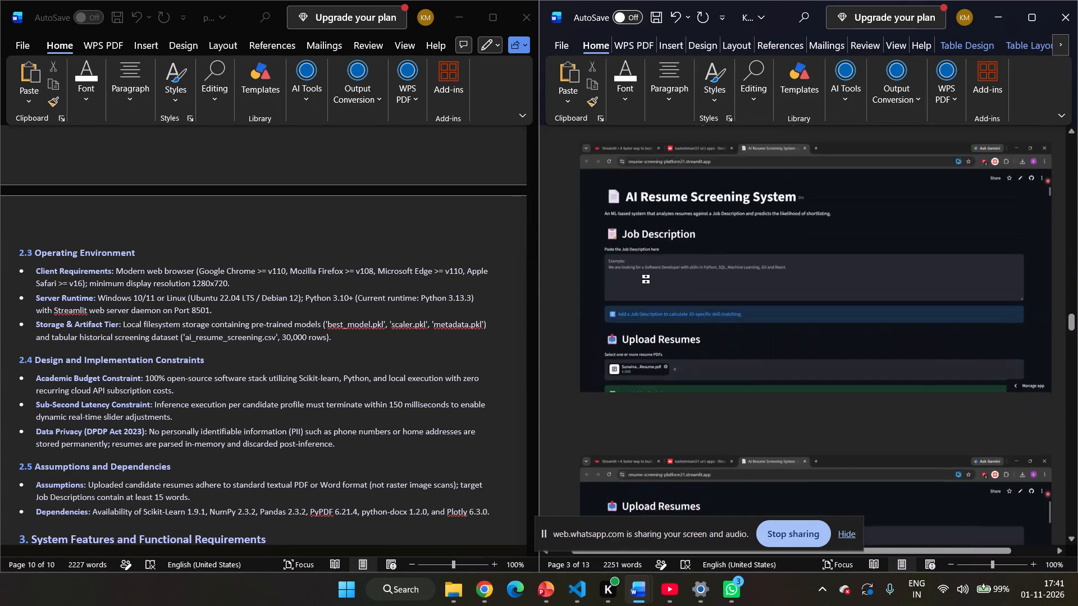
scroll(646, 279, "up", 6)
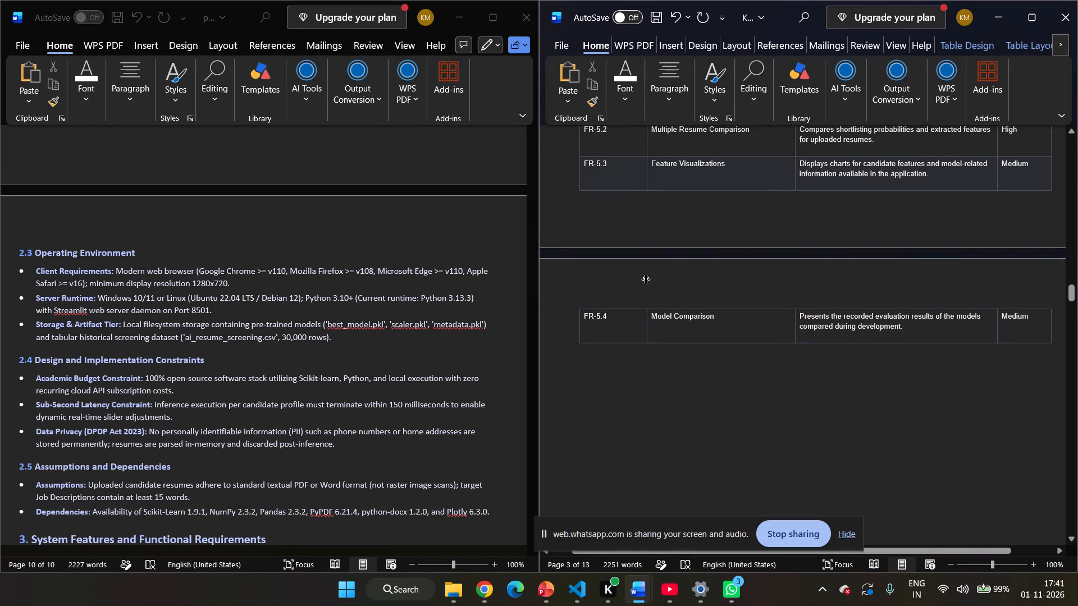
scroll(646, 279, "up", 14)
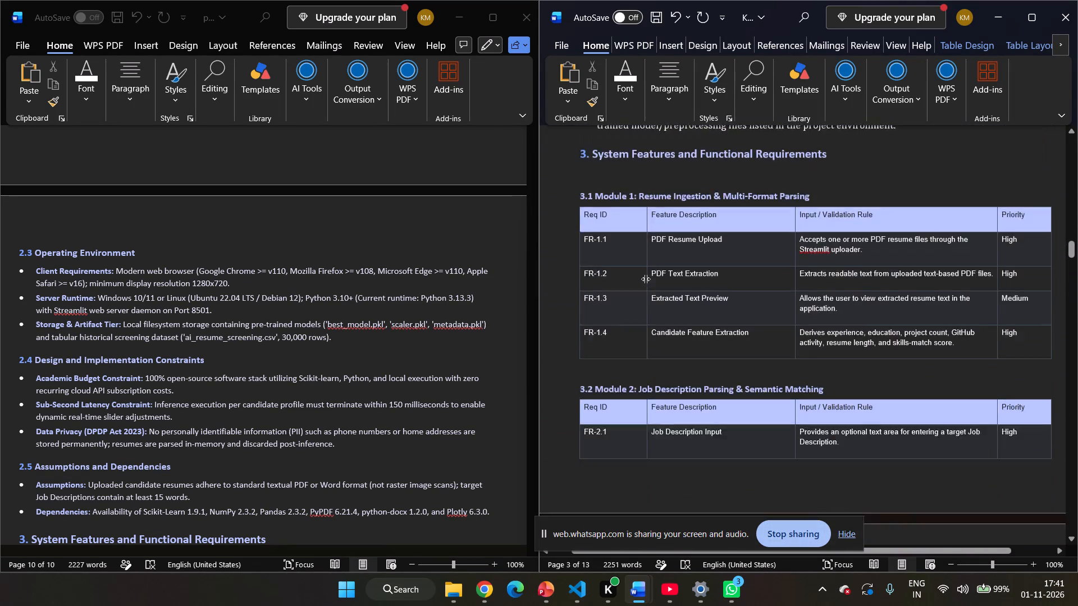
scroll(646, 279, "up", 10)
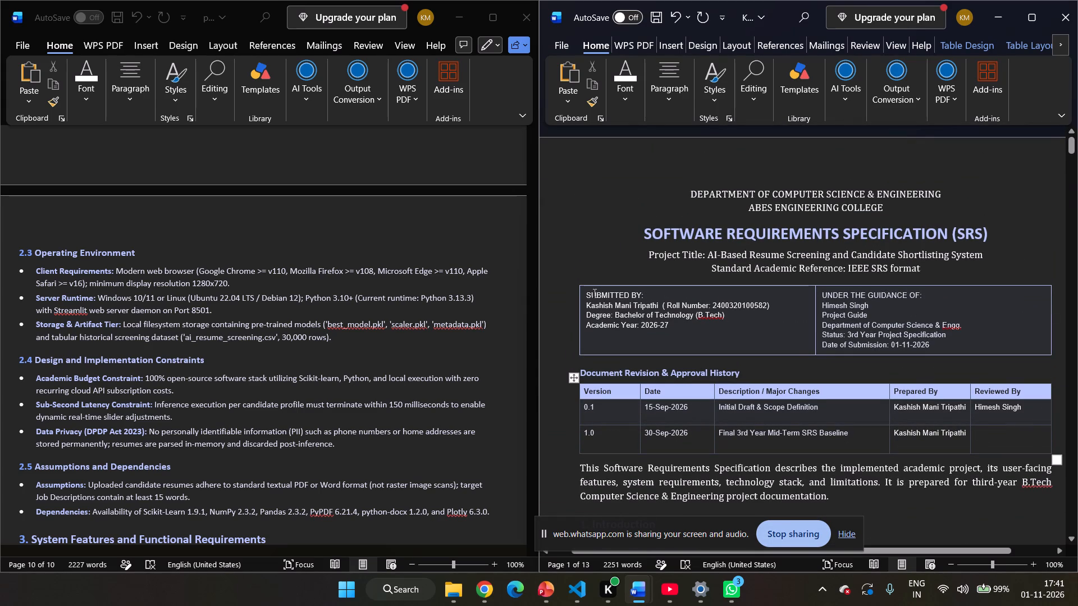
scroll(366, 286, "up", 13)
scroll(366, 286, "up", 17)
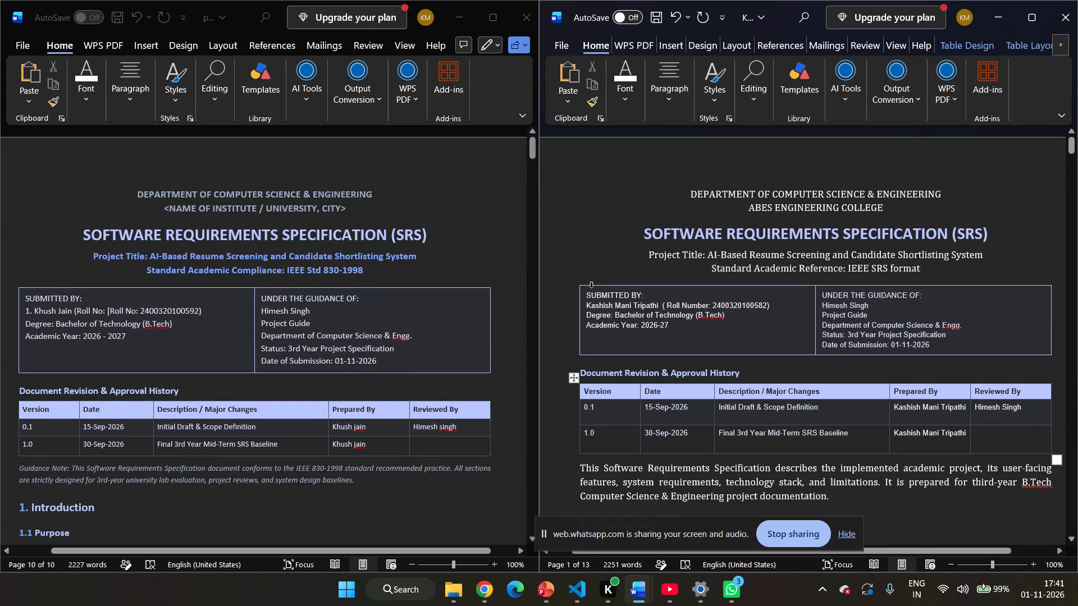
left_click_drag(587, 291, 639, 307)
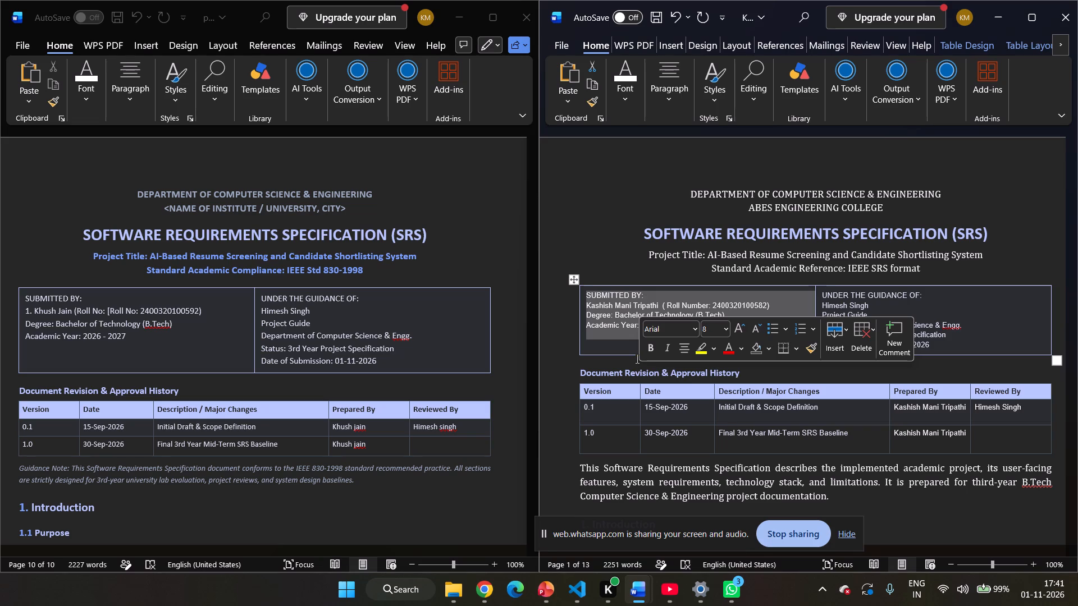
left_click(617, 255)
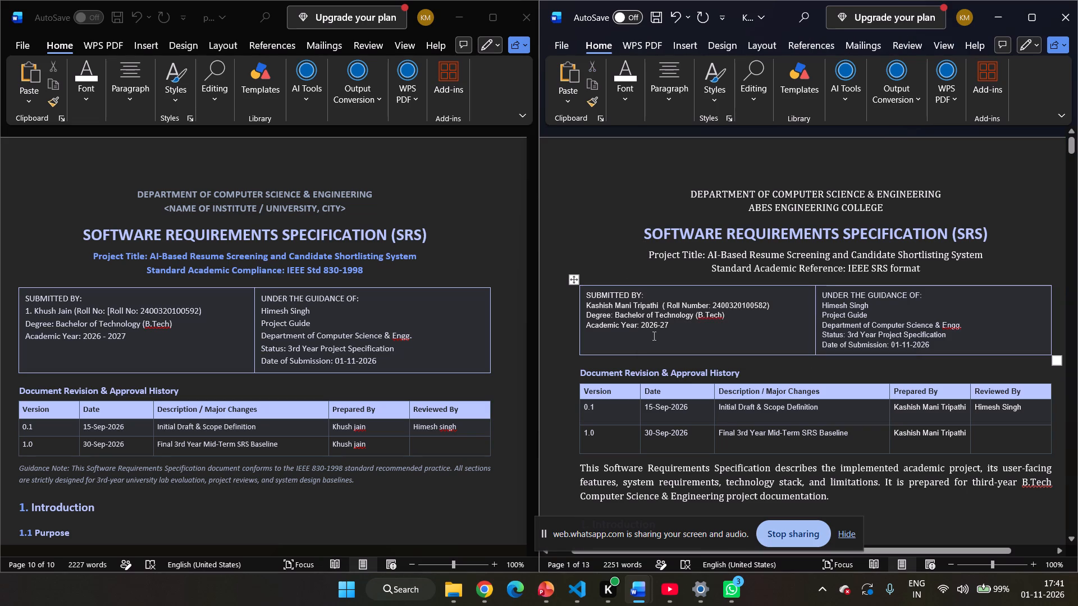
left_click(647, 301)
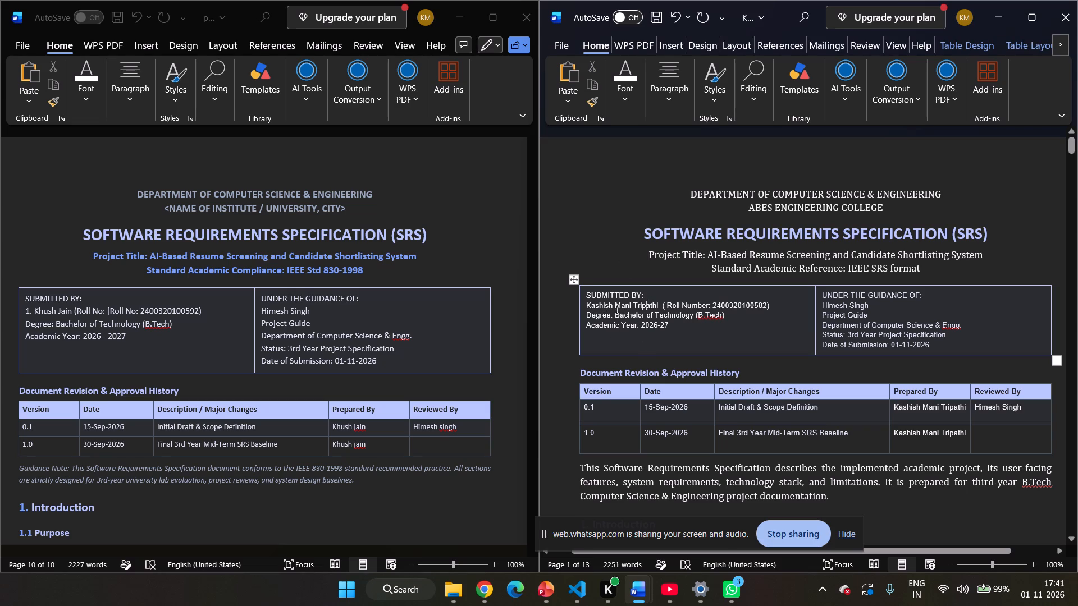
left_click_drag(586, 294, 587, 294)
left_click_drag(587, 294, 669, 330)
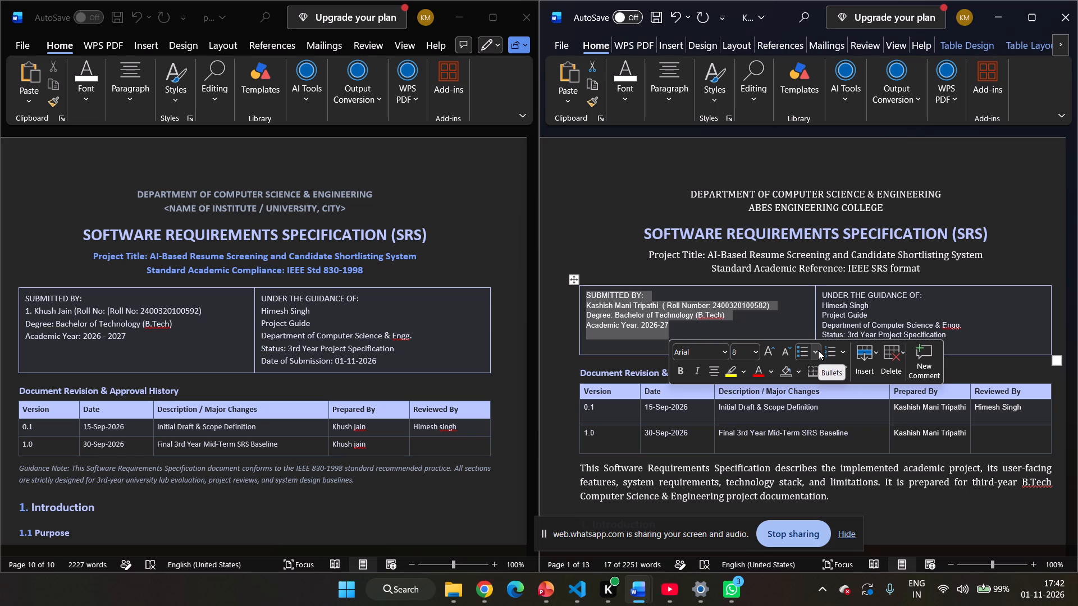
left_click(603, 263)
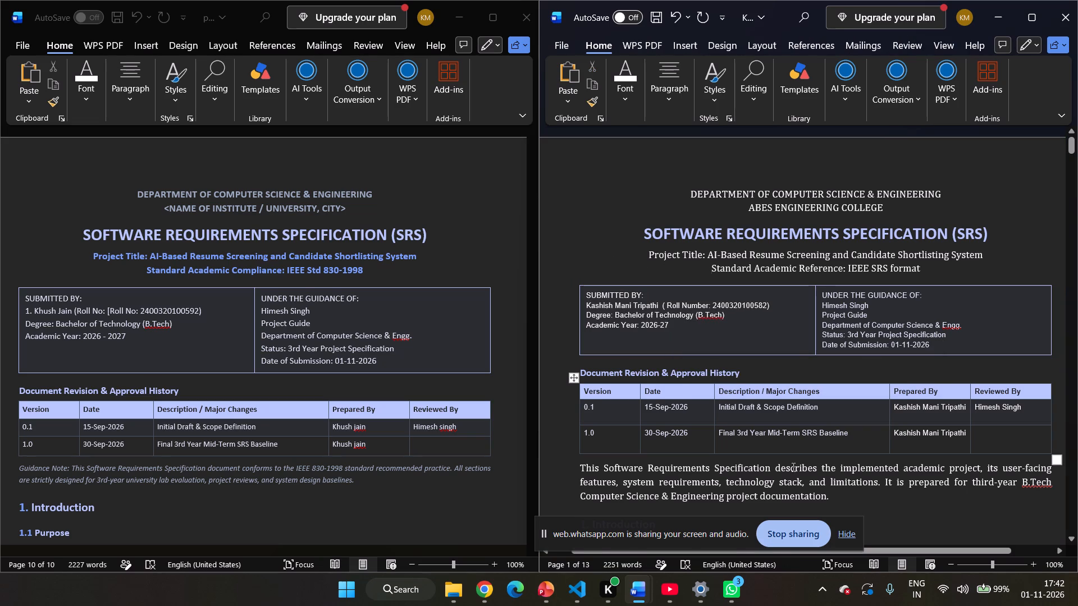
Maximize the KASHU document and look through it from the cover page to the Academic Review & Sign-Off section.
scroll(792, 467, "down", 1)
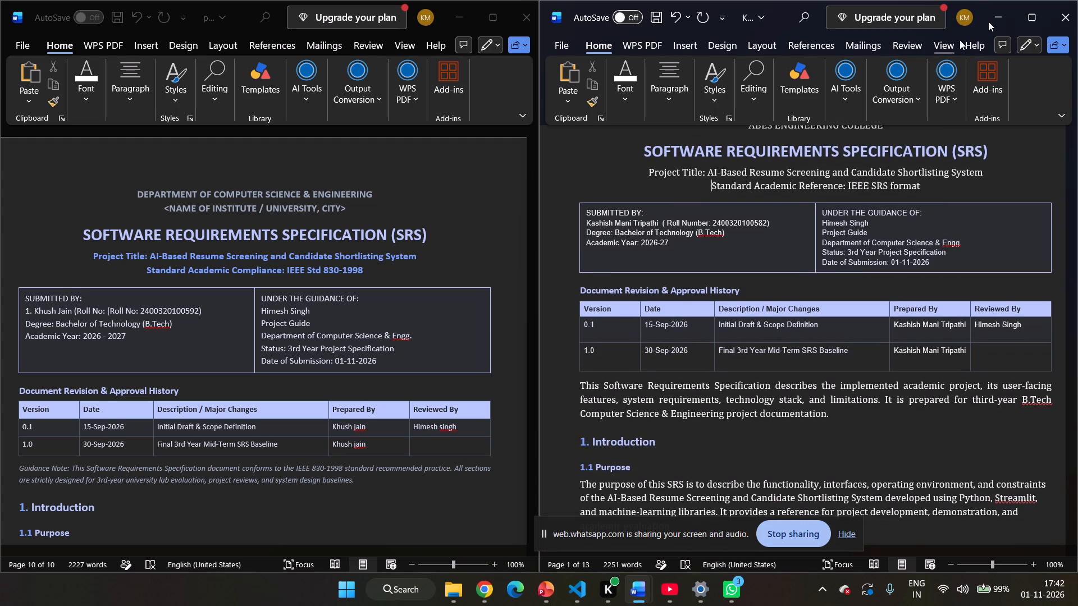
left_click(1026, 6)
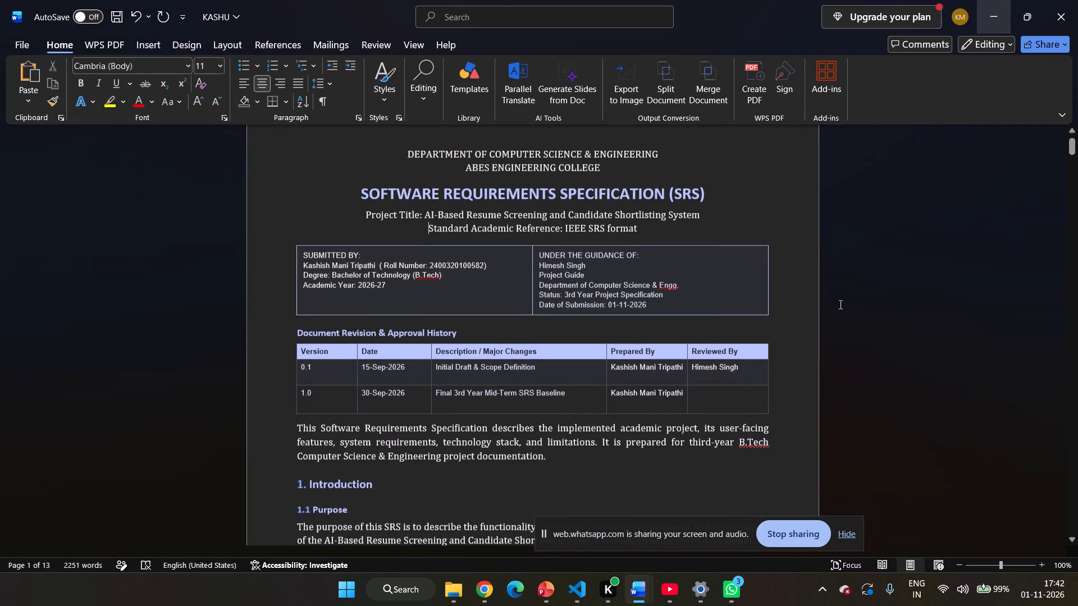
scroll(839, 304, "down", 2)
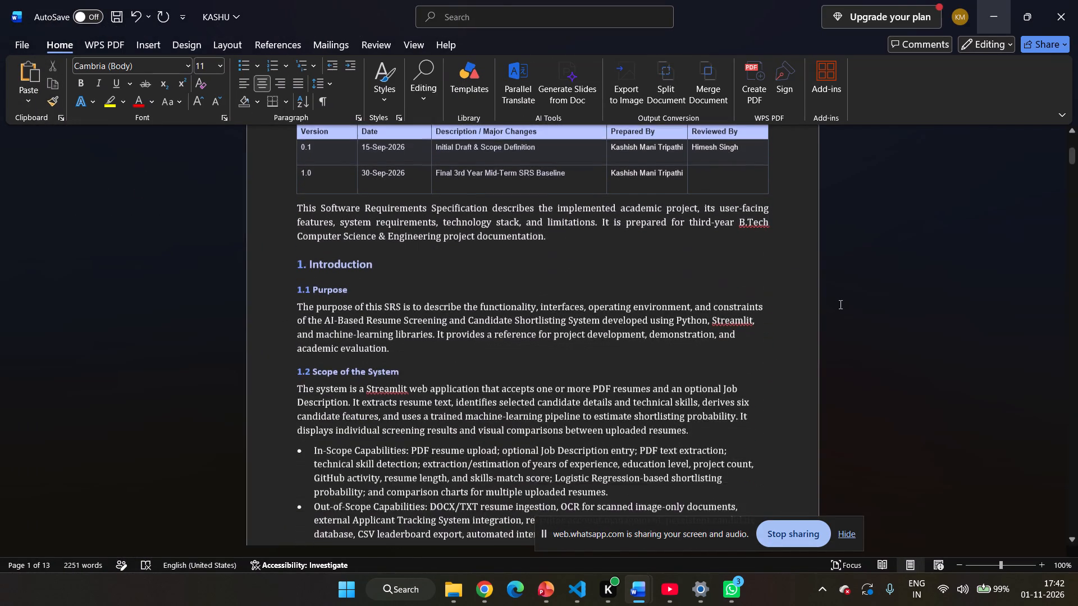
scroll(839, 304, "down", 1)
scroll(839, 304, "up", 1)
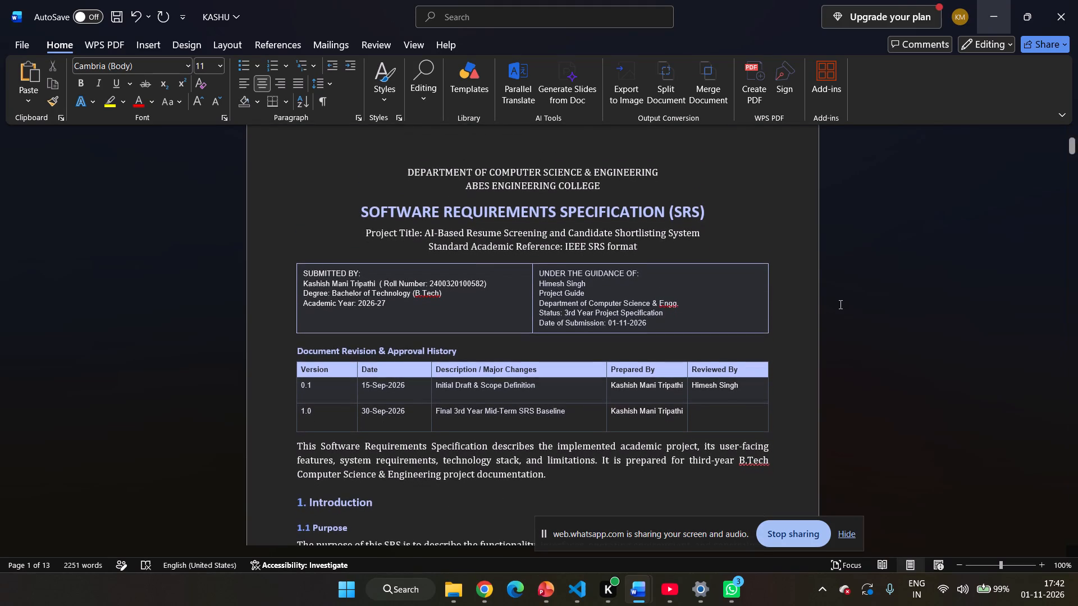
scroll(839, 304, "down", 2)
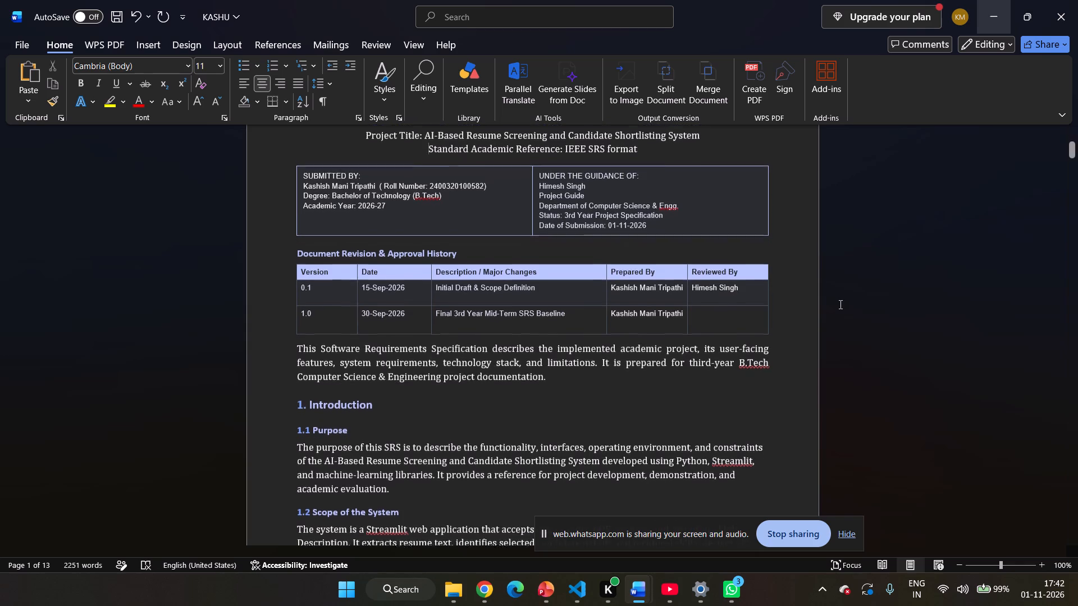
scroll(839, 304, "down", 1)
scroll(839, 304, "down", 20)
scroll(839, 304, "down", 15)
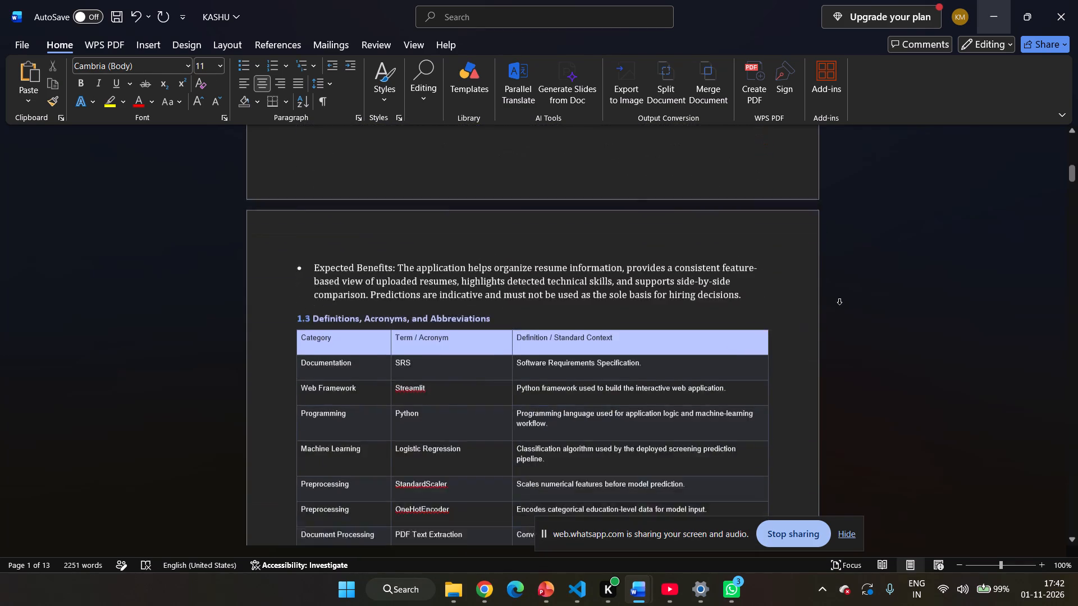
scroll(839, 304, "down", 20)
scroll(839, 304, "down", 20)
scroll(839, 304, "down", 11)
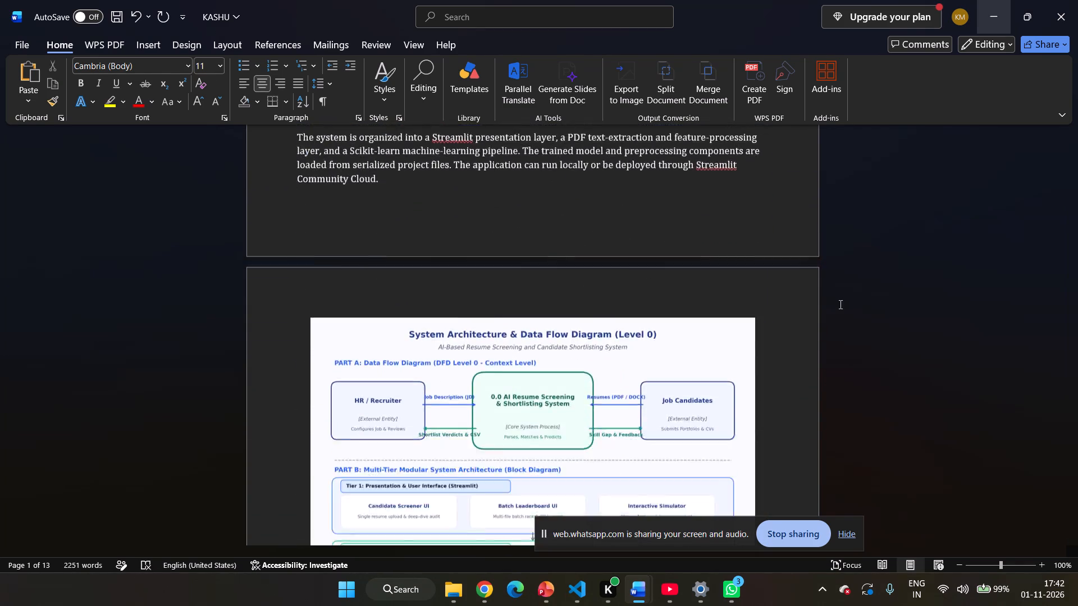
scroll(839, 304, "down", 20)
scroll(839, 304, "down", 10)
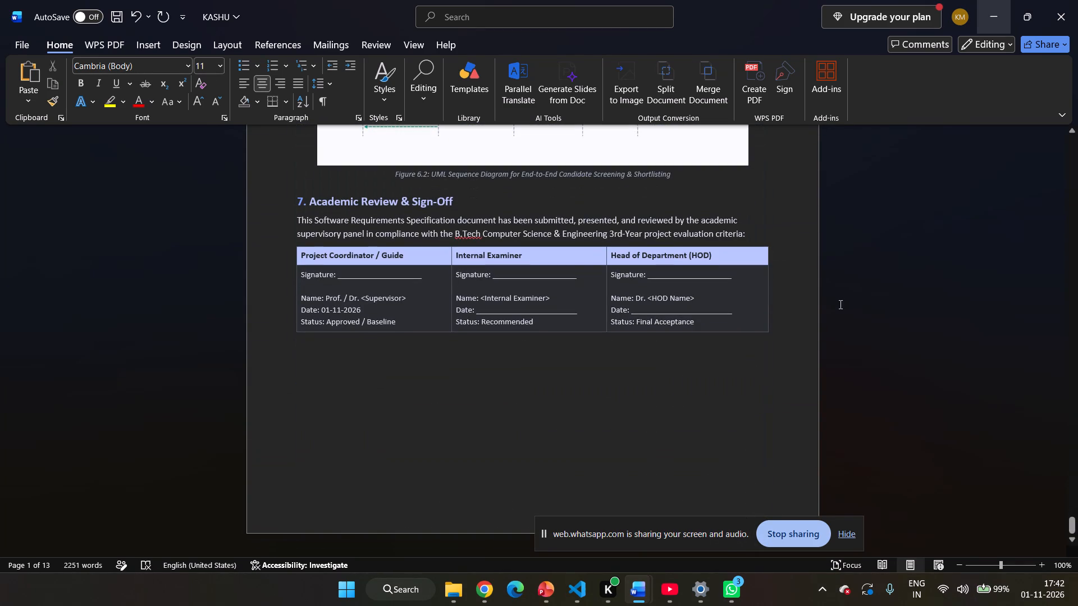
Review the KASHU document backwards from the UML sequence diagram through sections 6, 5 and 4 to the cover page.
scroll(839, 304, "up", 2)
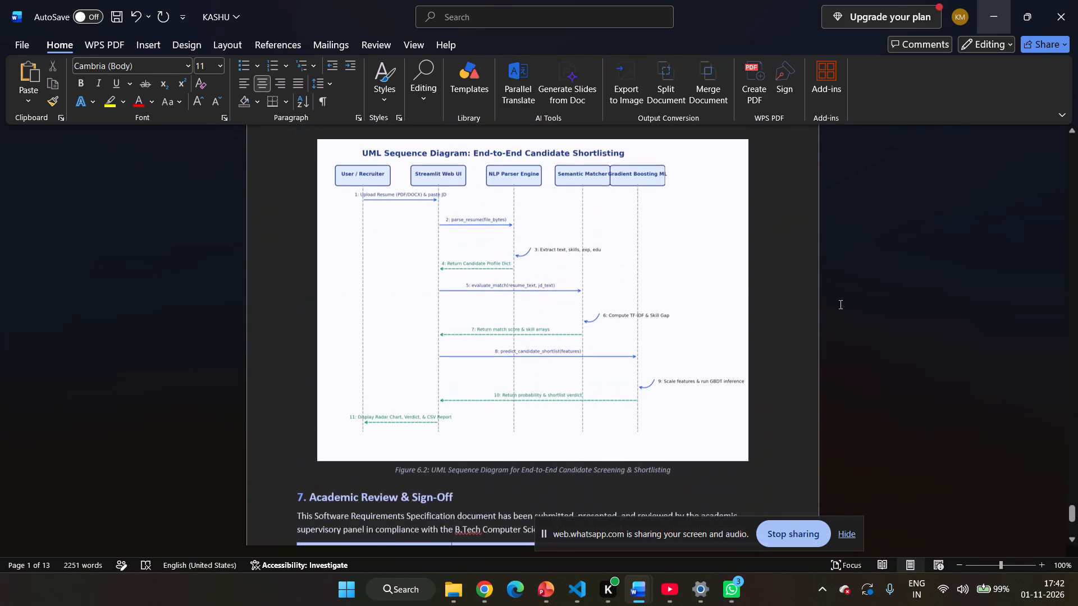
scroll(839, 304, "up", 5)
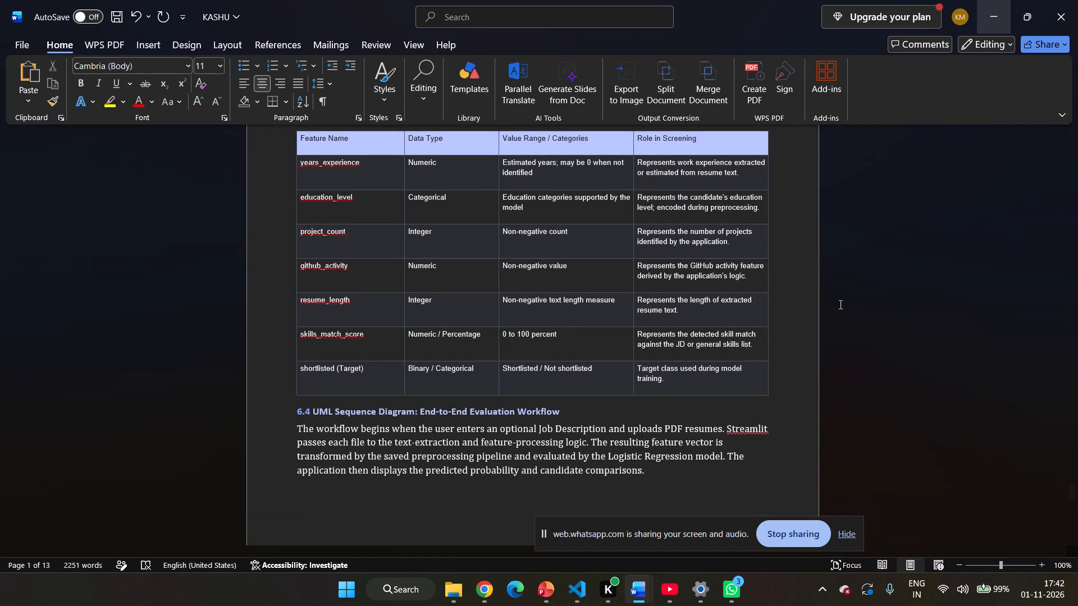
scroll(839, 304, "up", 5)
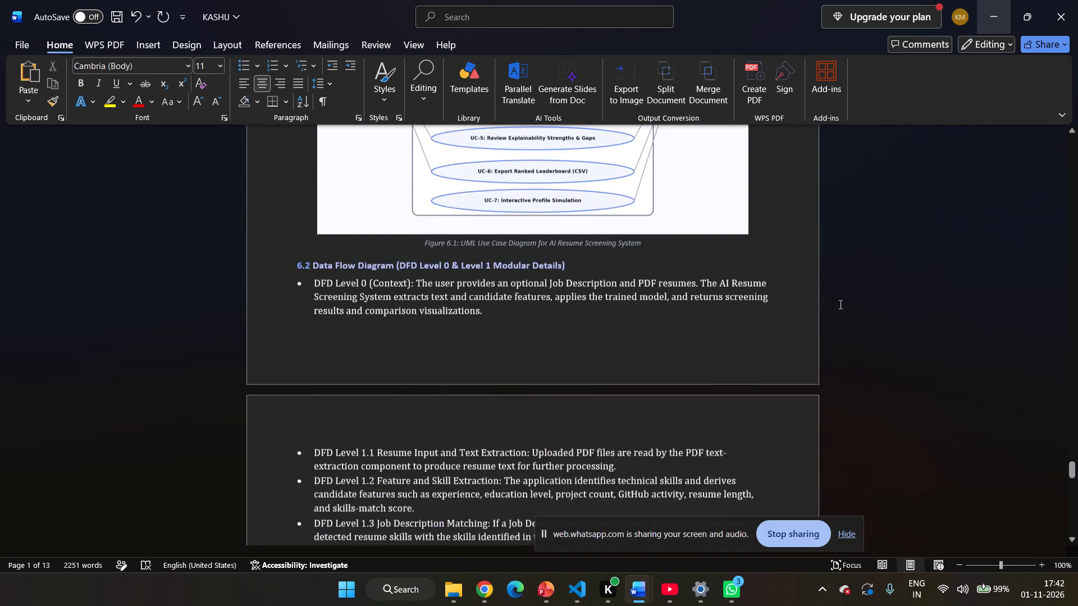
scroll(839, 304, "up", 5)
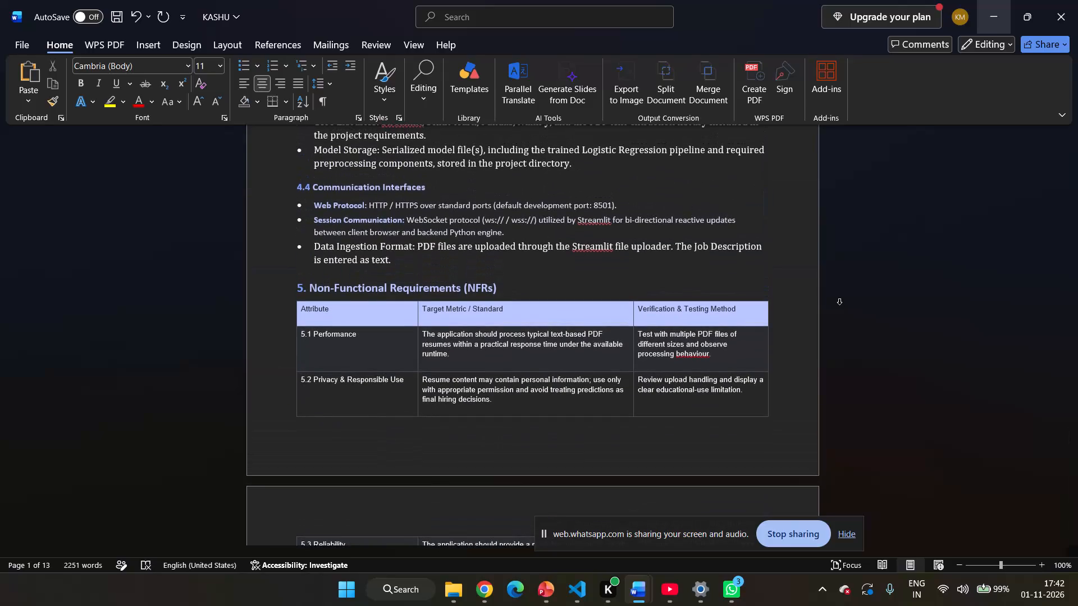
scroll(839, 304, "up", 2)
scroll(839, 304, "down", 1)
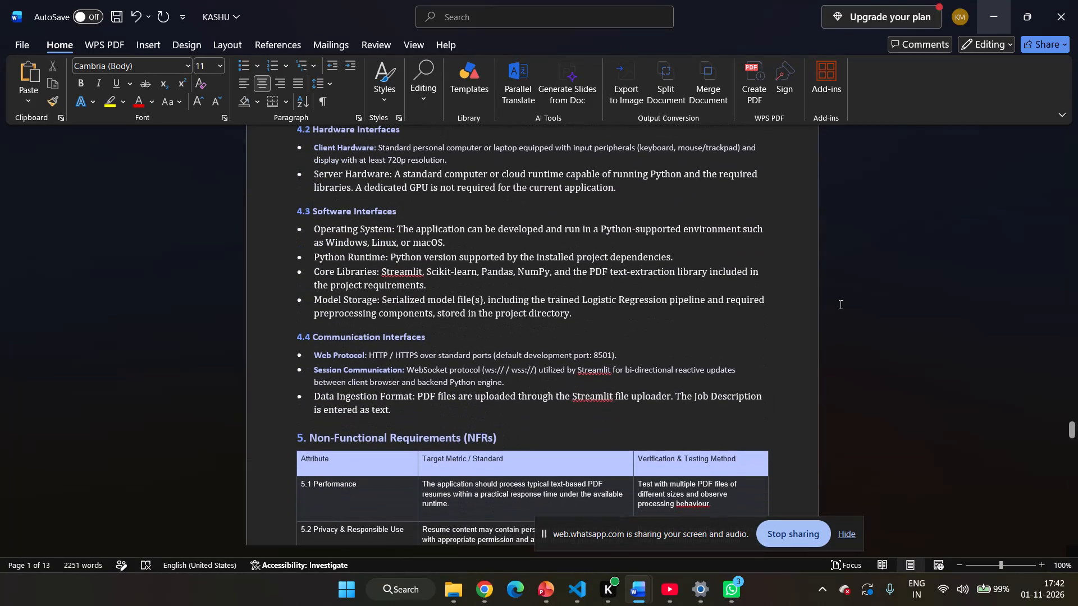
scroll(839, 304, "down", 2)
scroll(839, 304, "up", 1)
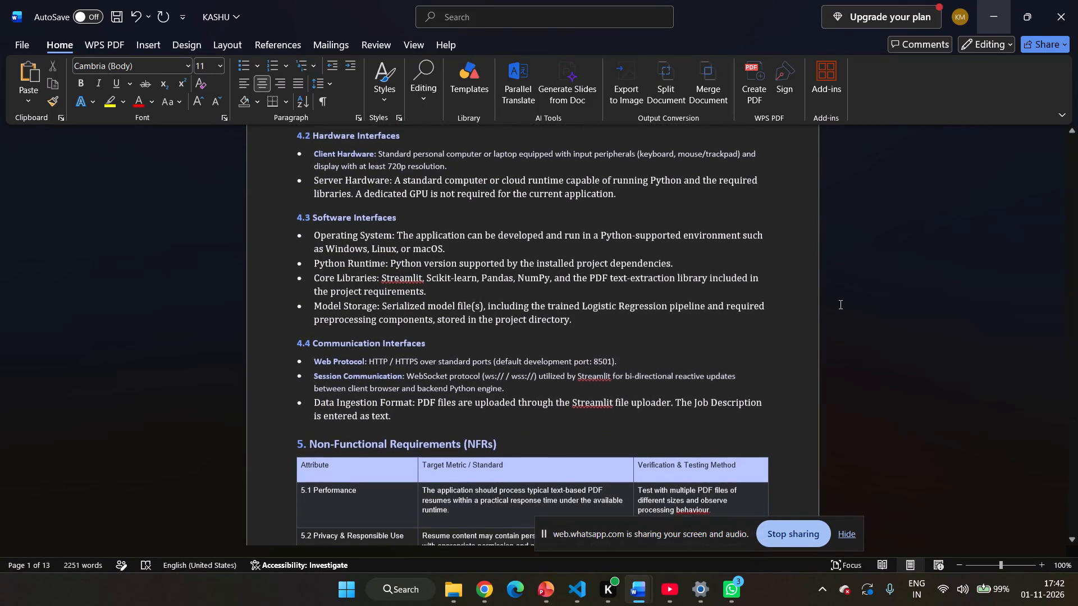
scroll(839, 304, "up", 6)
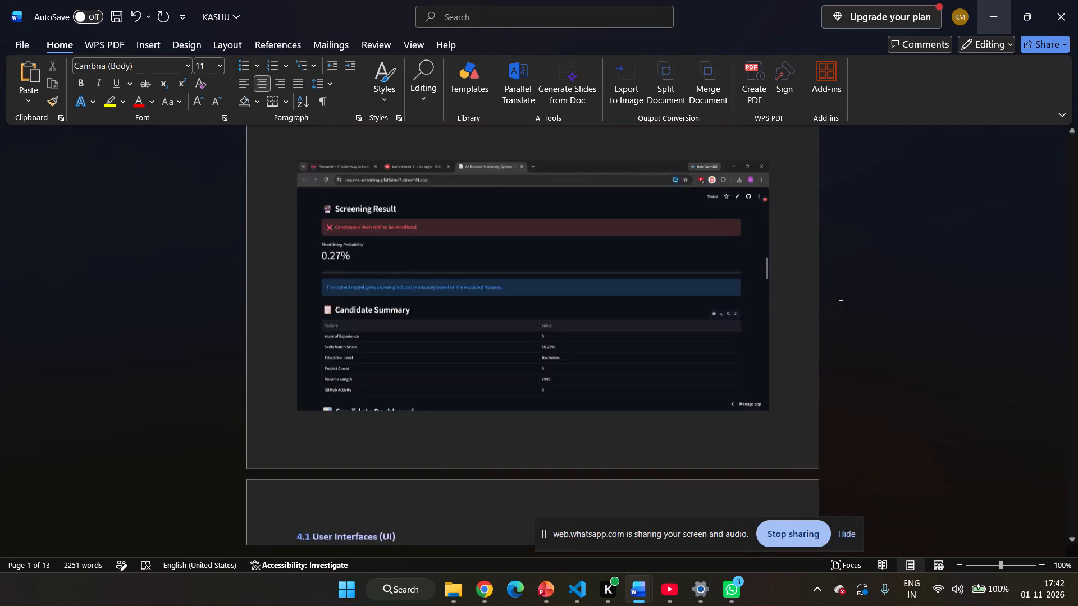
scroll(839, 304, "up", 7)
scroll(839, 304, "up", 14)
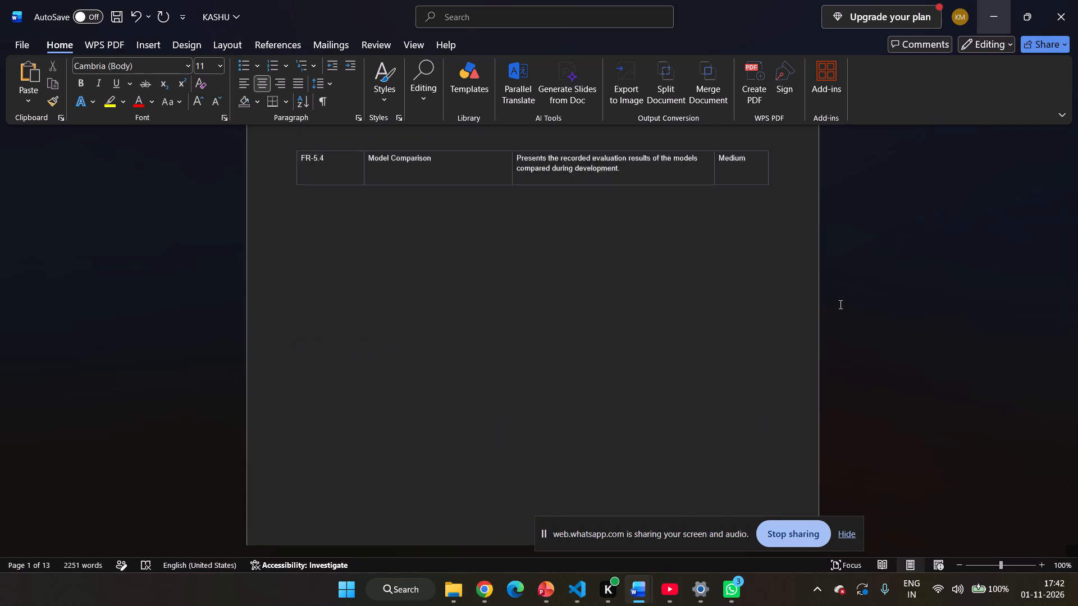
scroll(839, 304, "up", 20)
scroll(839, 304, "up", 11)
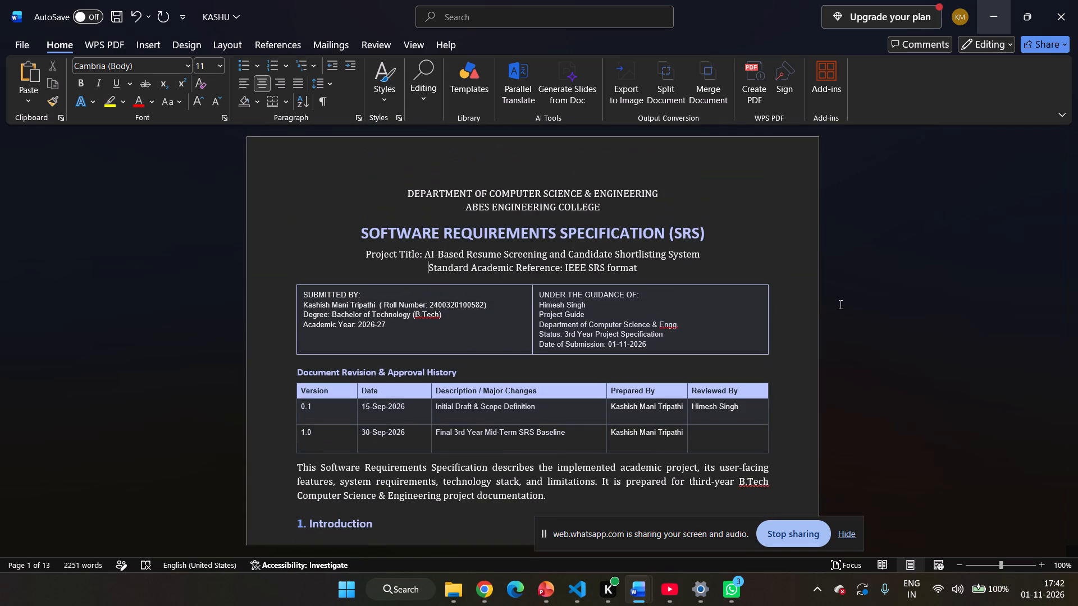
scroll(839, 304, "down", 1)
scroll(839, 304, "up", 1)
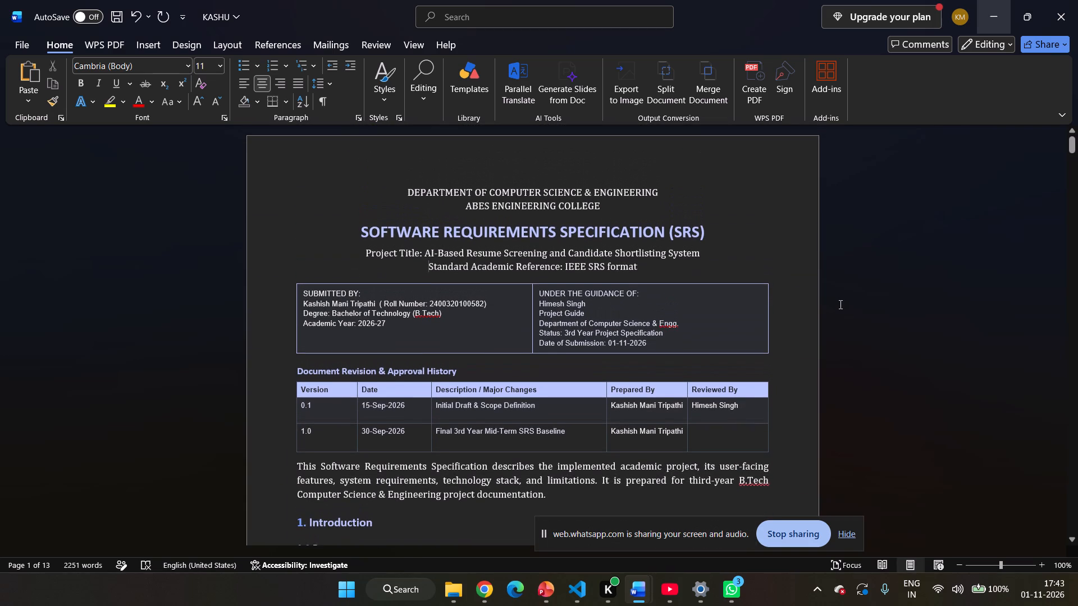
Turn on AutoSave for the KASHU document.
left_click(90, 13)
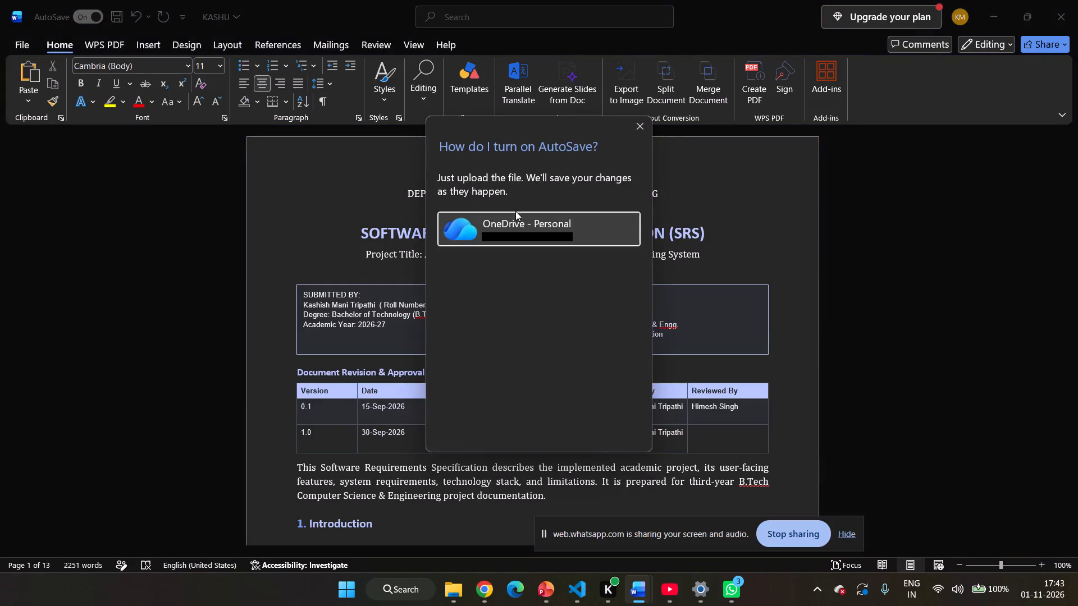
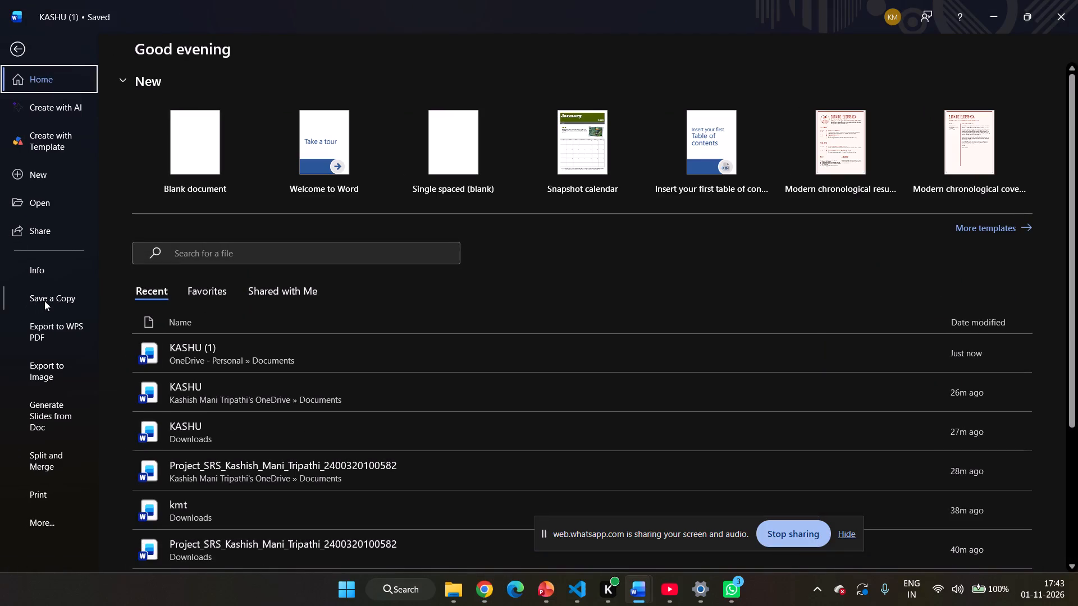
Save a copy of the document to the Downloads folder as a Word document named KASHU (1).
left_click(44, 296)
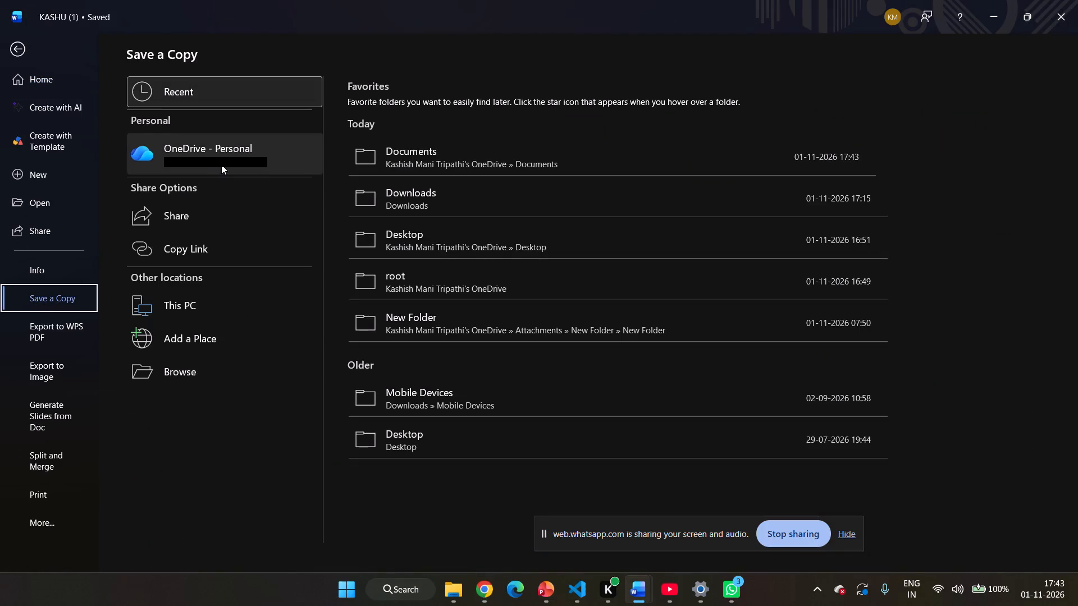
left_click(408, 195)
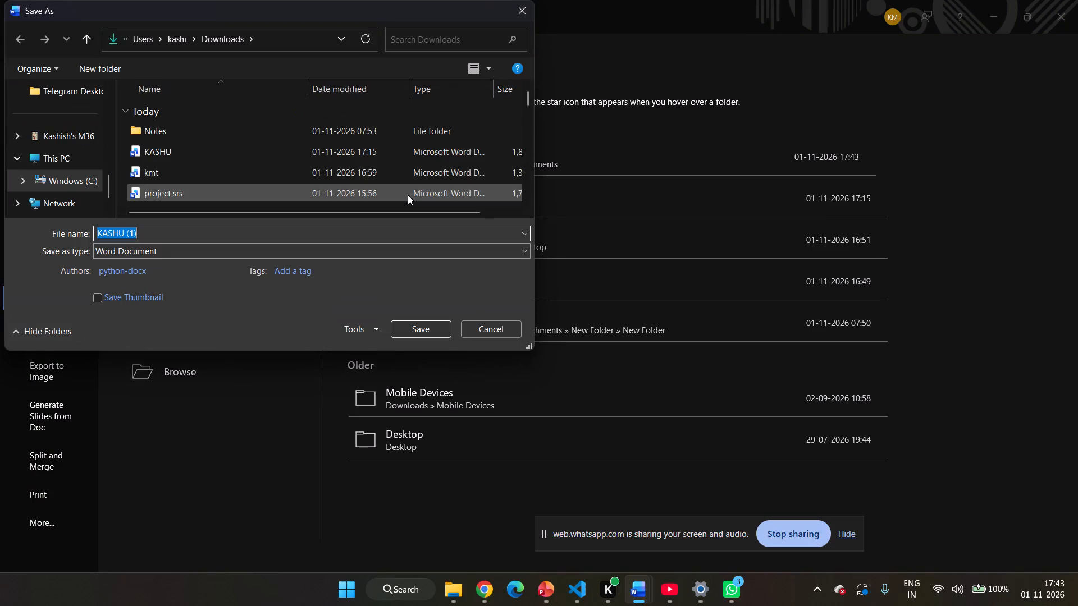
left_click(423, 331)
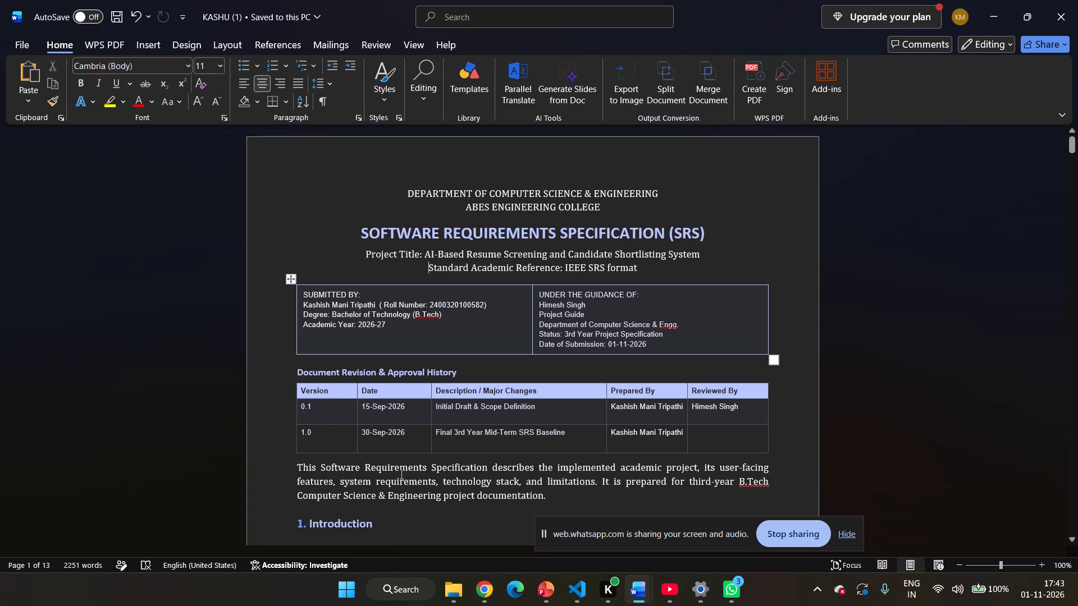
scroll(459, 539, "down", 16)
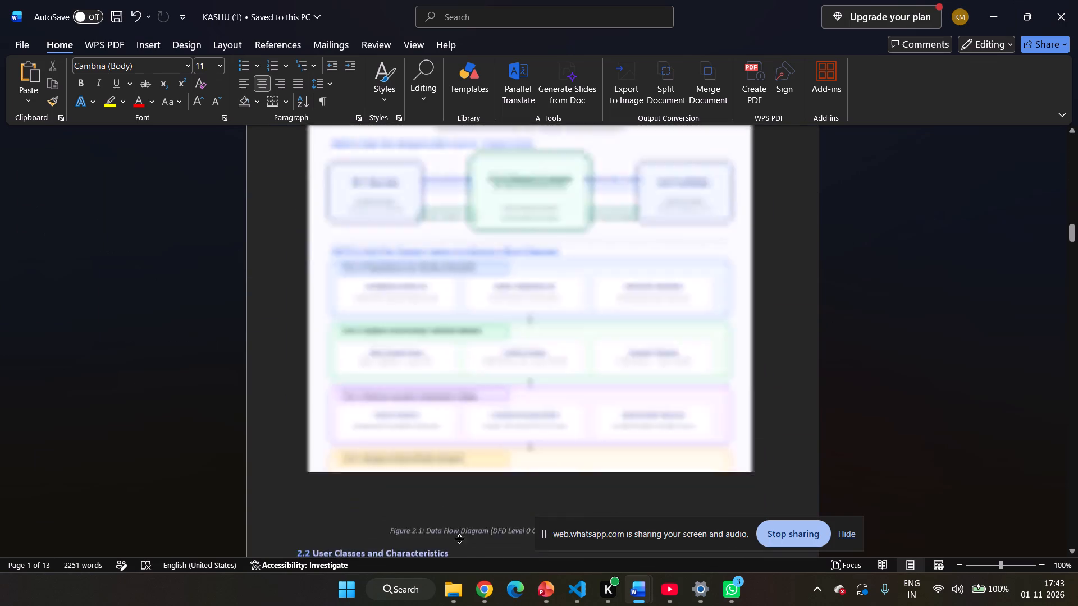
scroll(459, 539, "down", 6)
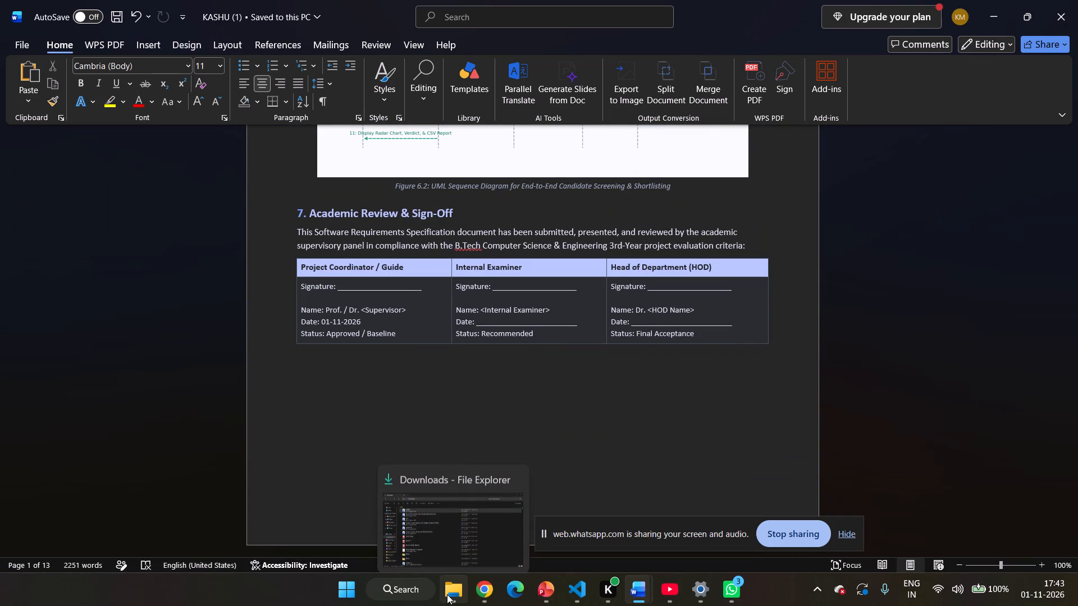
Switch to the LMS Project Submission page in Chrome and choose KASHU (1) from Downloads as the attachment for a new file upload.
left_click(482, 594)
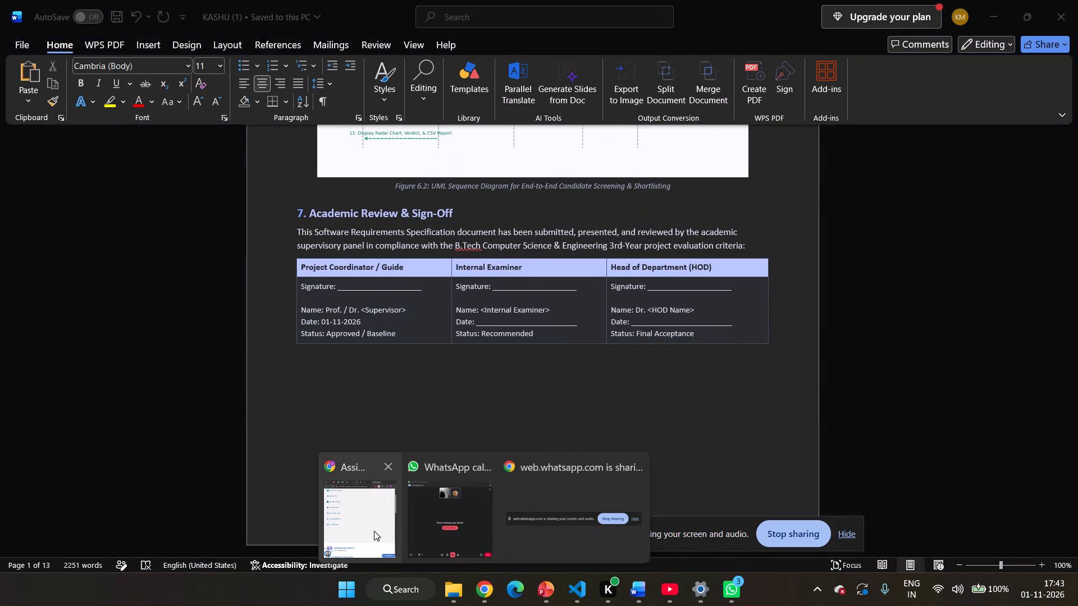
left_click(374, 531)
left_click(482, 19)
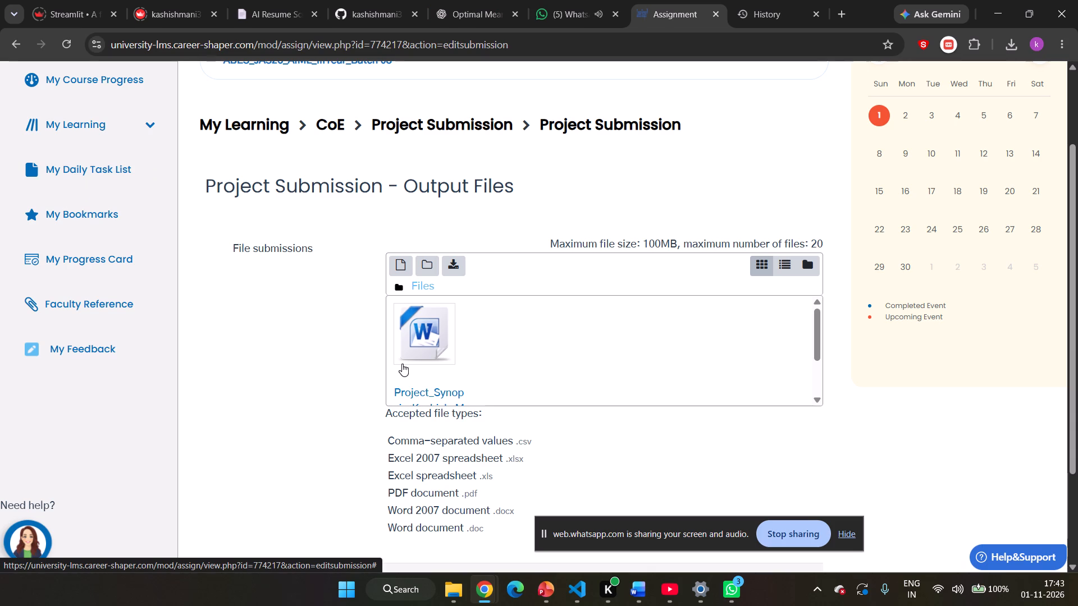
scroll(402, 364, "down", 1)
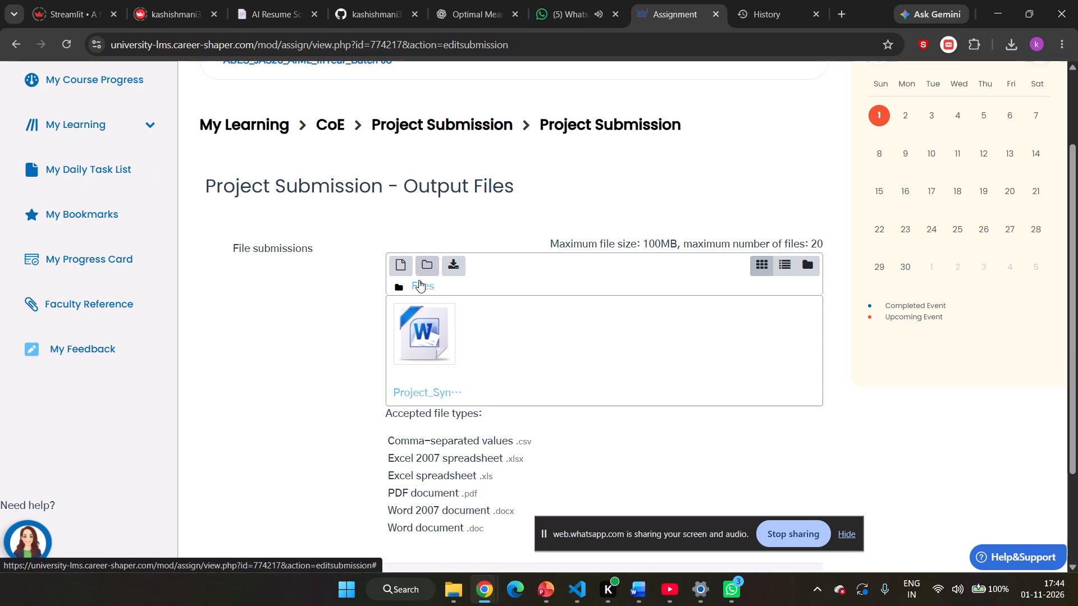
left_click(419, 281)
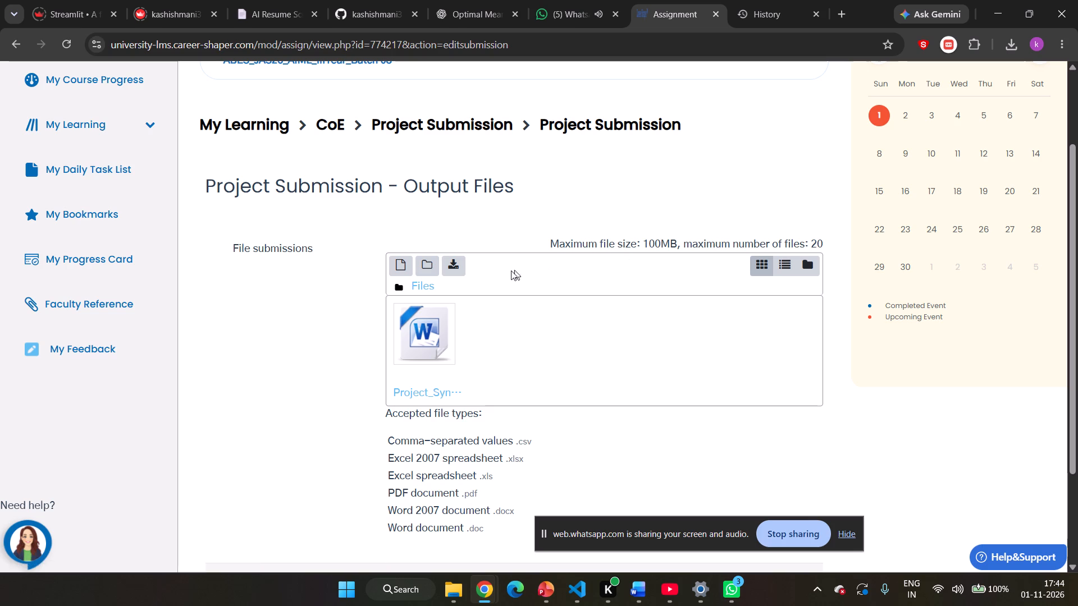
left_click(404, 269)
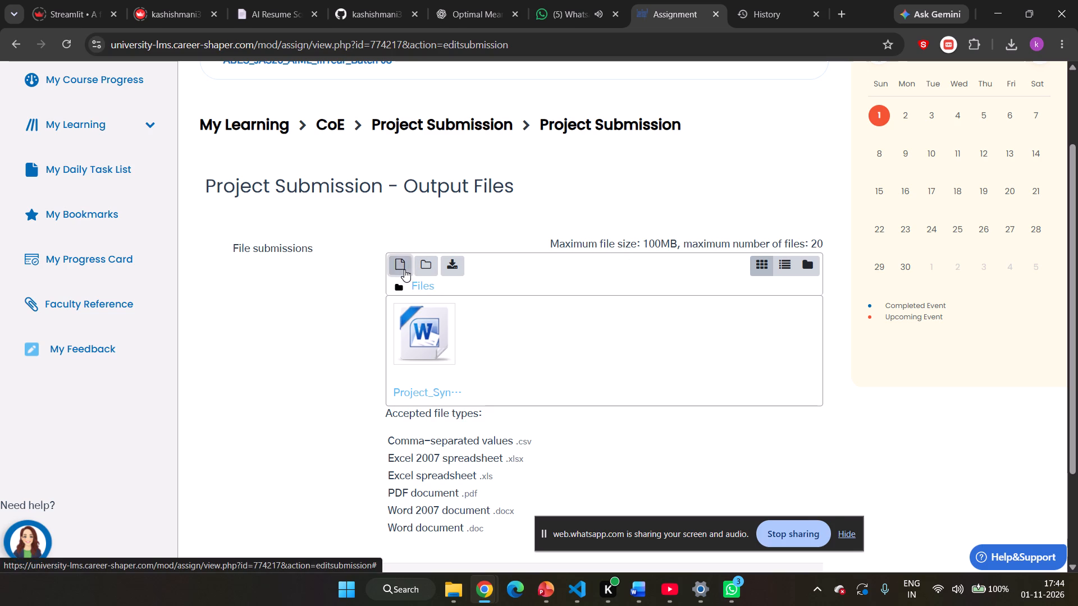
left_click(453, 239)
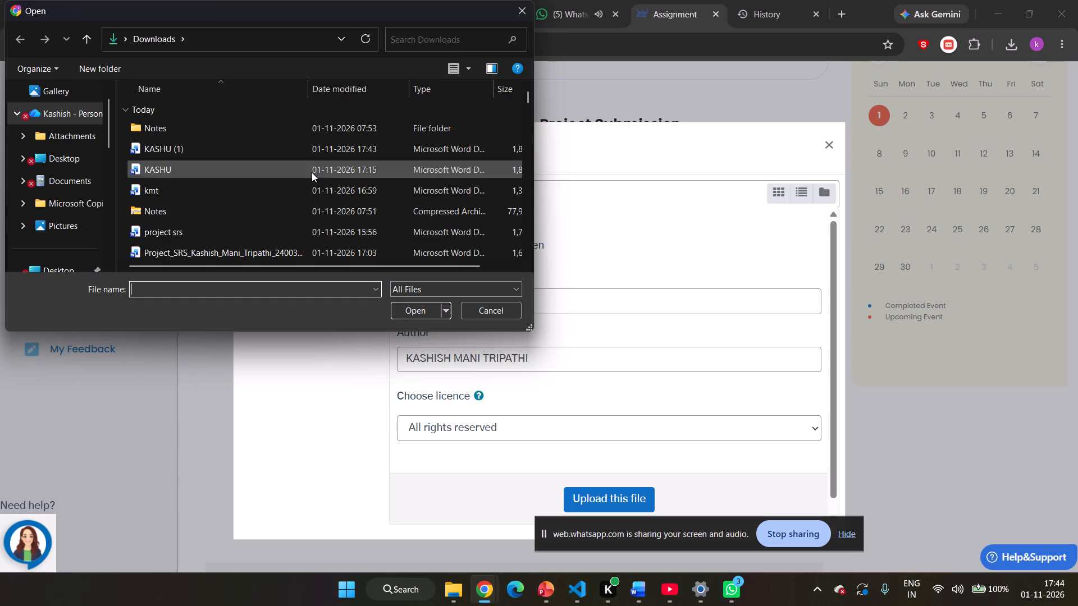
left_click(302, 155)
left_click(415, 307)
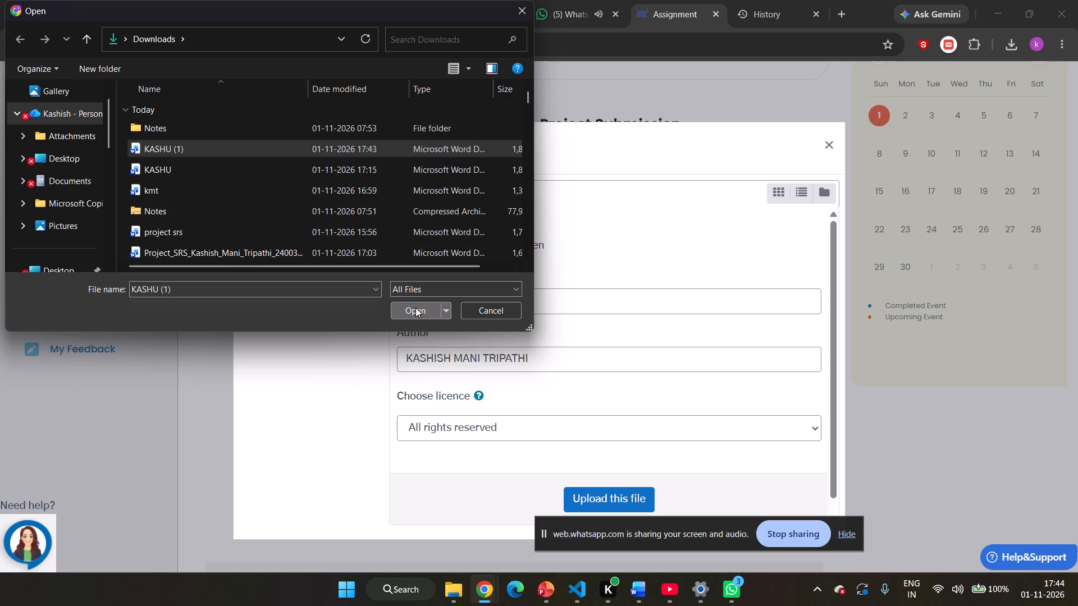
Set the upload's save-as name to Project_src_ followed by the student's full name and roll number, separated by underscores.
left_click(433, 299)
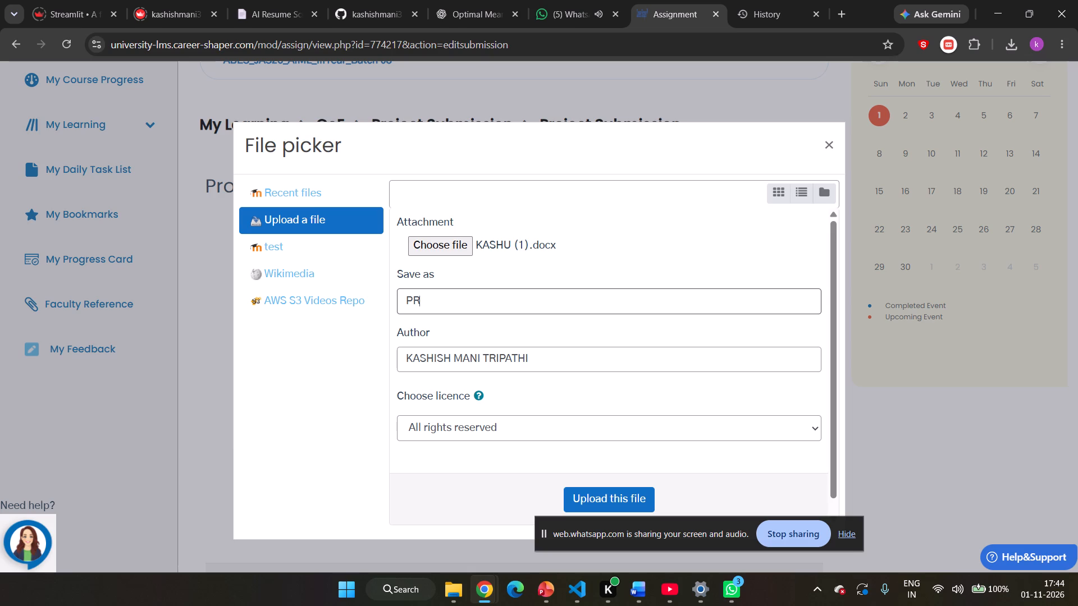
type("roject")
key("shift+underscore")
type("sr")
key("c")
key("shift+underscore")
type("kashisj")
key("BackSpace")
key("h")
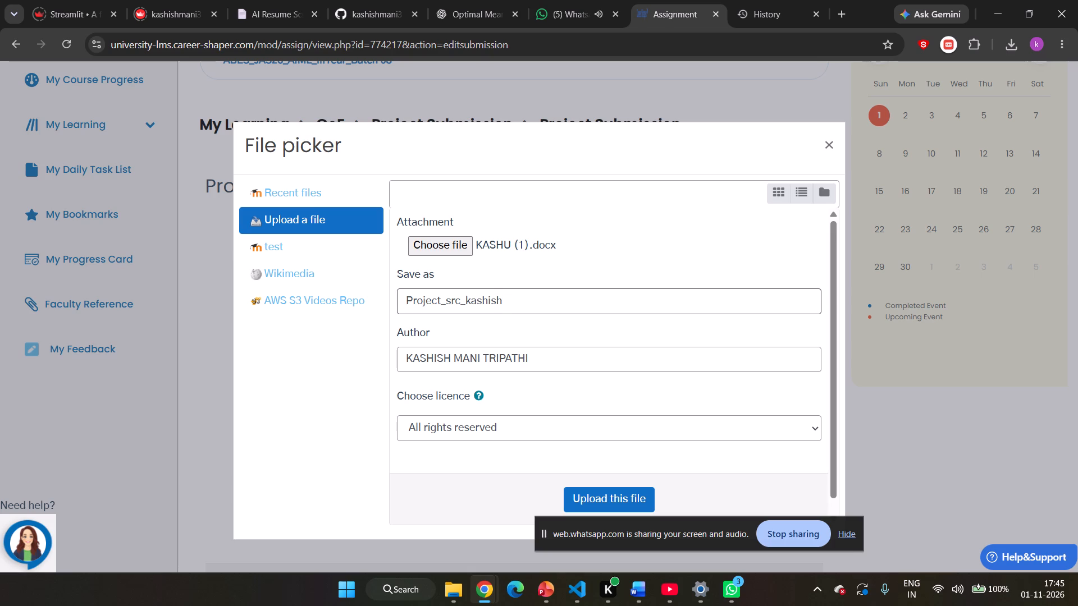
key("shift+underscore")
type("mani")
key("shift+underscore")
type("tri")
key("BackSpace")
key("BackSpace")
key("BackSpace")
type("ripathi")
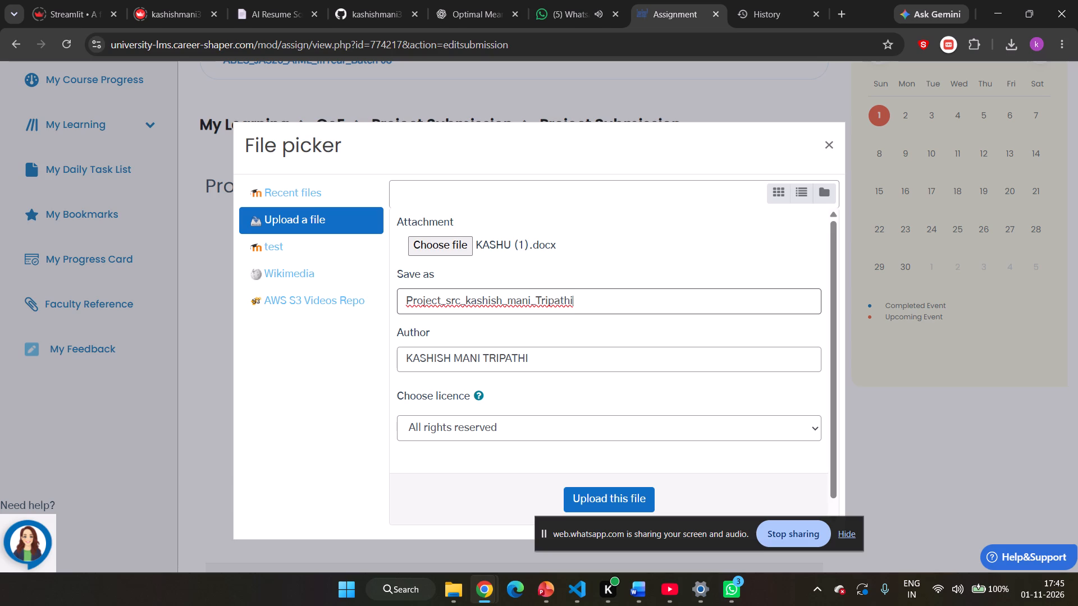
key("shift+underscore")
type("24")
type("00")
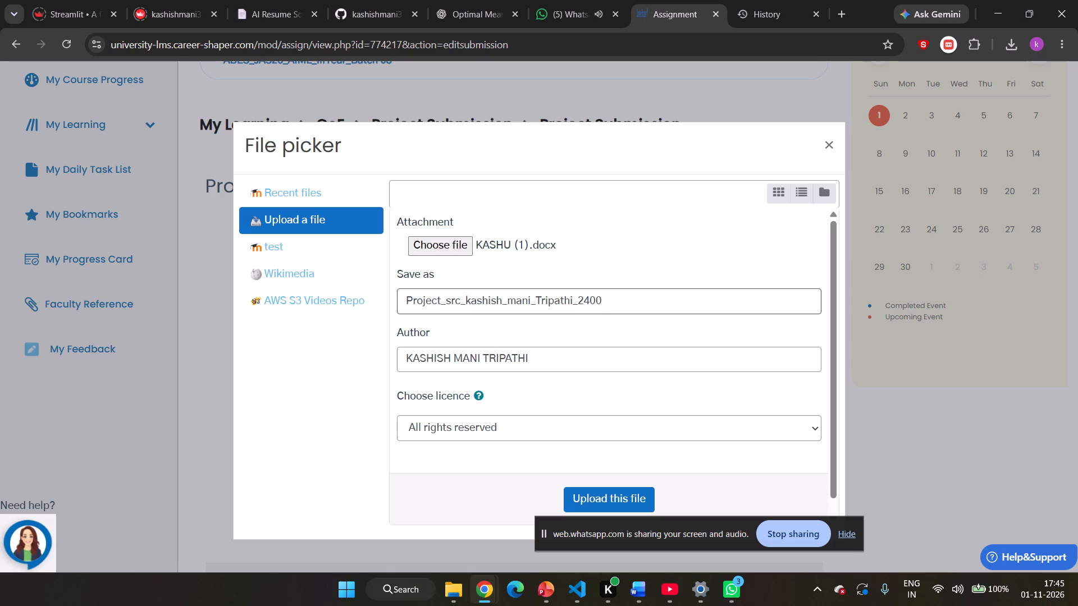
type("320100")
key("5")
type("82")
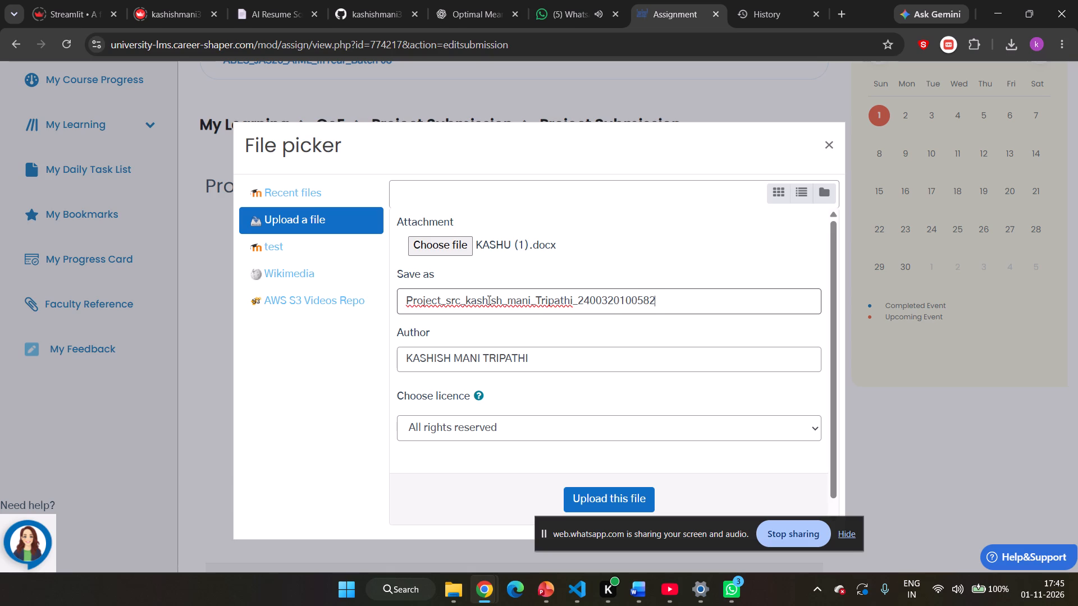
Capitalize the initials of the student's first and middle names in the save-as name.
left_click(471, 299)
key("BackSpace")
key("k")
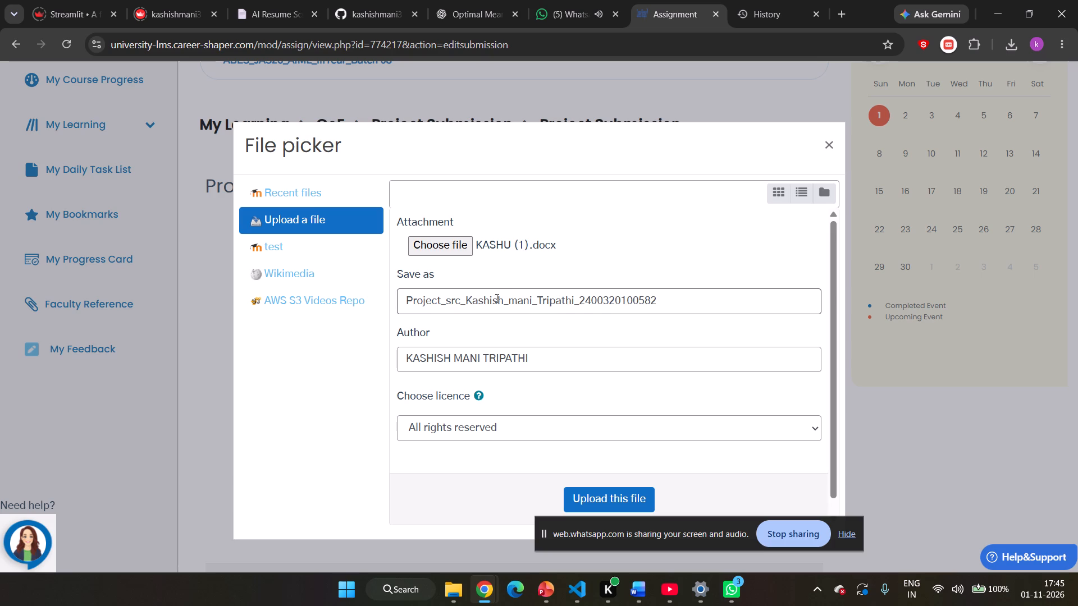
left_click(518, 299)
key("BackSpace")
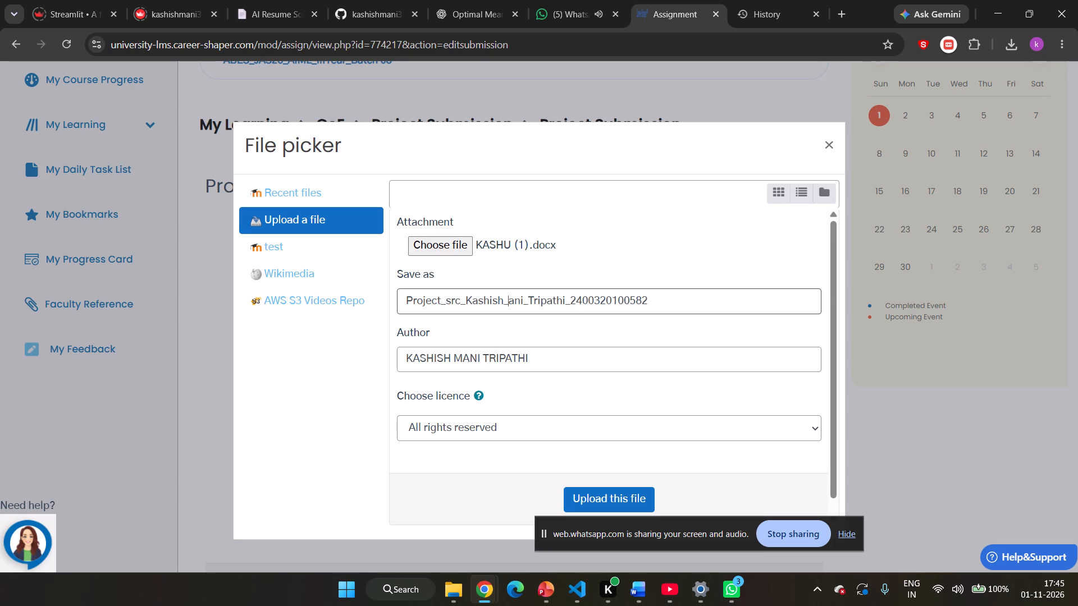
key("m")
left_click(659, 299)
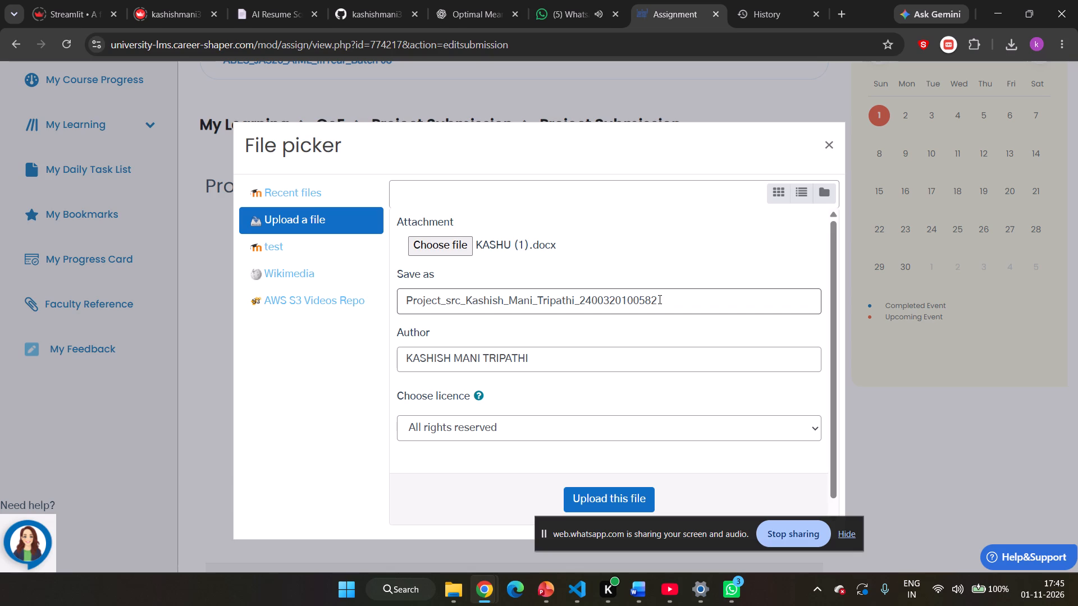
Upload the renamed KASHU (1) document to the file submissions and save the changes to the Project Submission assignment.
left_click(617, 492)
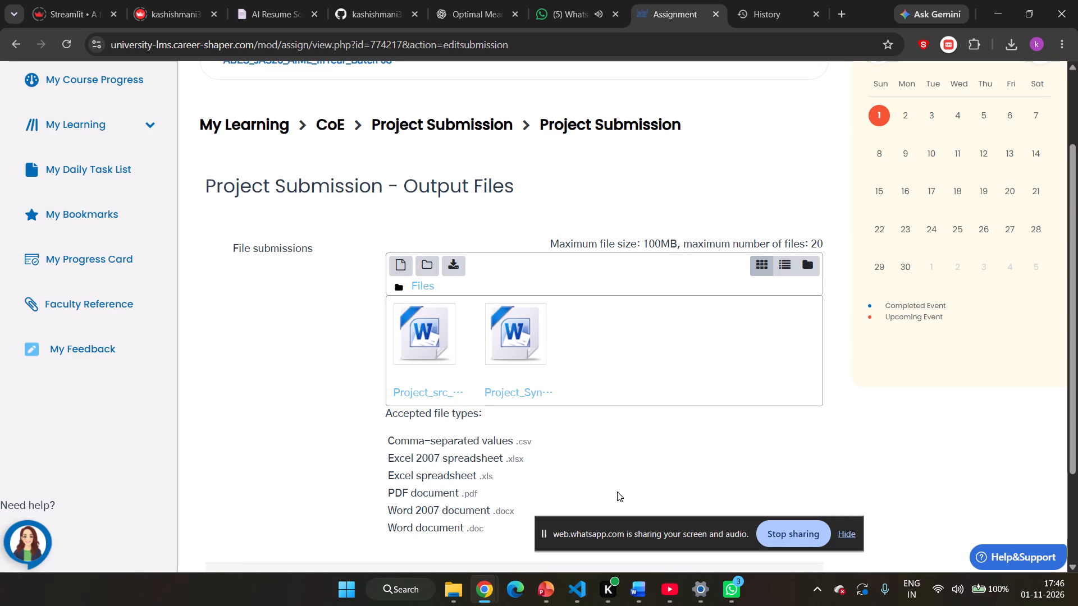
scroll(644, 385, "down", 5)
left_click(437, 457)
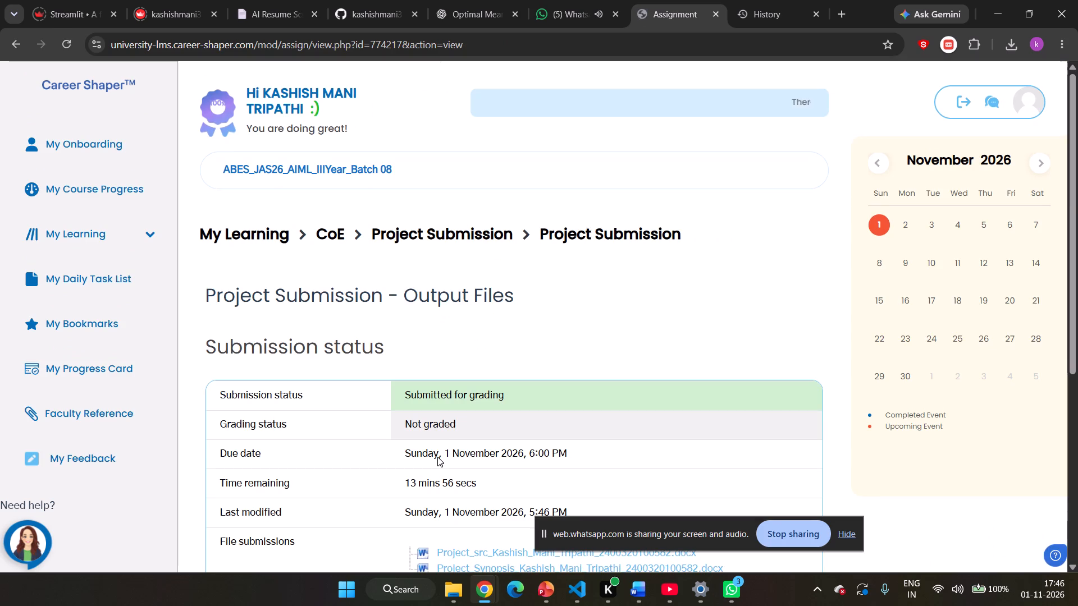
scroll(437, 457, "down", 4)
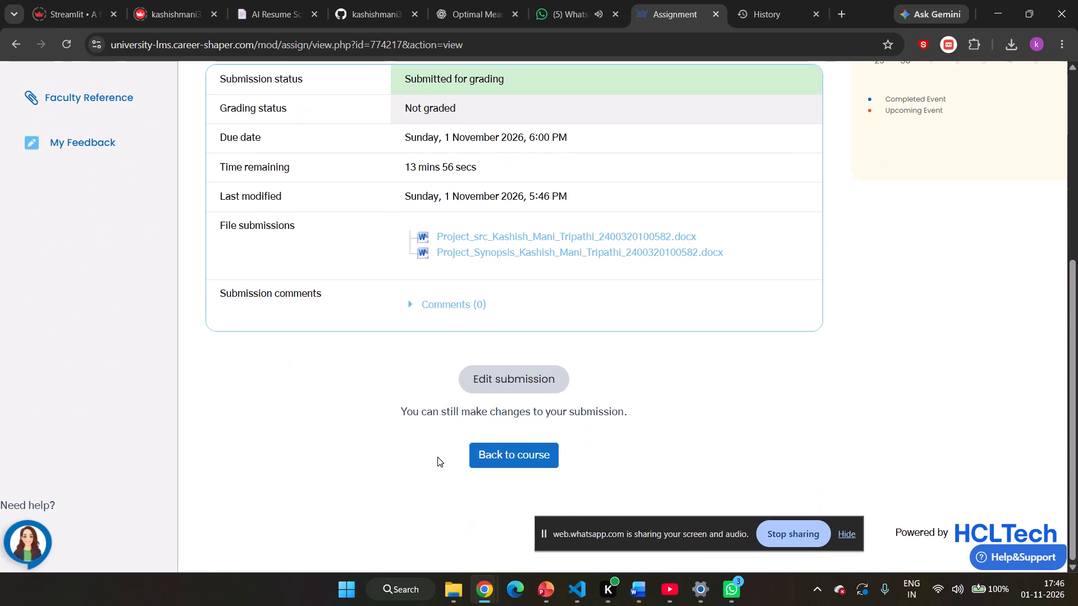